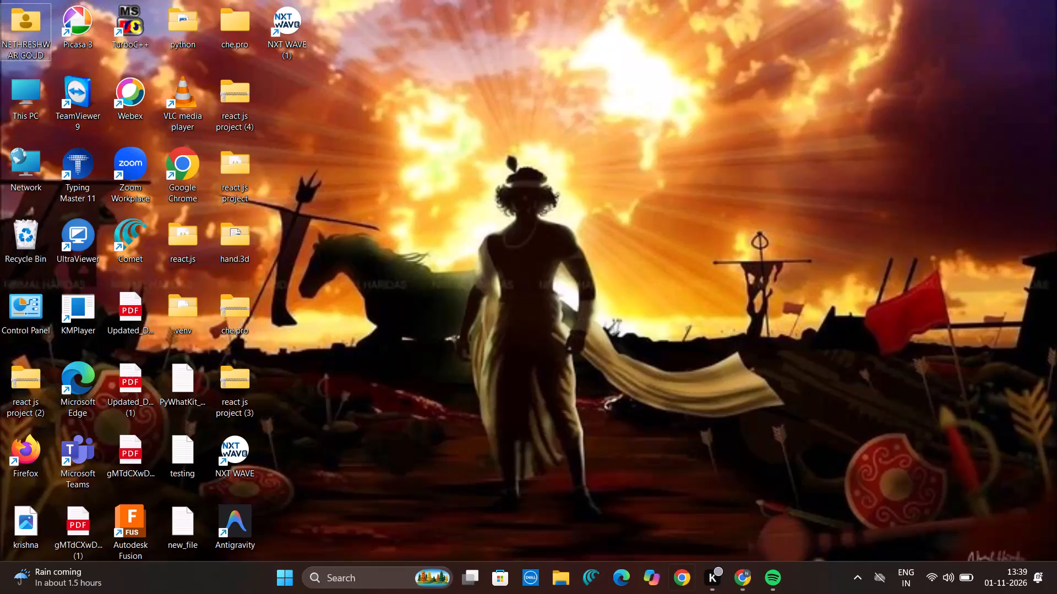
Open Google Chrome with the first listed user profile and maximize its window.
left_click(682, 585)
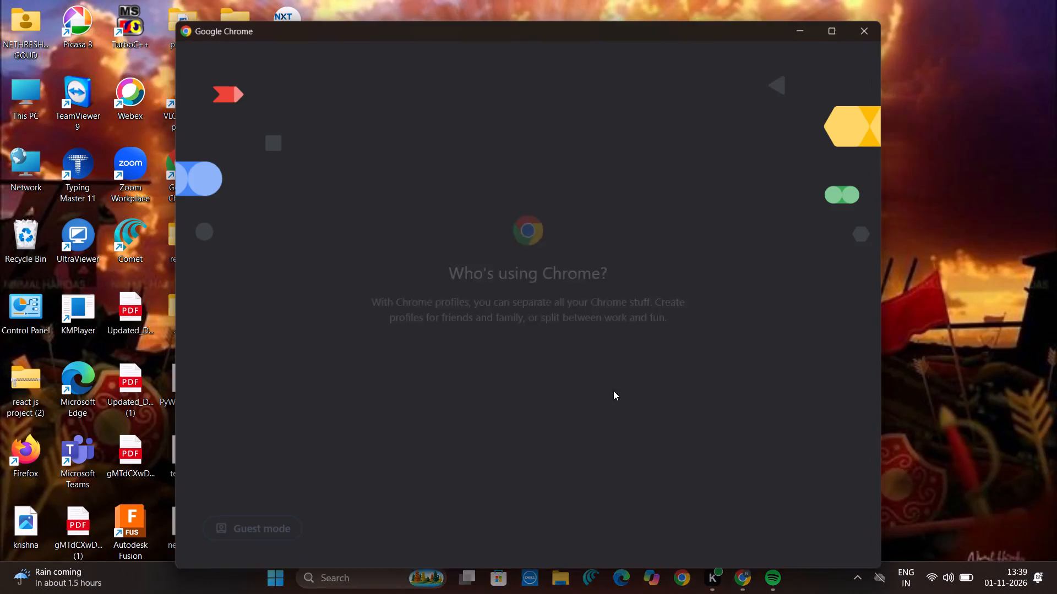
left_click(573, 259)
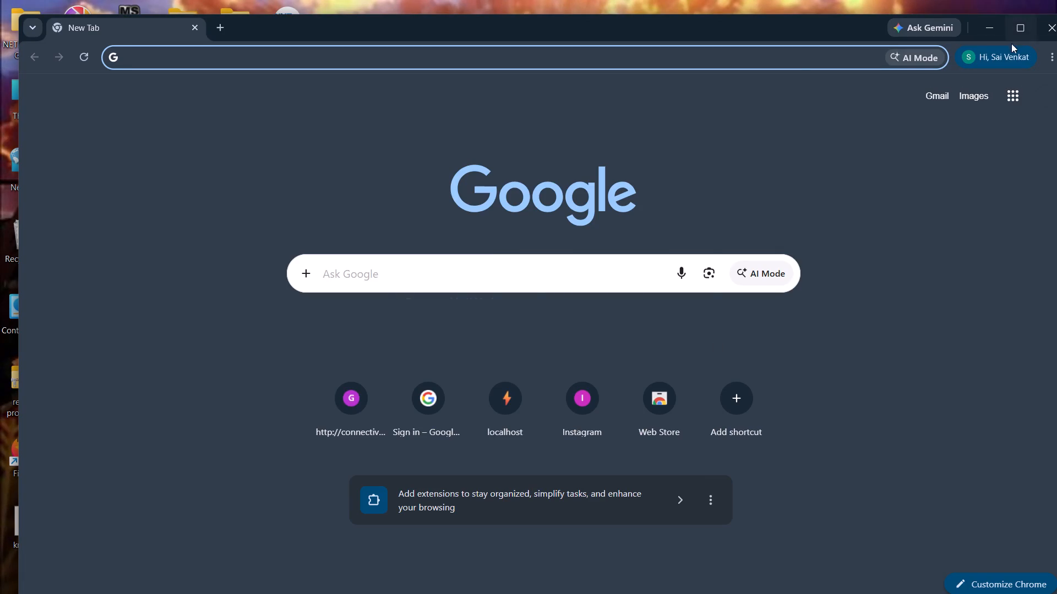
left_click(1019, 14)
left_click(1017, 27)
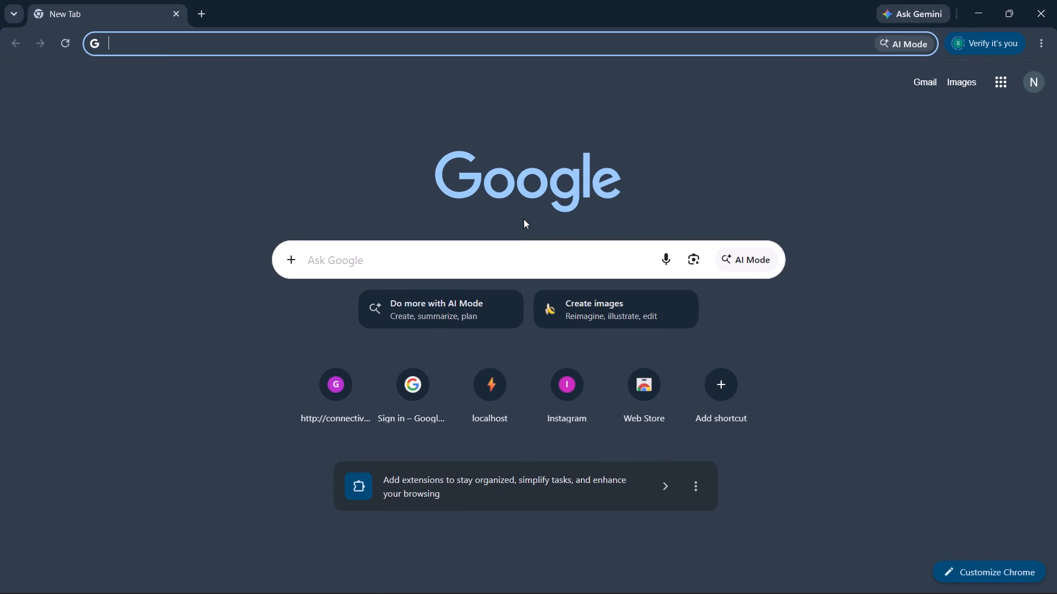
Search Google for learning ccbp.in, open the NxtWave learning portal and go to its Curriculum page.
left_click(515, 249)
left_click(374, 295)
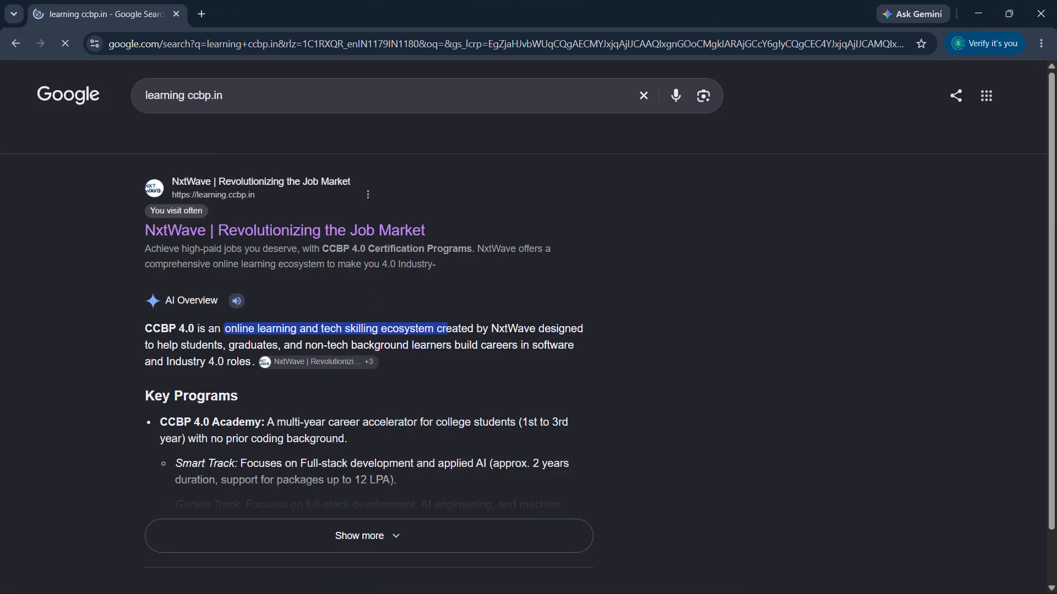
left_click(237, 232)
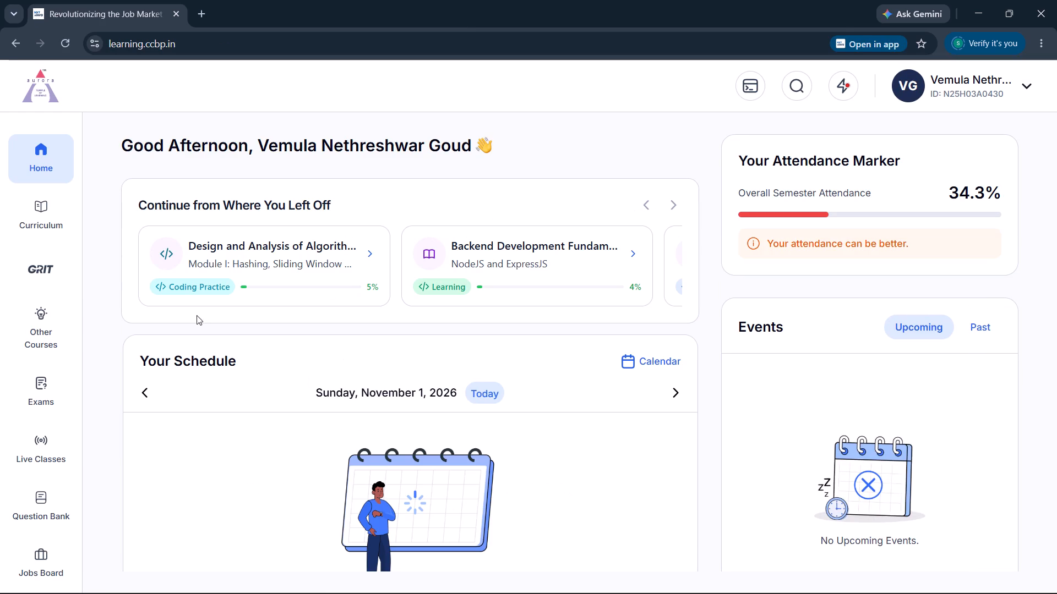
left_click(46, 216)
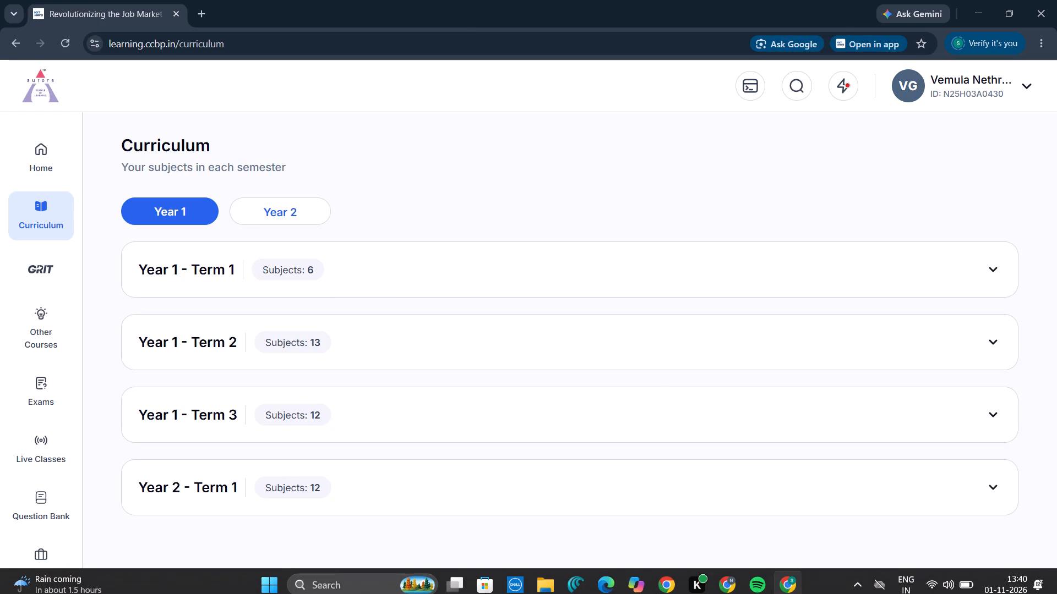
Switch to File Explorer and open the recent document Adv DBMS Lab Report - 6 in a maximized Word window.
left_click(544, 577)
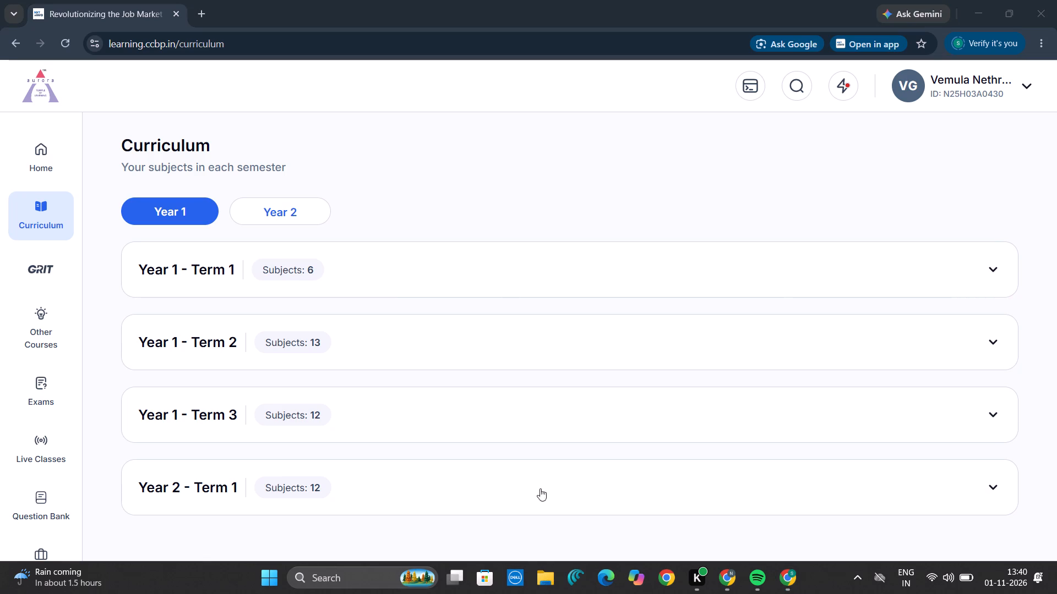
left_click(992, 17)
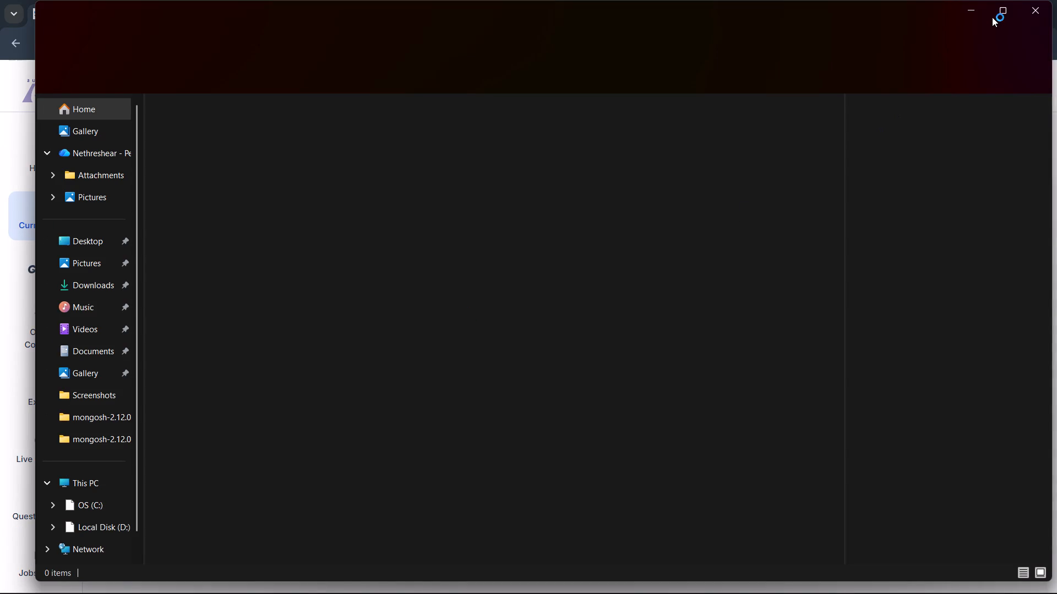
left_click(1005, 11)
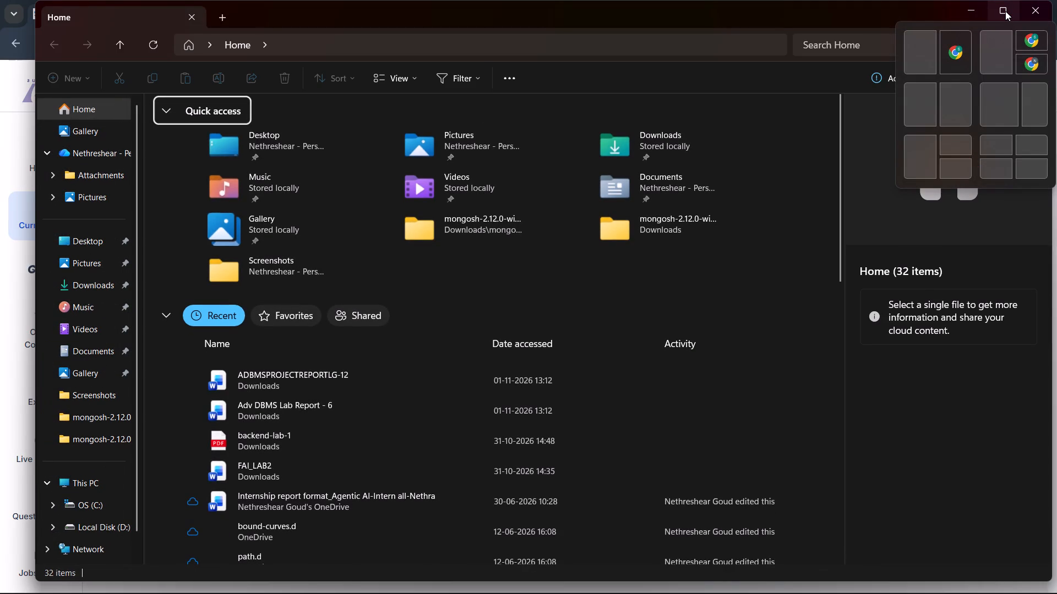
left_click(992, 1)
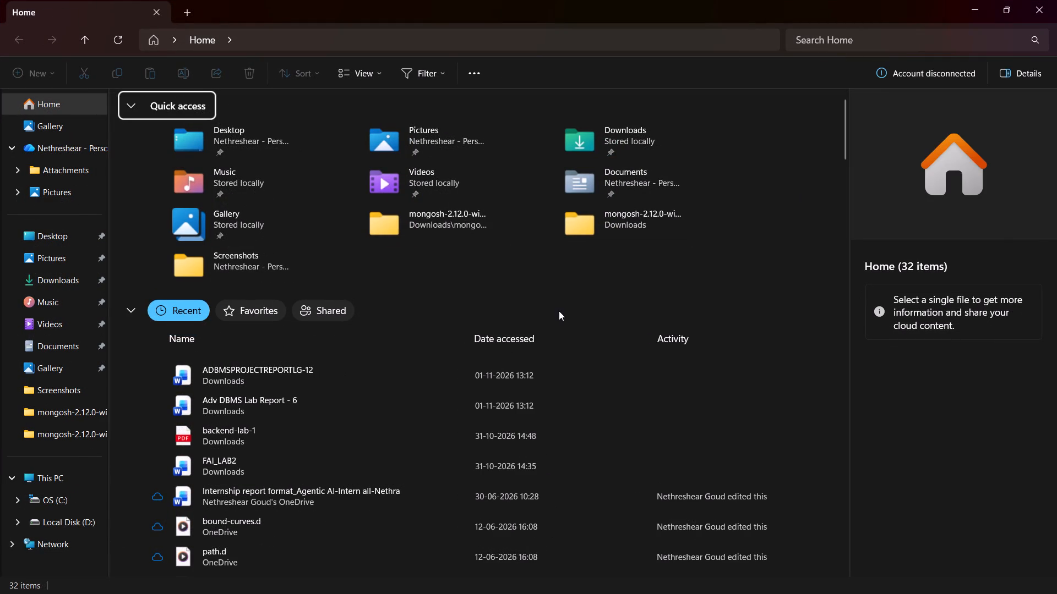
scroll(411, 273, "down", 1)
double_click(347, 306)
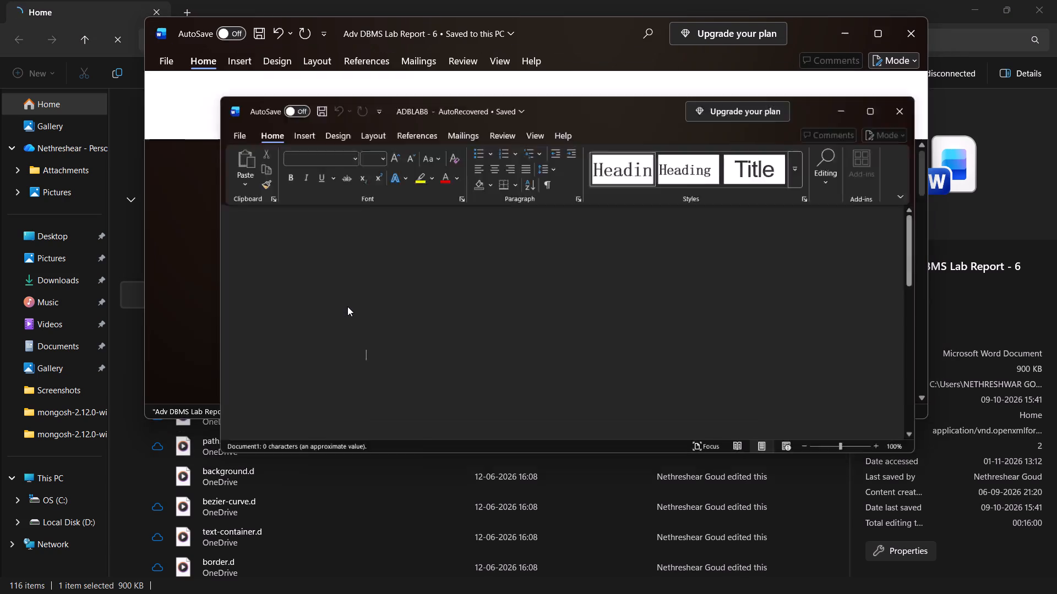
left_click(883, 32)
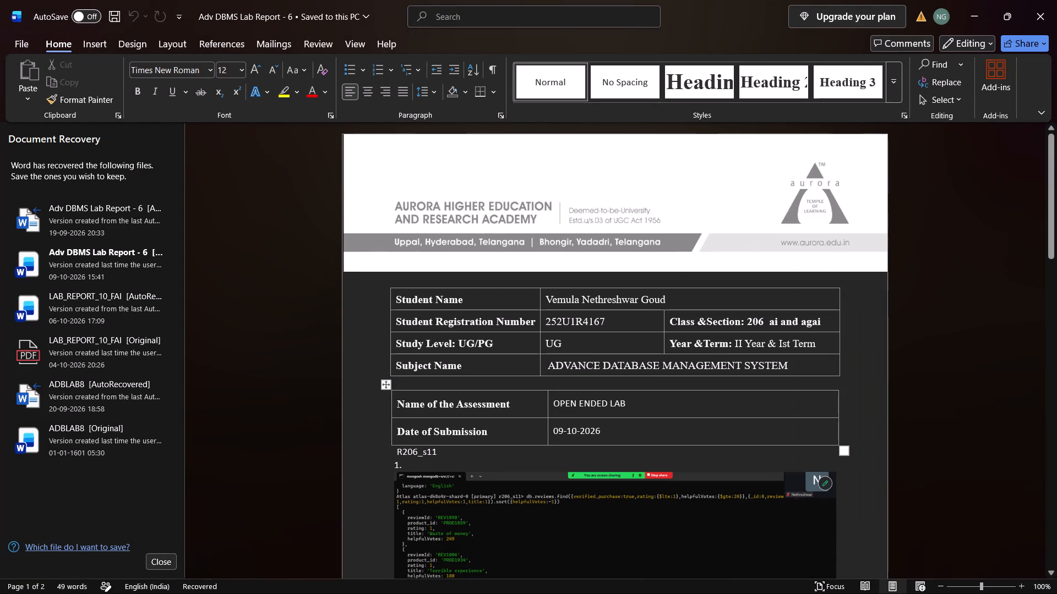
Delete all report content below the R206_s11 line, including the numbered screenshots and the And operator and Or operator sections.
left_click_drag(383, 467, 673, 591)
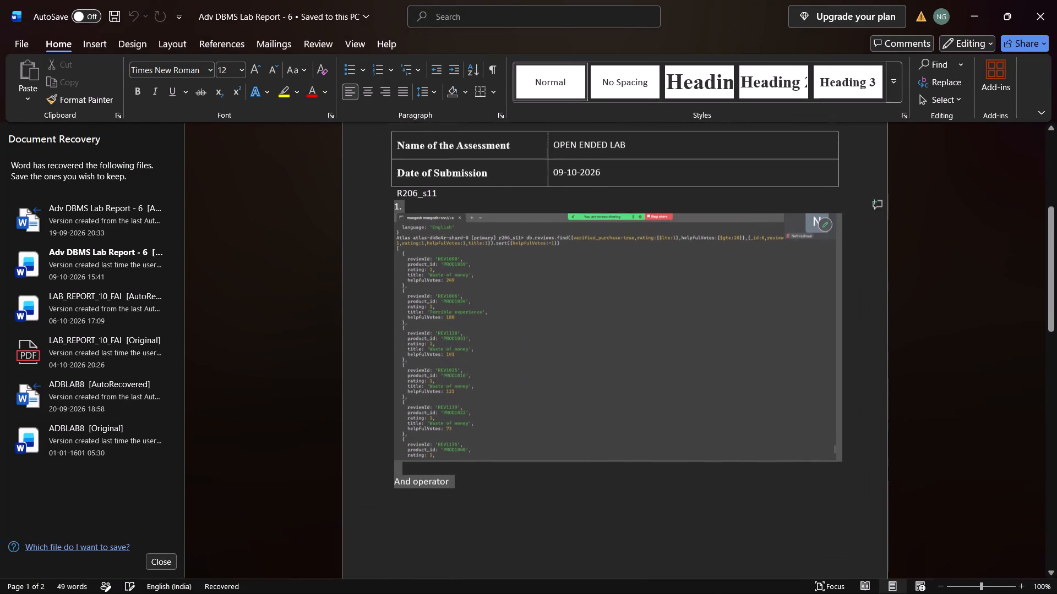
left_click_drag(673, 591, 673, 591)
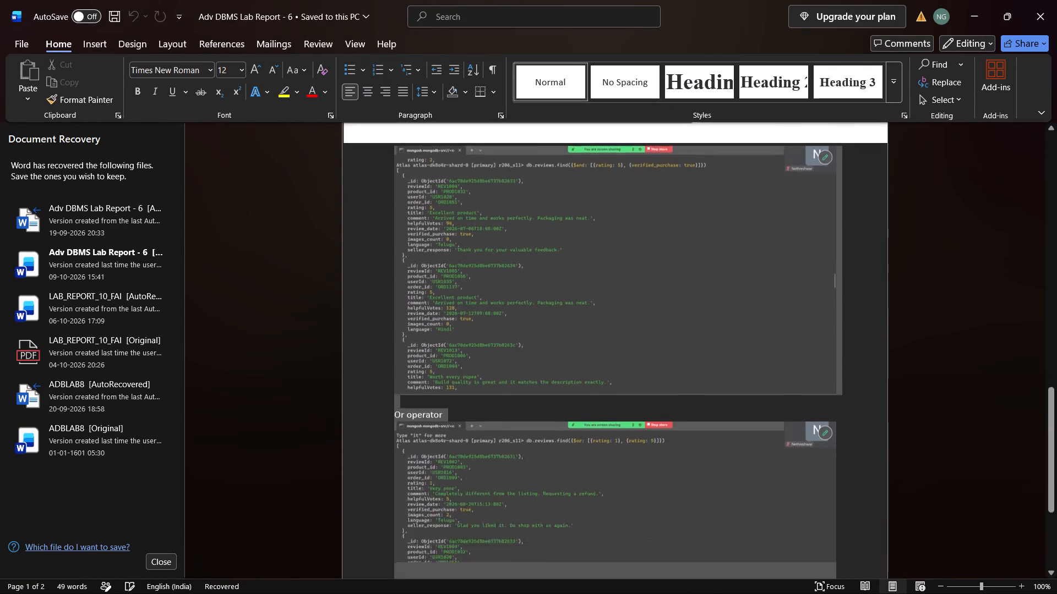
left_click_drag(673, 591, 671, 588)
key("BackSpace")
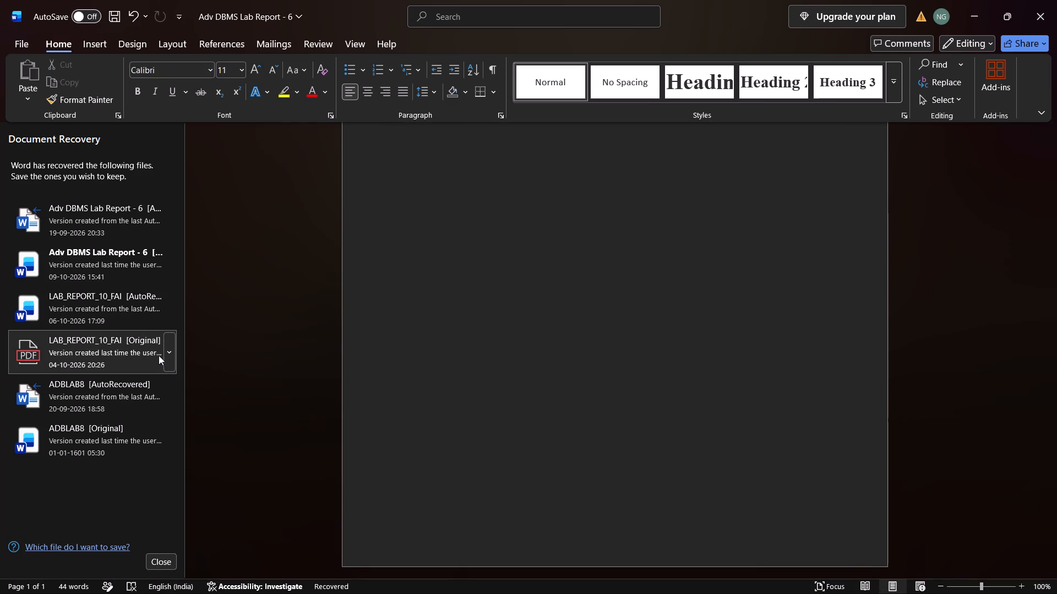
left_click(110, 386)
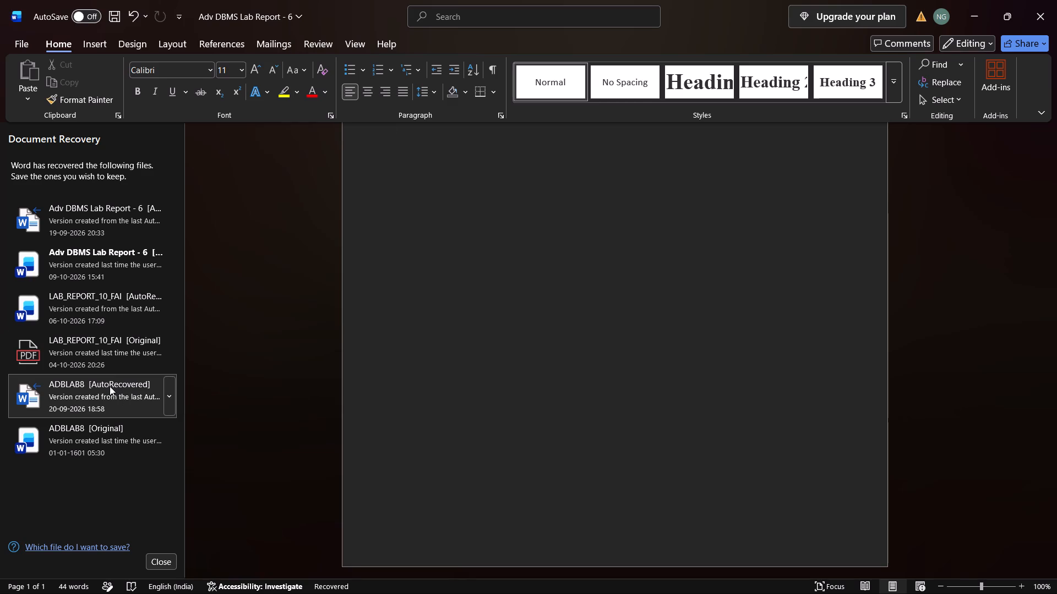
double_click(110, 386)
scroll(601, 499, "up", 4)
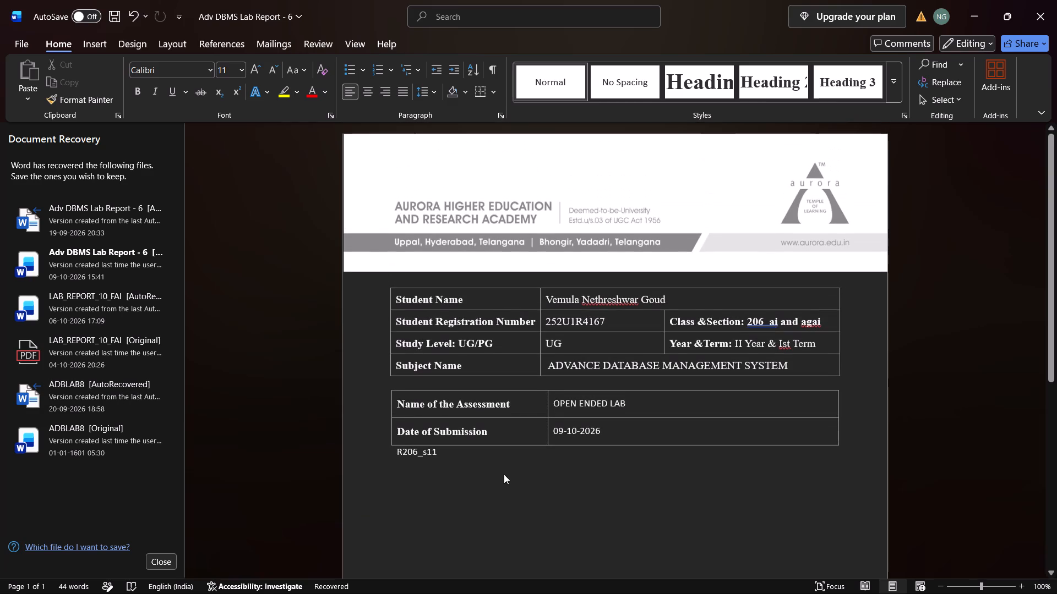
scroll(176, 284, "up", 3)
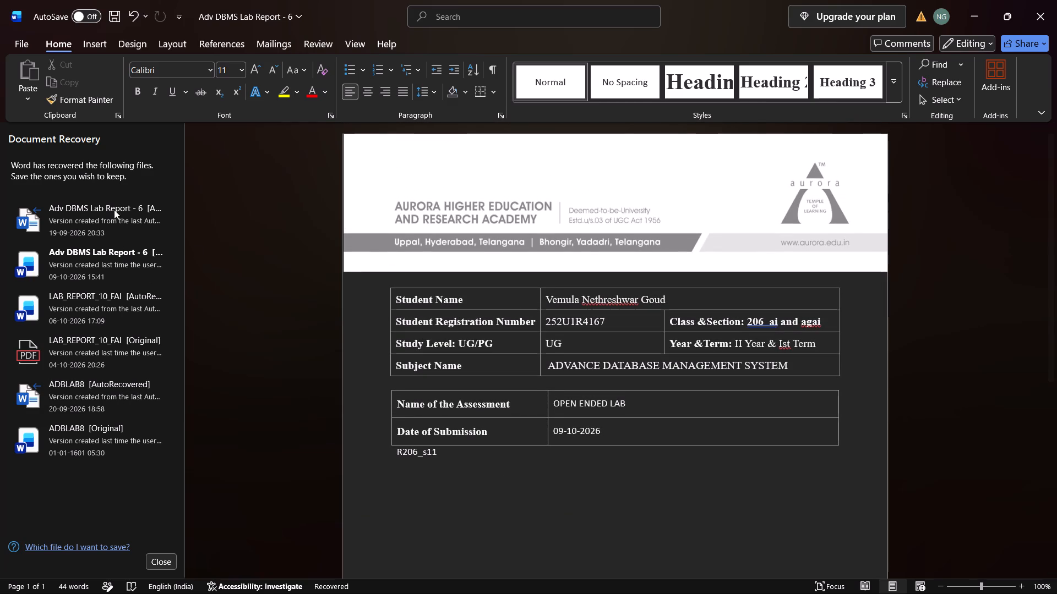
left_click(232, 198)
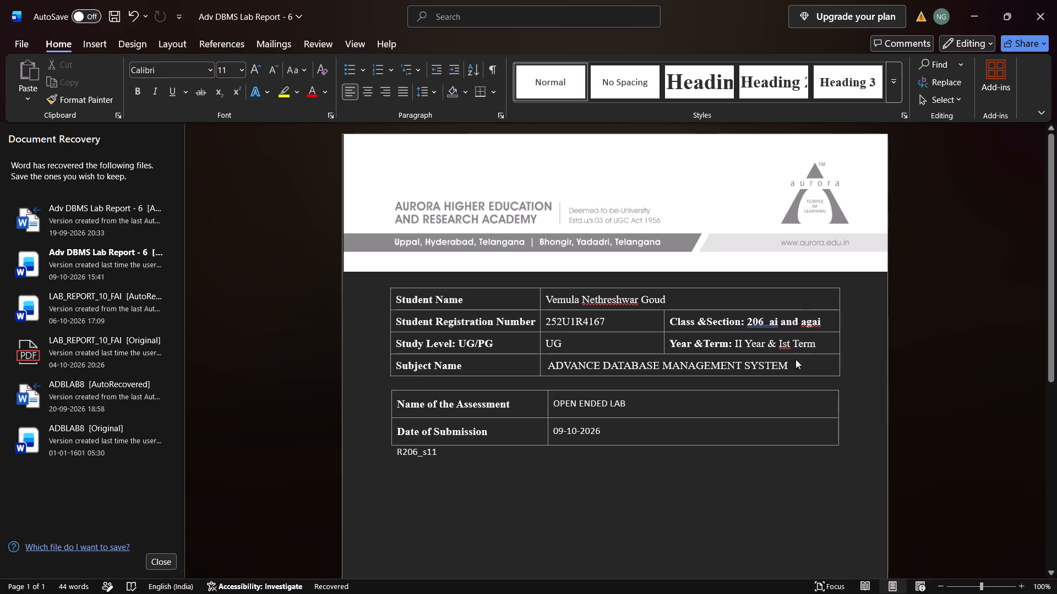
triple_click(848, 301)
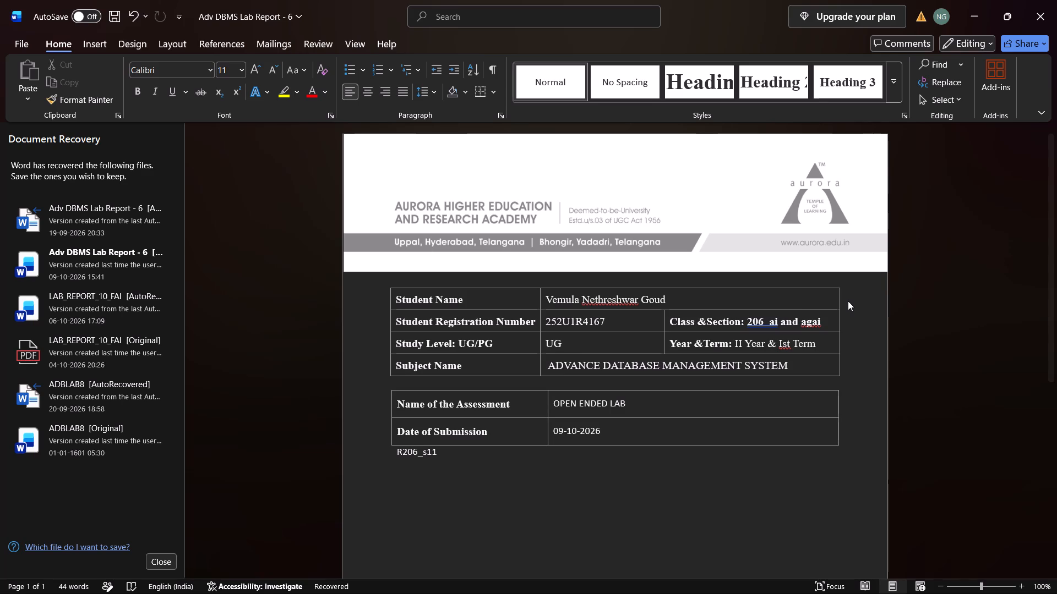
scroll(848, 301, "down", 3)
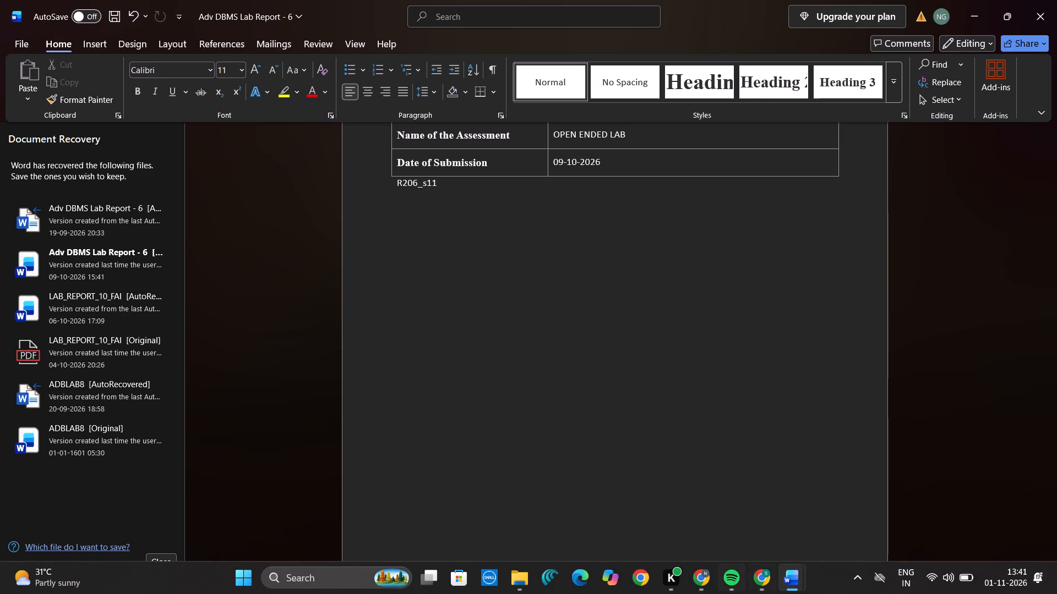
Switch to Spotify, search for "rath", play Rathinamo - Female Version, and minimize the player.
left_click(730, 593)
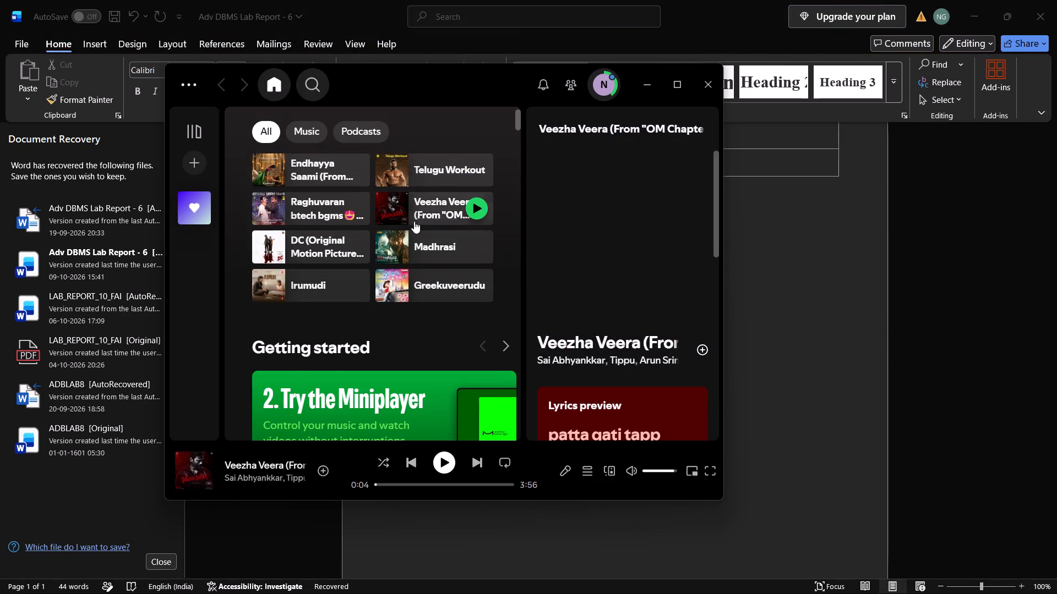
scroll(423, 282, "down", 2)
scroll(423, 282, "up", 1)
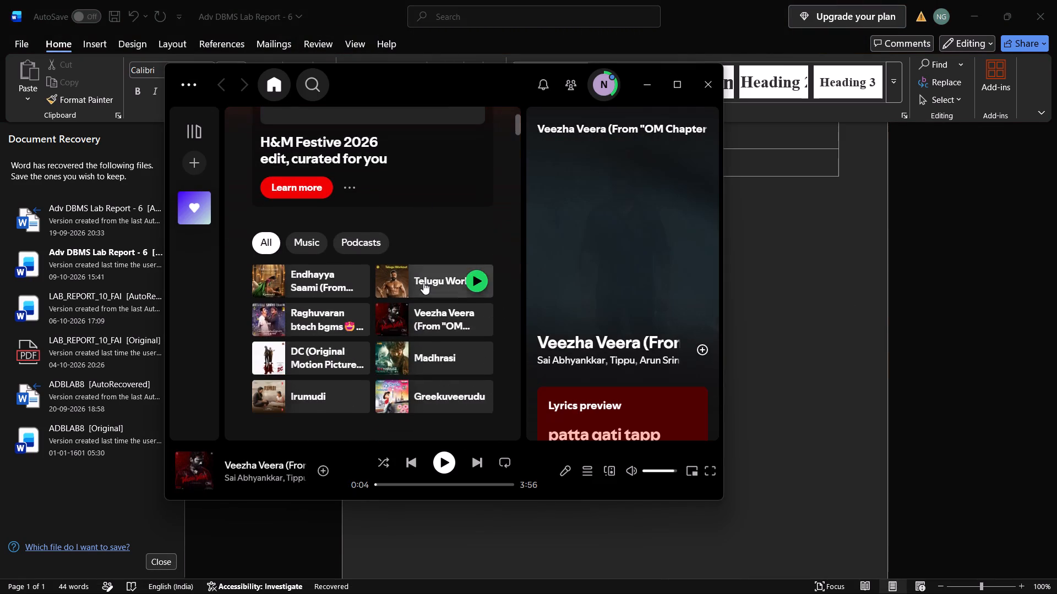
scroll(423, 282, "up", 1)
left_click(302, 83)
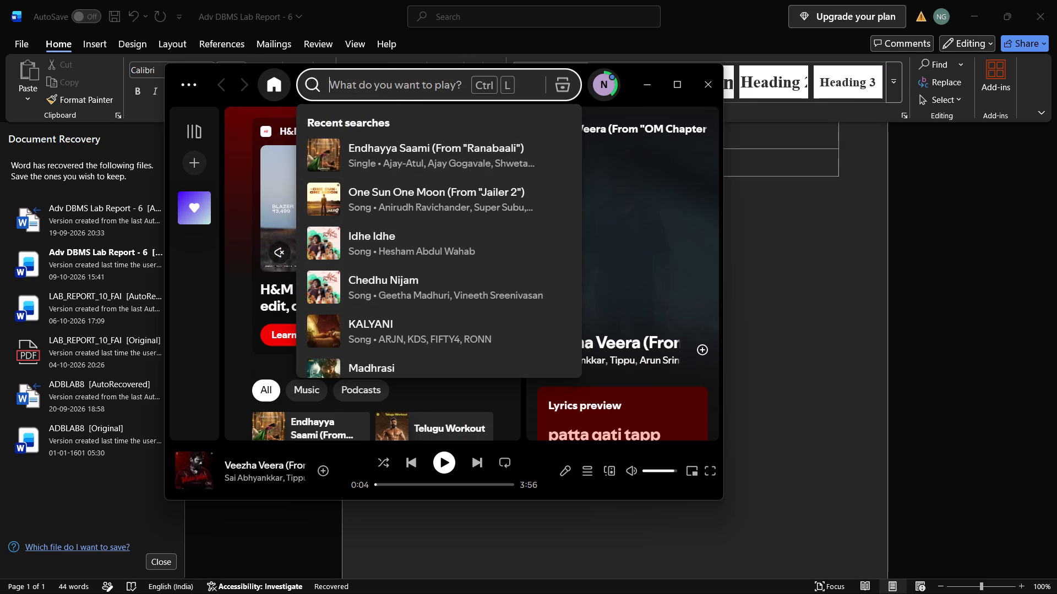
type("rath")
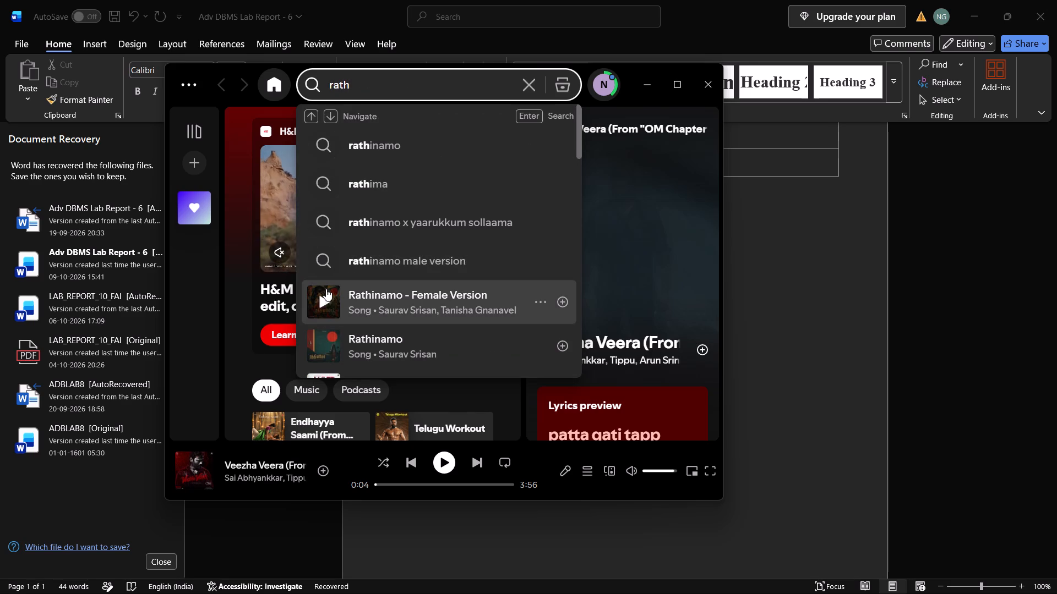
left_click(325, 295)
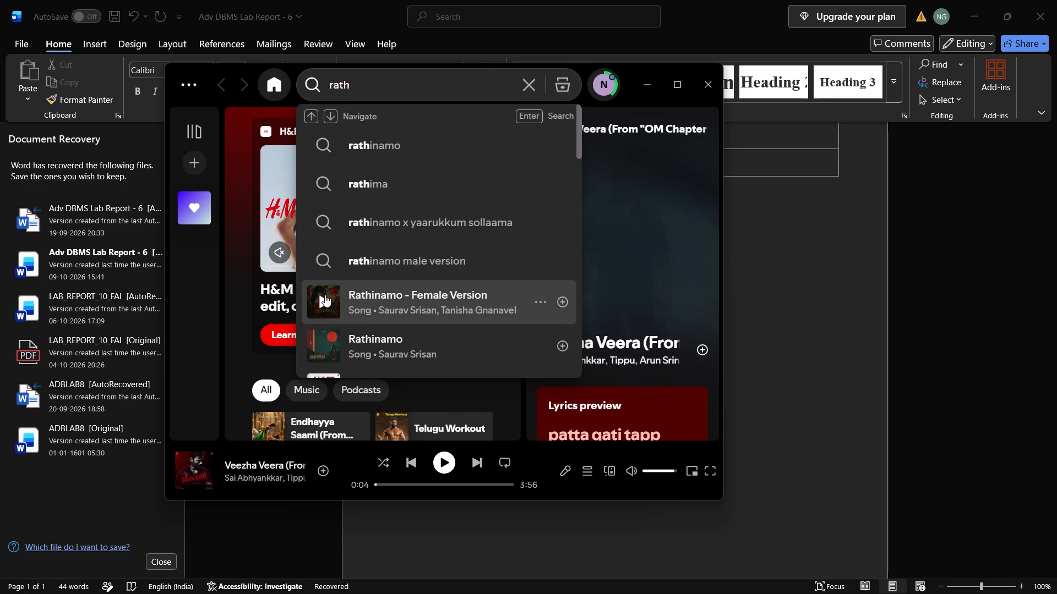
left_click(652, 98)
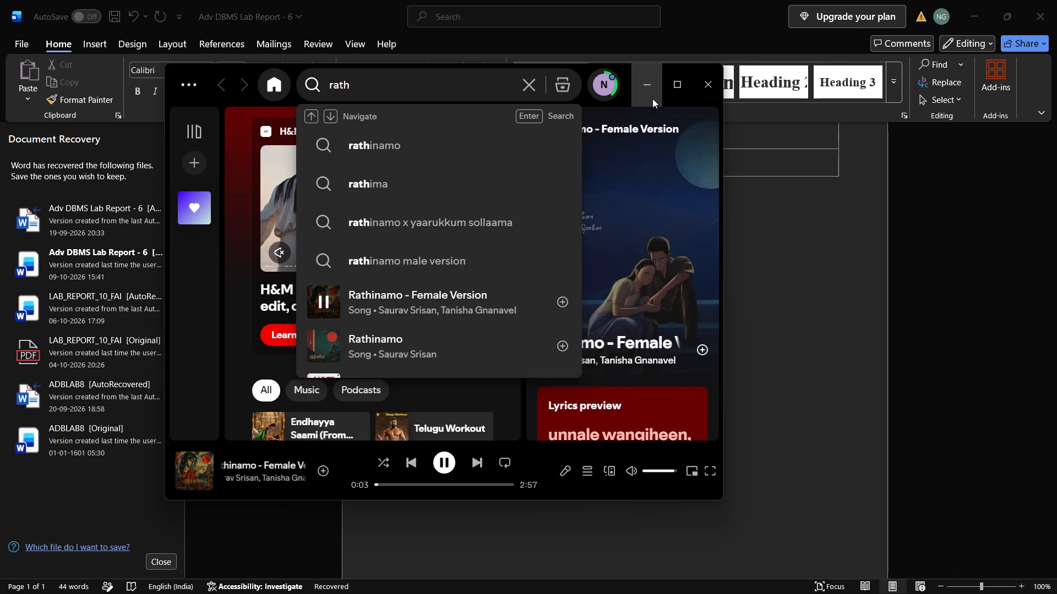
Change the Subject Name in the report's student details table to ADVANCE DATA STRUCTURES.
scroll(604, 301, "up", 4)
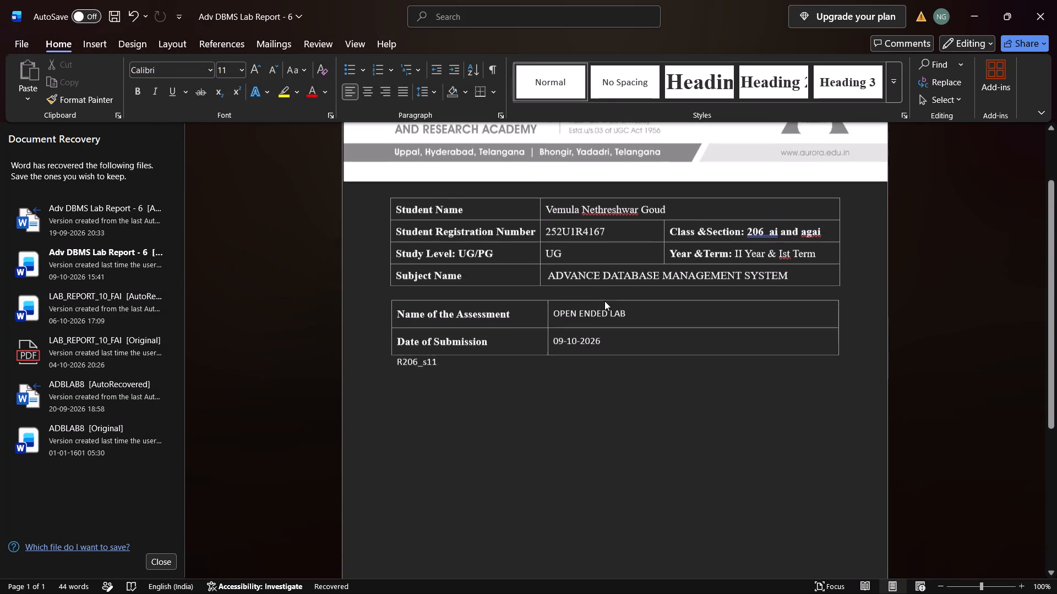
left_click(799, 277)
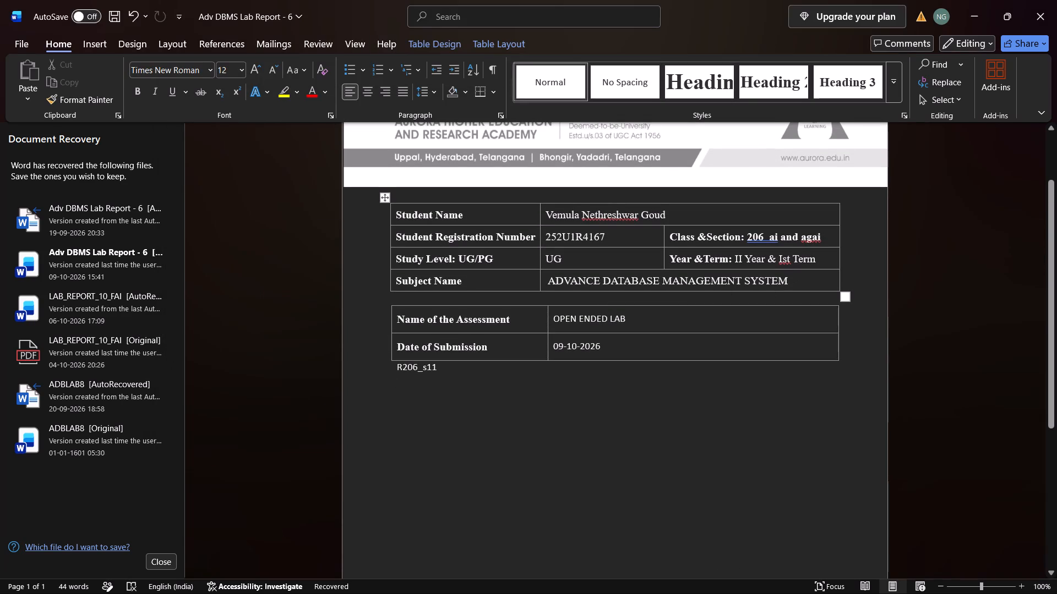
key("BackSpace")
key("BackSpace")
key("BackSpace")
key("BackSpace")
key("BackSpace")
key("BackSpace")
key("BackSpace")
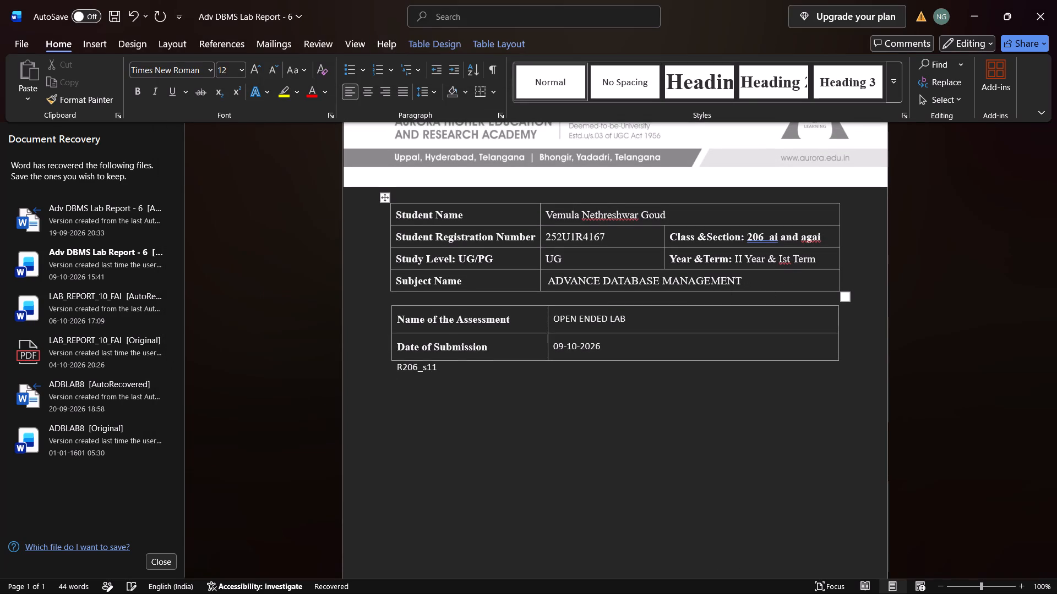
key("BackSpace")
key("BackSpace")
key("BackSpace")
key("BackSpace")
key("BackSpace")
key("BackSpace")
key("BackSpace")
key("BackSpace")
key("BackSpace")
key("BackSpace")
key("BackSpace")
key("BackSpace")
key("BackSpace")
key("BackSpace")
key("BackSpace")
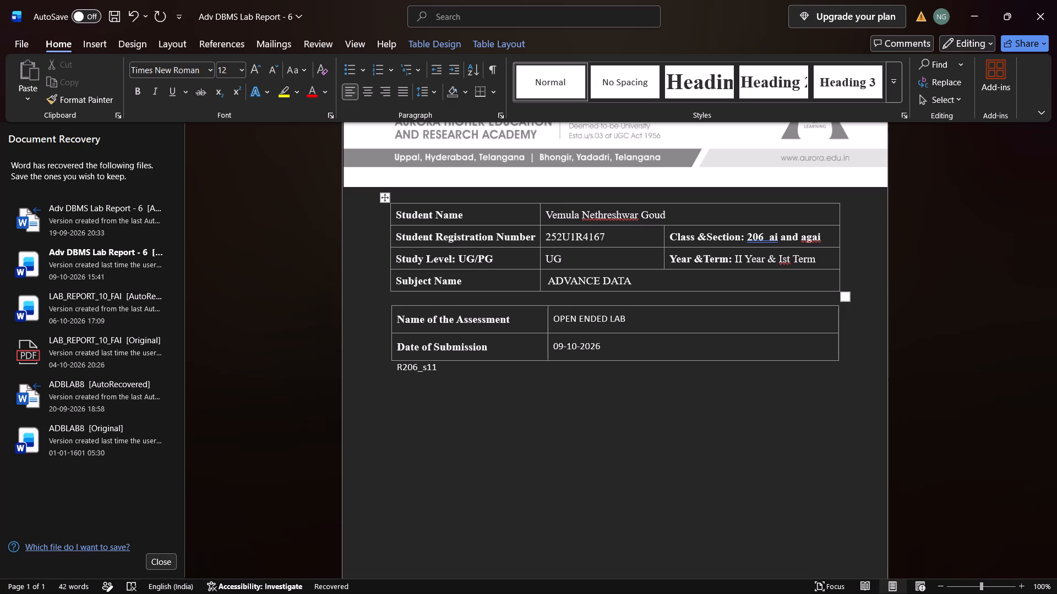
key("s")
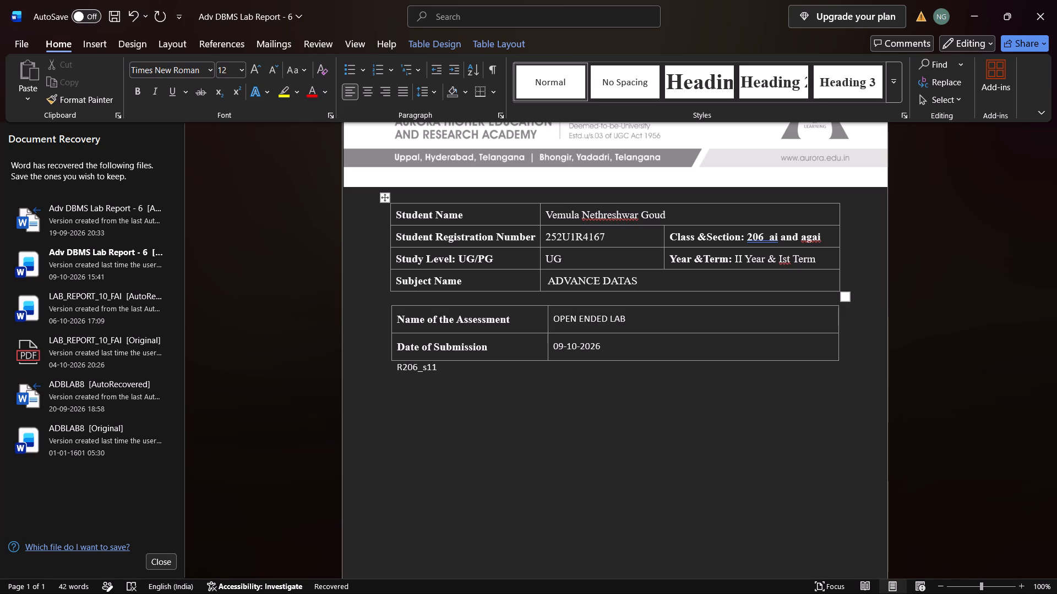
key("BackSpace")
key("space")
type("STRUCTURES")
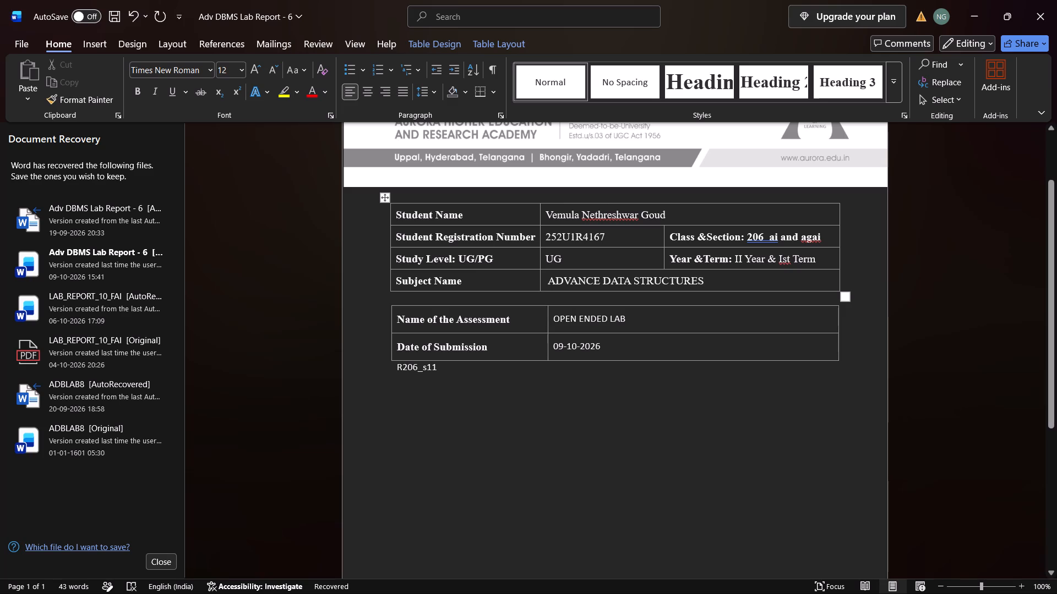
Replace the Name of the Assessment entry in the assessment table with LAB-1.
left_click(626, 326)
key("BackSpace")
key("BackSpace")
key("BackSpace")
key("BackSpace")
key("BackSpace")
key("BackSpace")
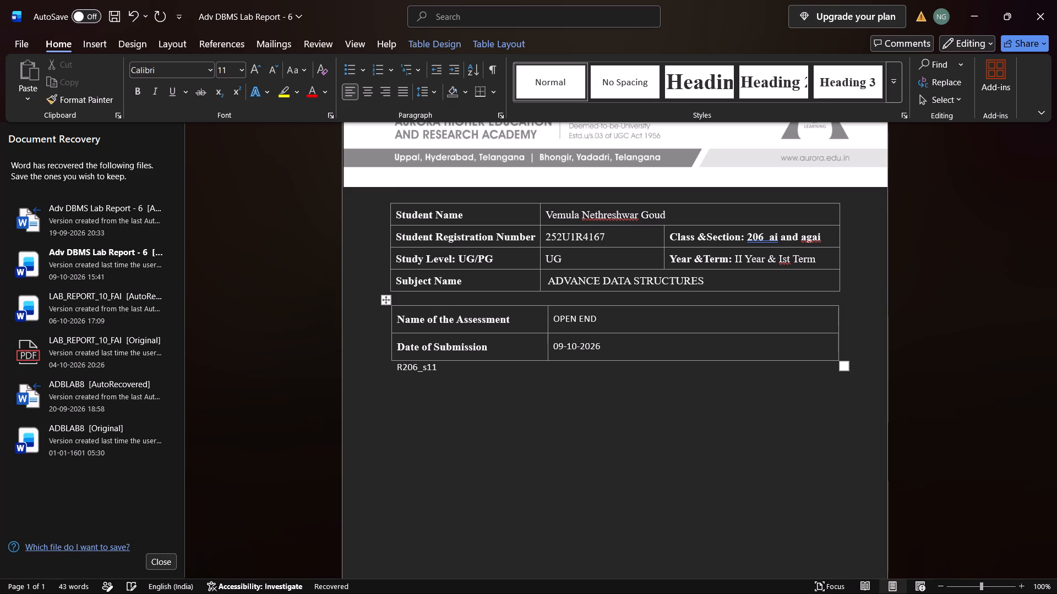
key("BackSpace")
key("BackSpace")
key("BackSpace")
key("BackSpace")
key("BackSpace")
key("BackSpace")
key("BackSpace")
key("BackSpace")
type("LAB-1")
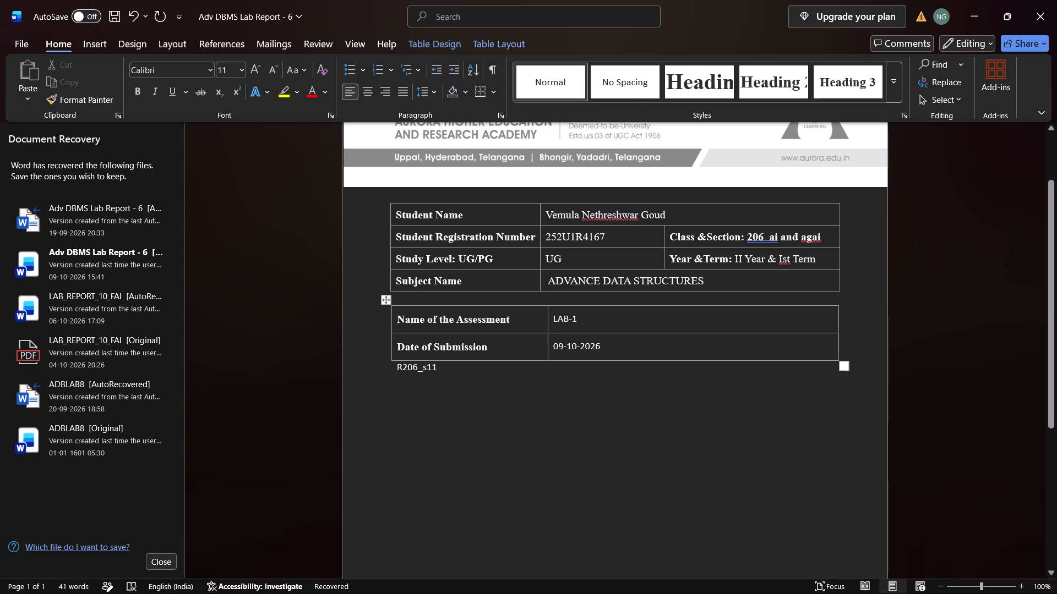
Change the Date of Submission in the assessment table to 01-11-2026.
left_click(576, 344)
key("BackSpace")
key("1")
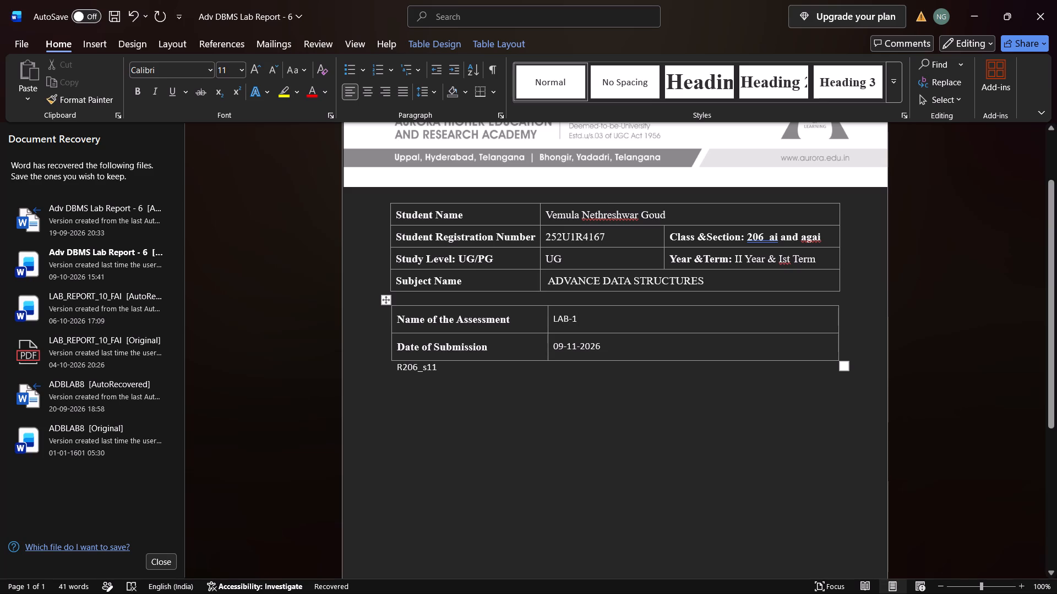
left_click(563, 346)
key("BackSpace")
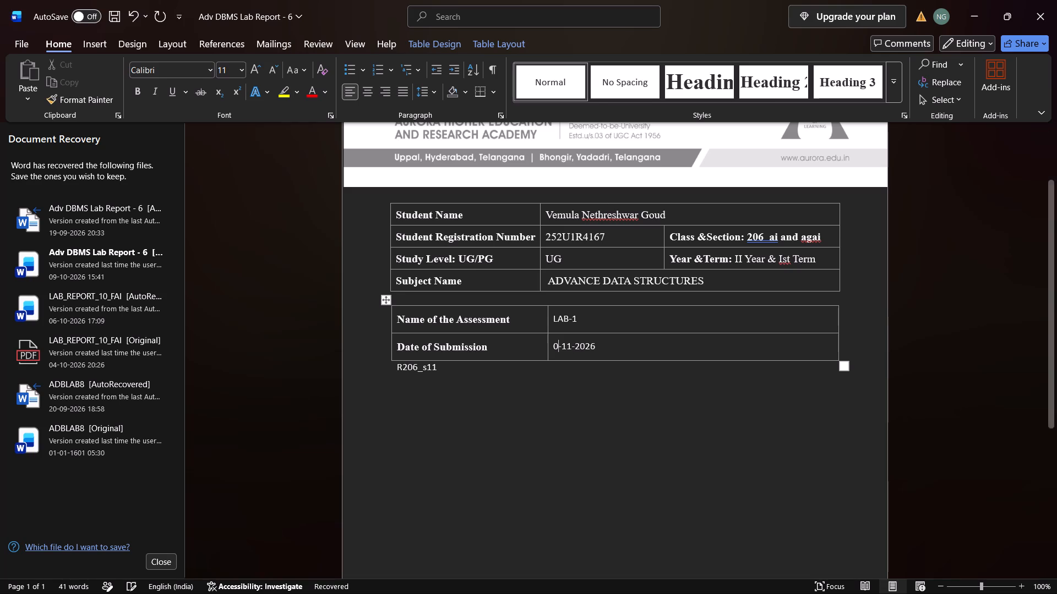
key("1")
Delete the R206_s11 text below the assessment table and add an empty line there.
scroll(563, 346, "down", 12)
scroll(437, 332, "up", 1)
left_click(445, 303)
key("BackSpace")
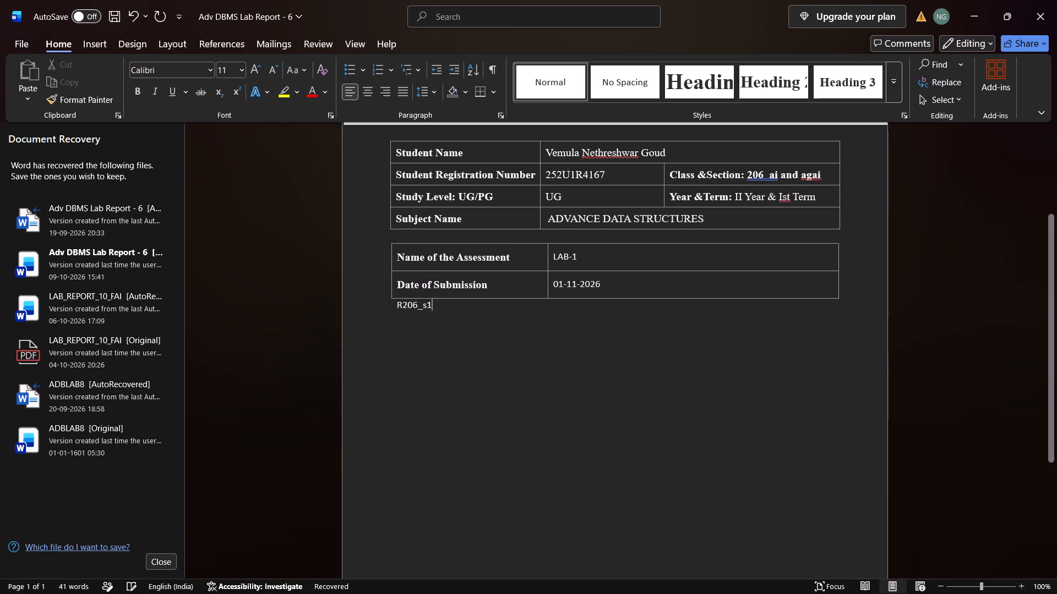
key("BackSpace")
key("BackSpace")
key("BackSpace")
key("BackSpace")
key("BackSpace")
key("BackSpace")
key("BackSpace")
key("Return")
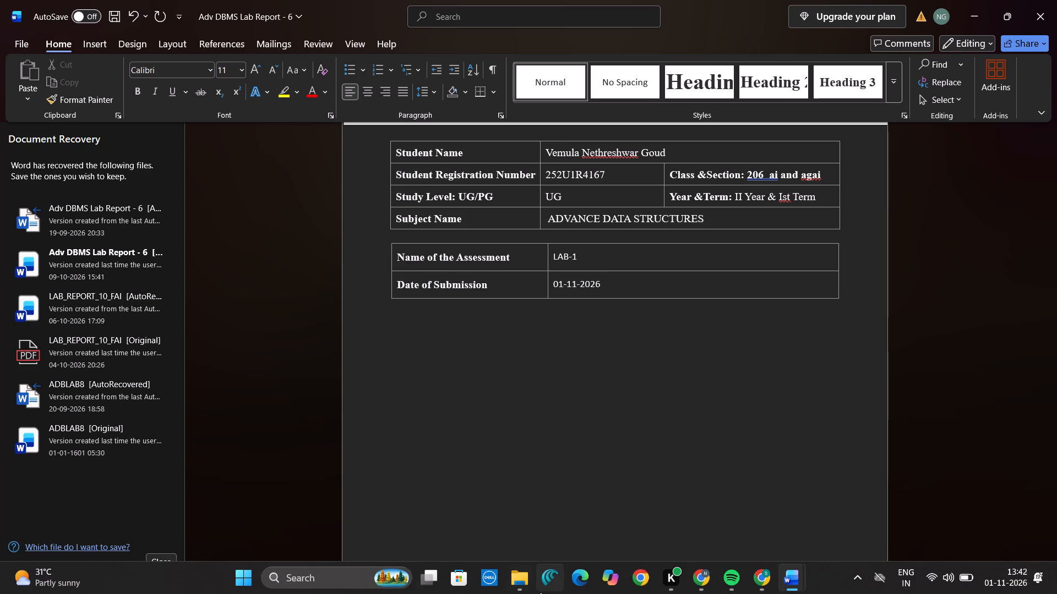
left_click(524, 590)
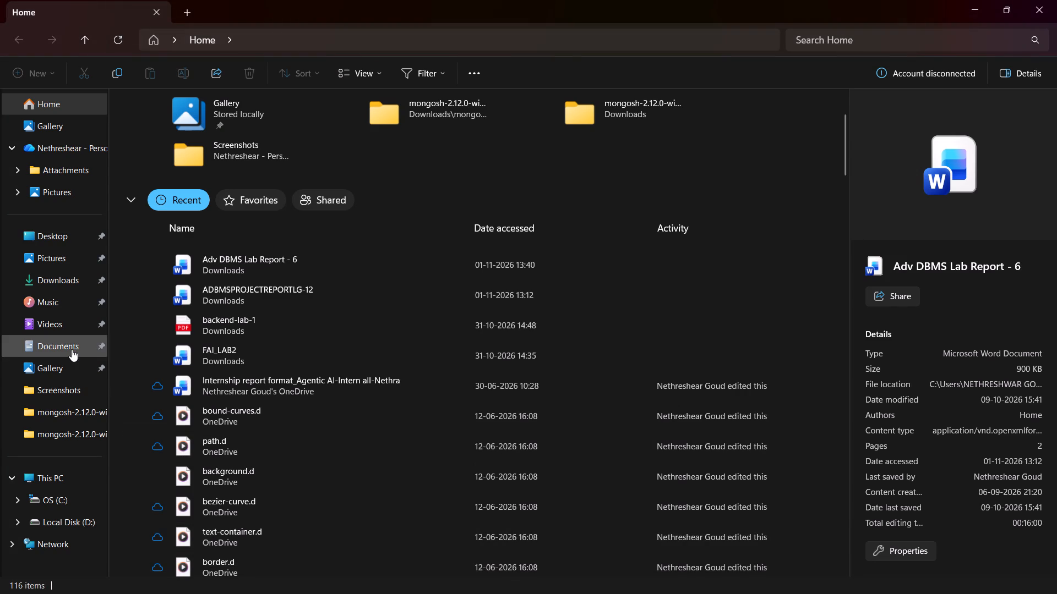
left_click(61, 366)
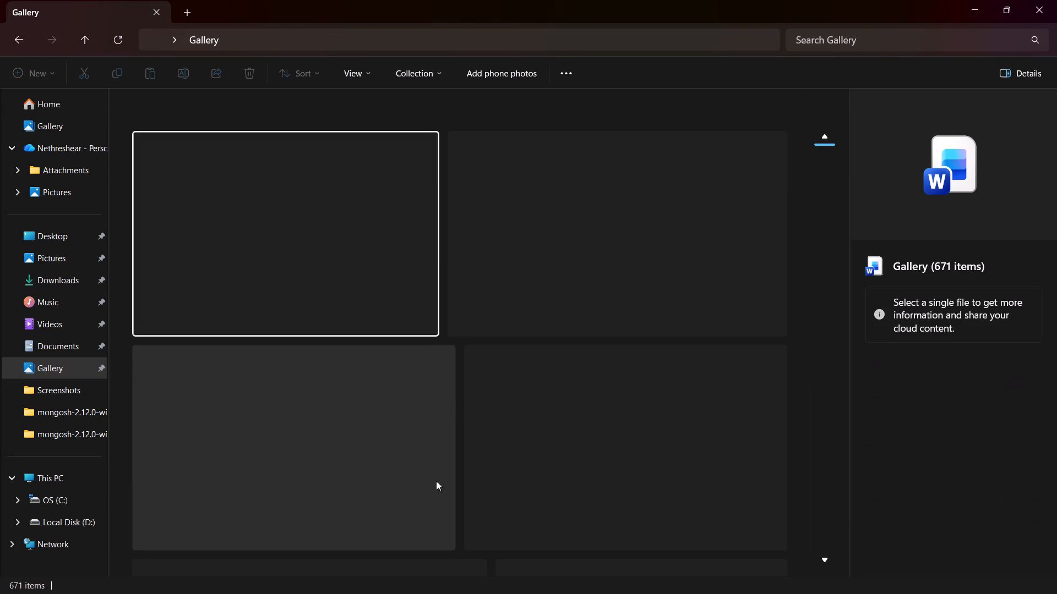
scroll(416, 465, "down", 10)
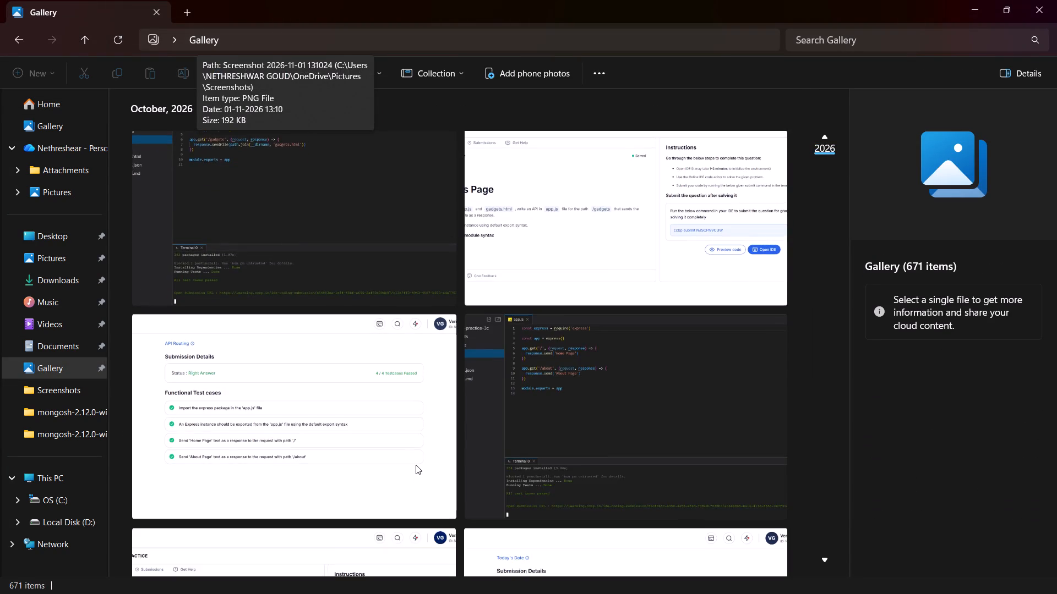
scroll(486, 461, "up", 5)
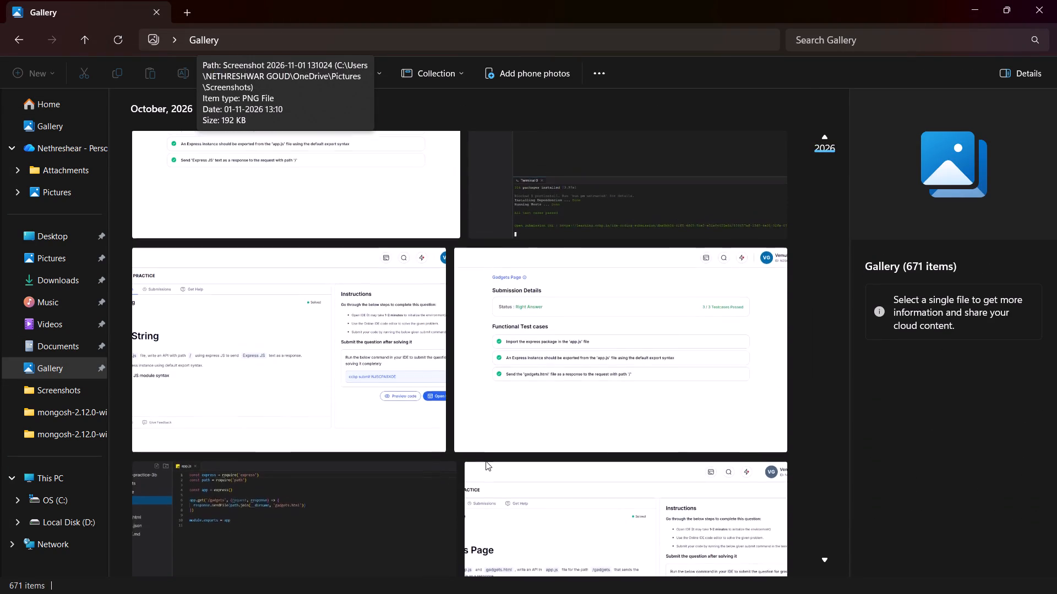
scroll(495, 389, "up", 1)
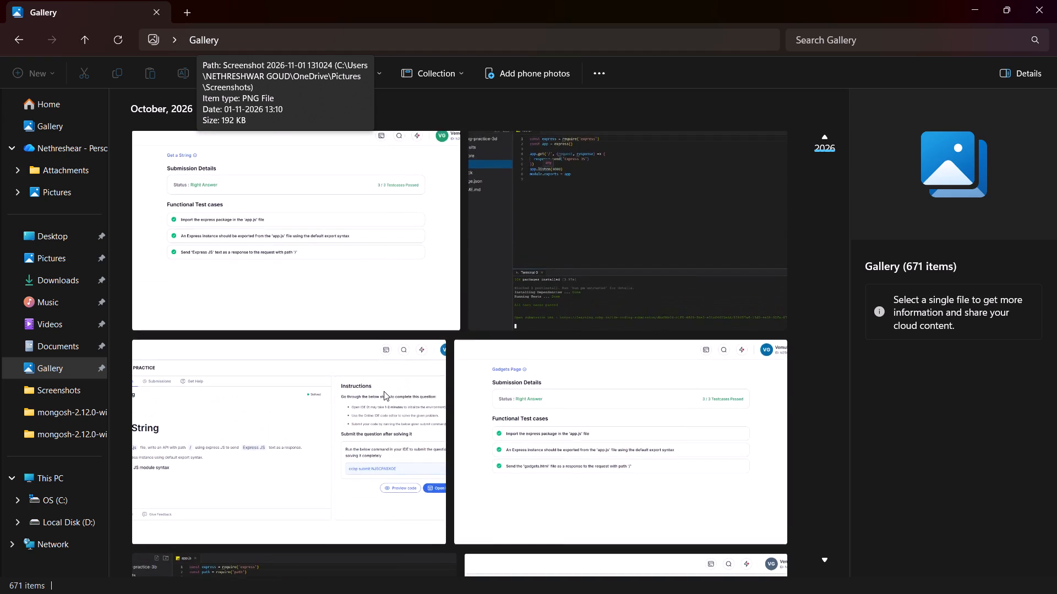
scroll(384, 391, "up", 3)
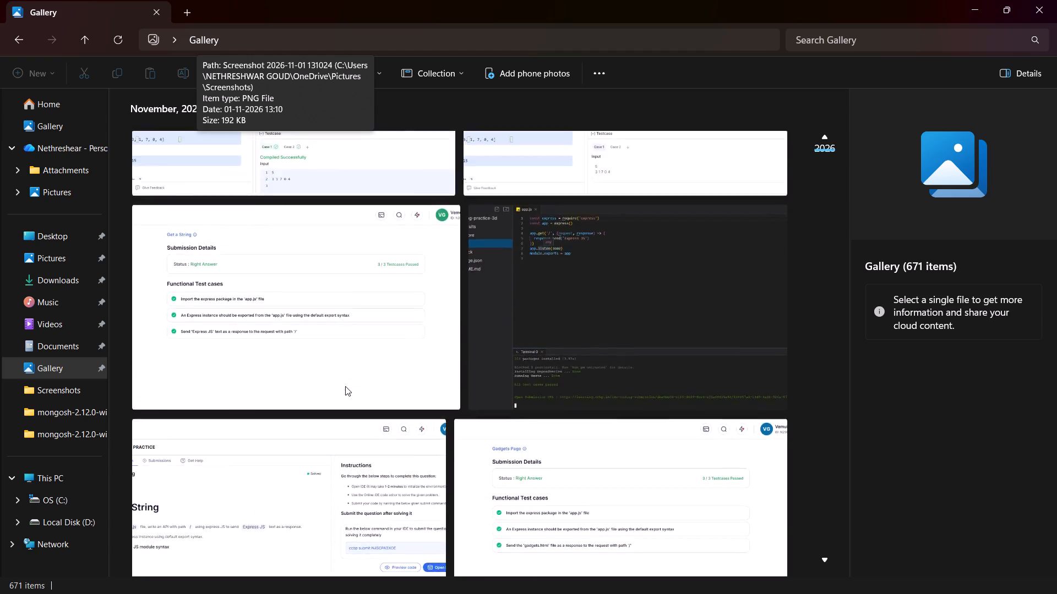
scroll(345, 386, "up", 1)
left_click(657, 299)
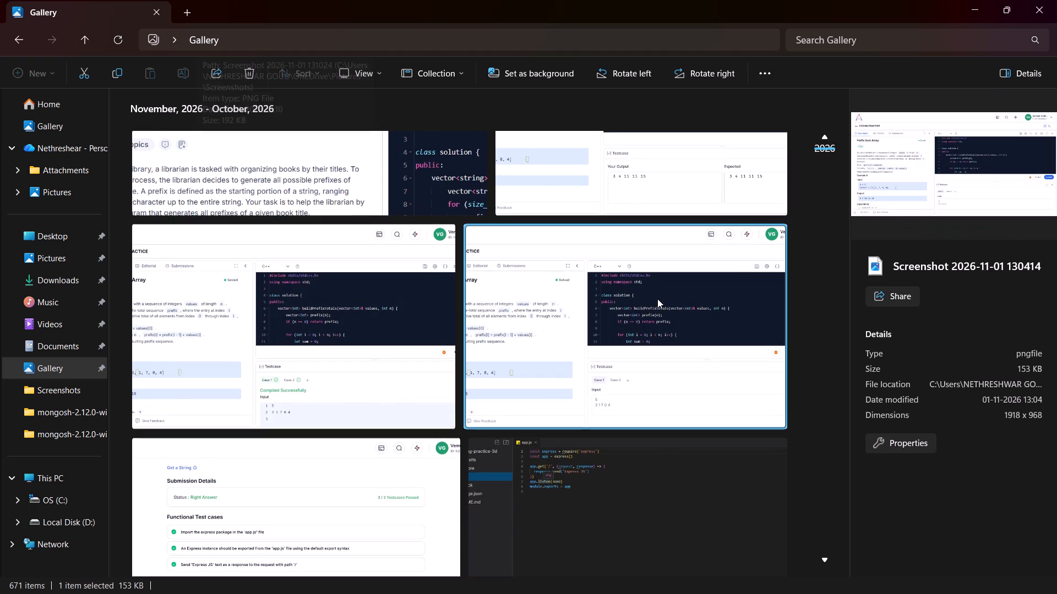
double_click(657, 299)
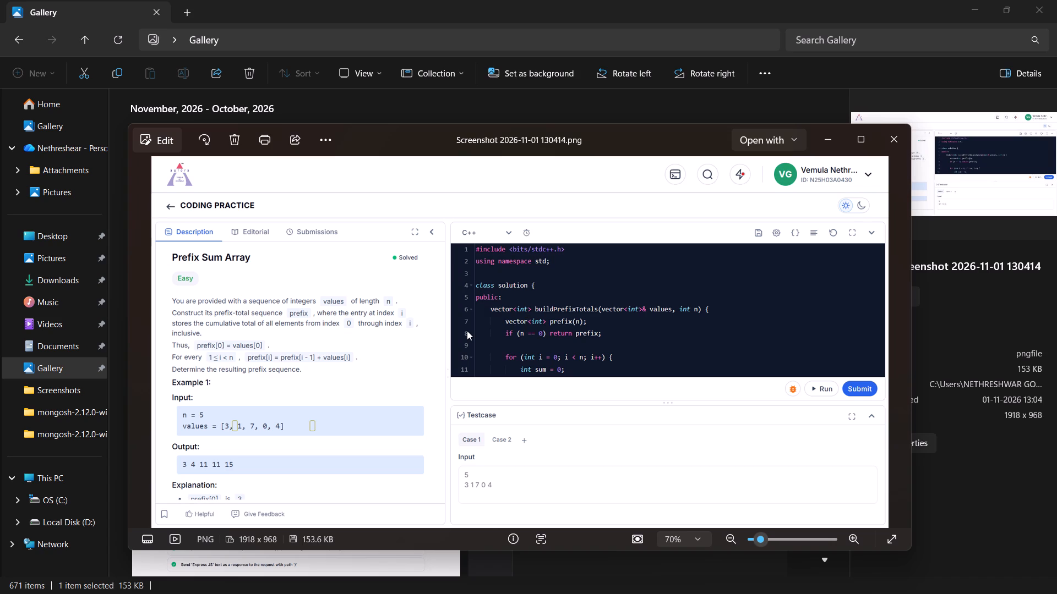
key("ctrl+c")
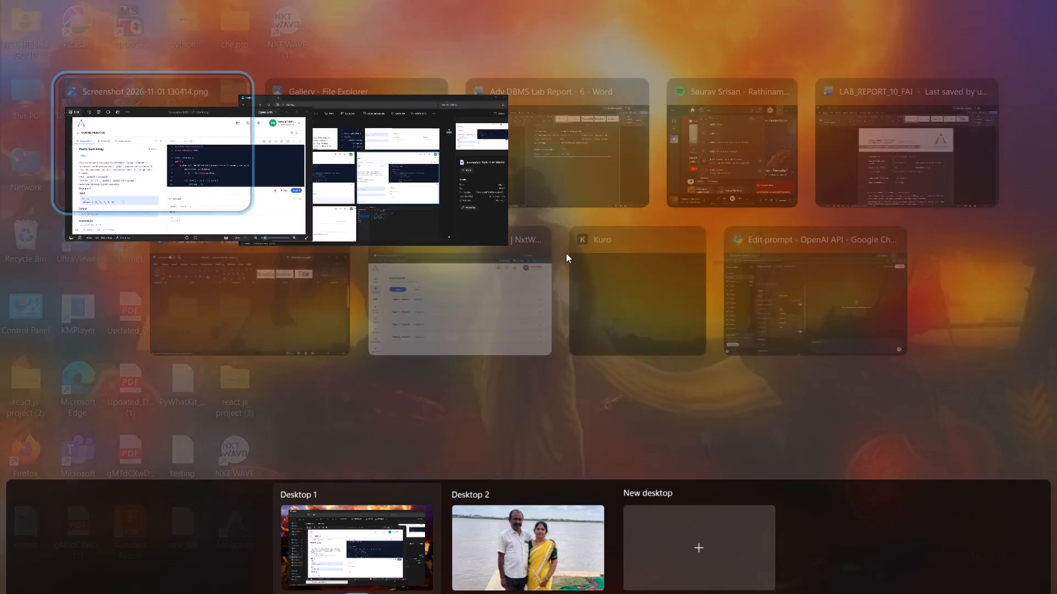
Return to the Adv DBMS Lab Report - 6 document and paste the copied screenshot below the assessment table, keeping source formatting.
left_click(530, 134)
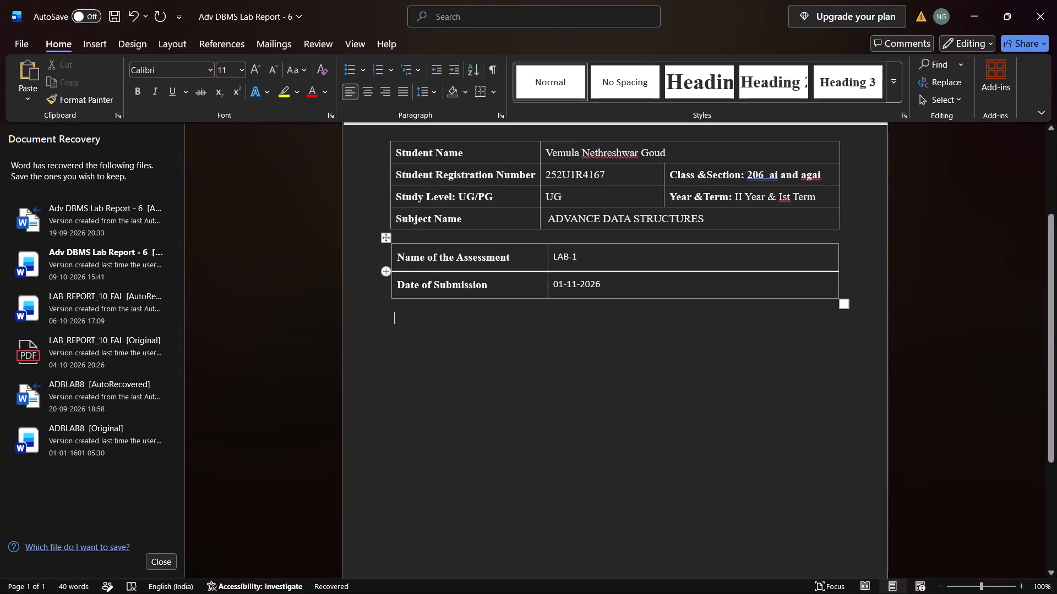
right_click(459, 342)
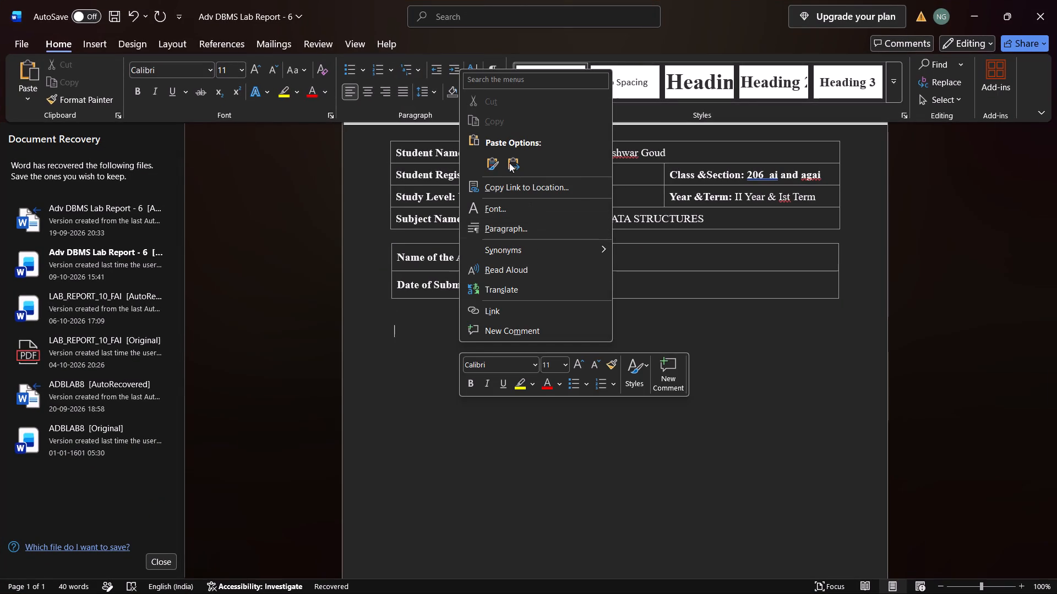
left_click(493, 163)
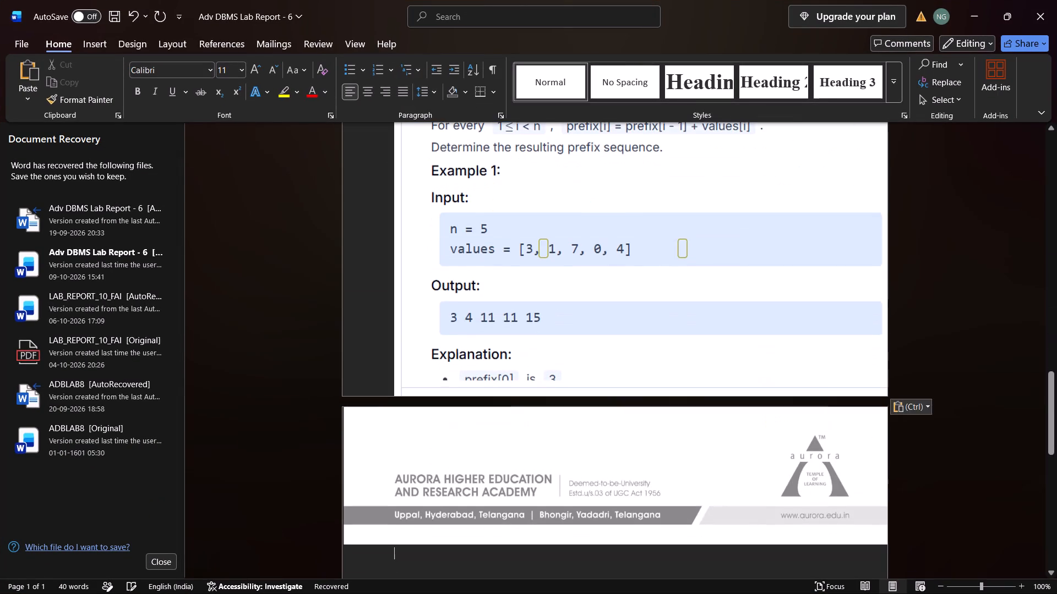
Reduce the width and height of the pasted Prefix Sum Array screenshot so it fits on the first page below the assessment table.
scroll(538, 306, "down", 1)
scroll(538, 306, "up", 8)
left_click(506, 324)
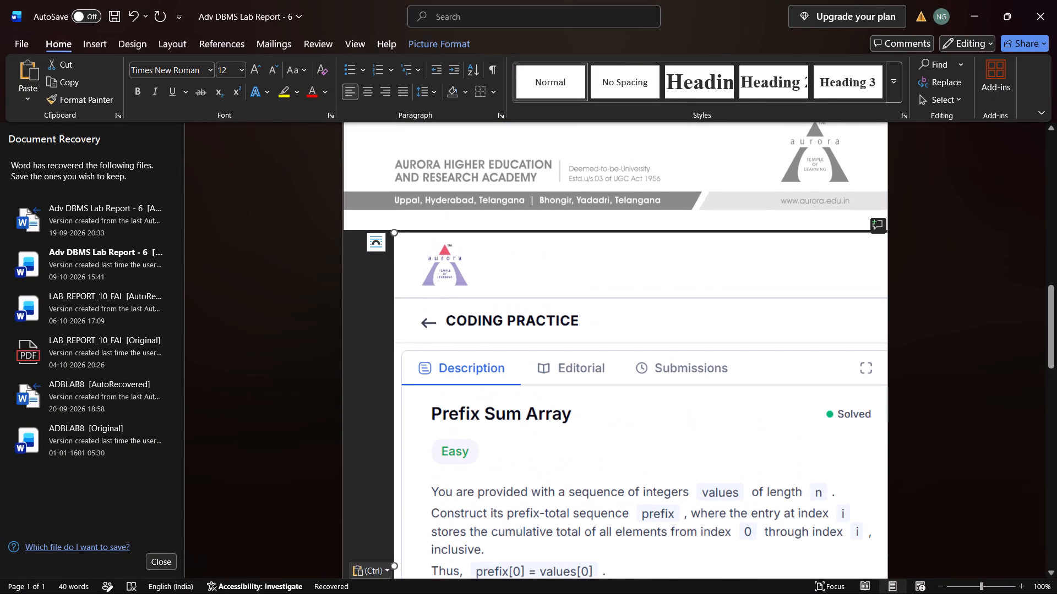
scroll(506, 417, "down", 2)
left_click_drag(393, 318, 740, 320)
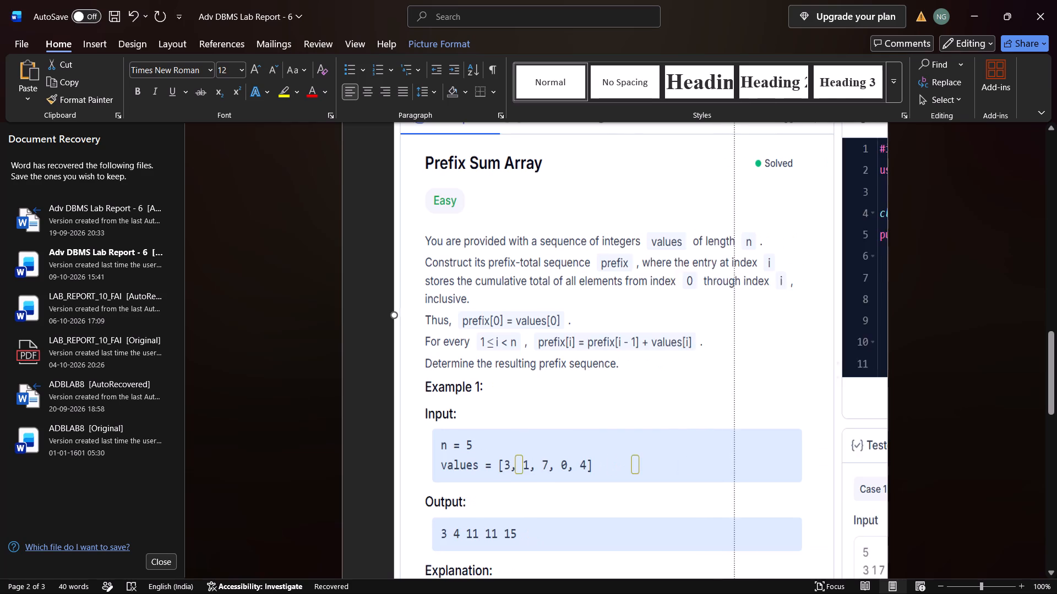
left_click_drag(740, 320, 1055, 310)
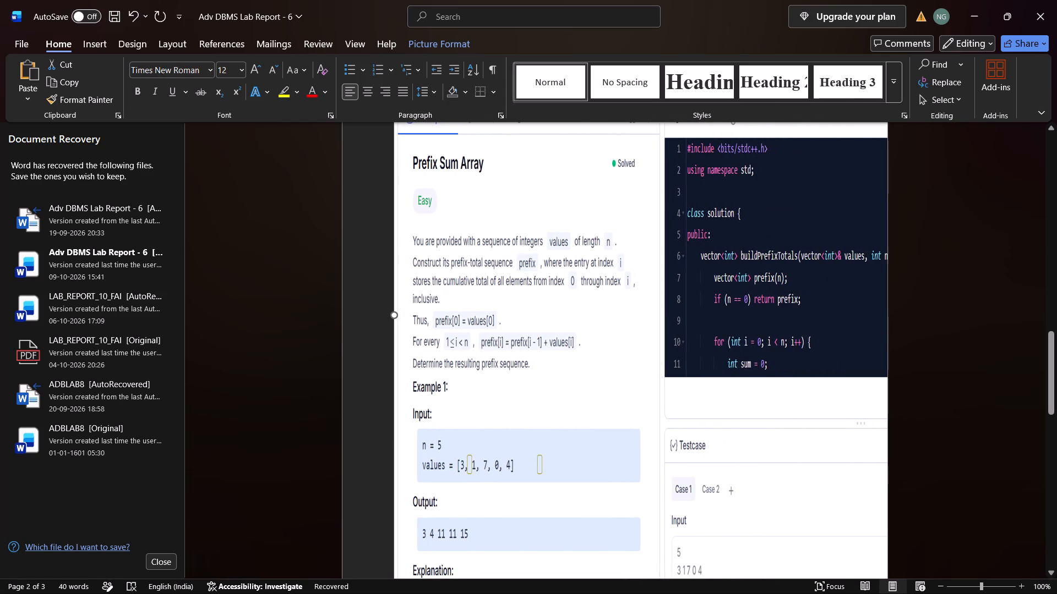
left_click_drag(1055, 310, 1056, 307)
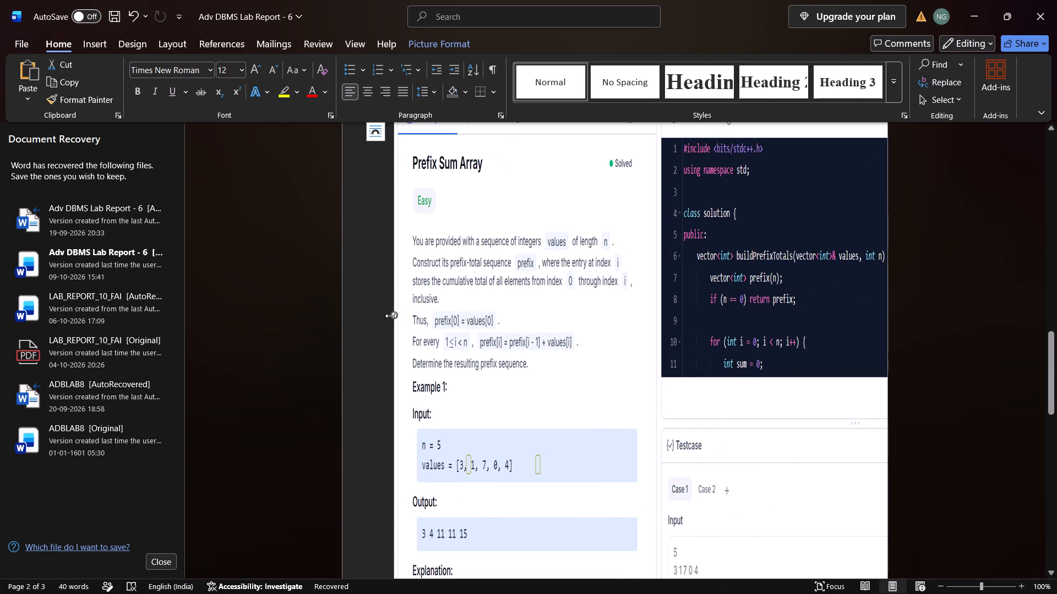
left_click_drag(394, 313, 644, 297)
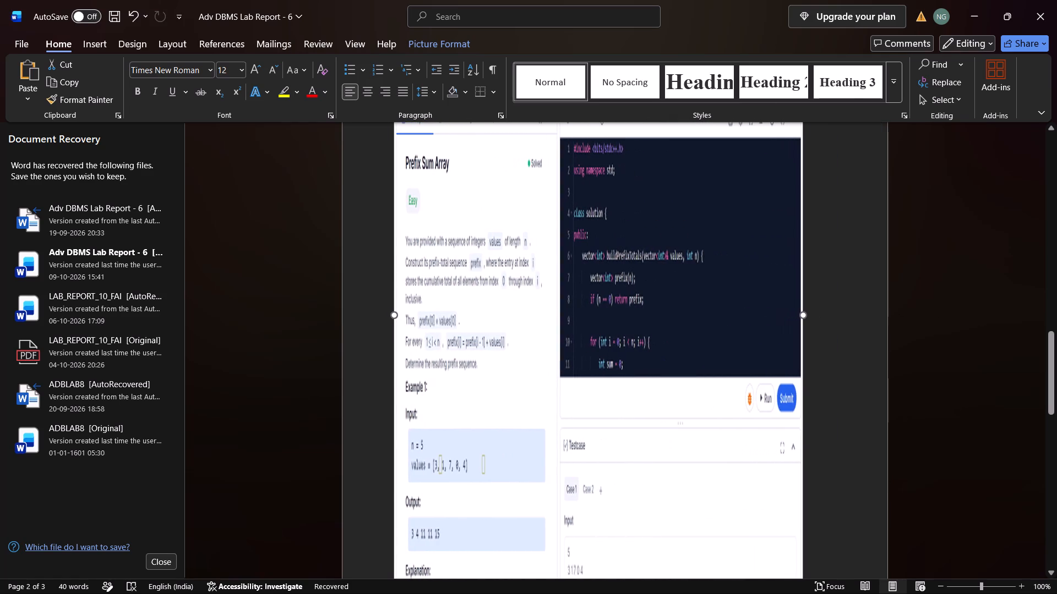
scroll(563, 246, "up", 1)
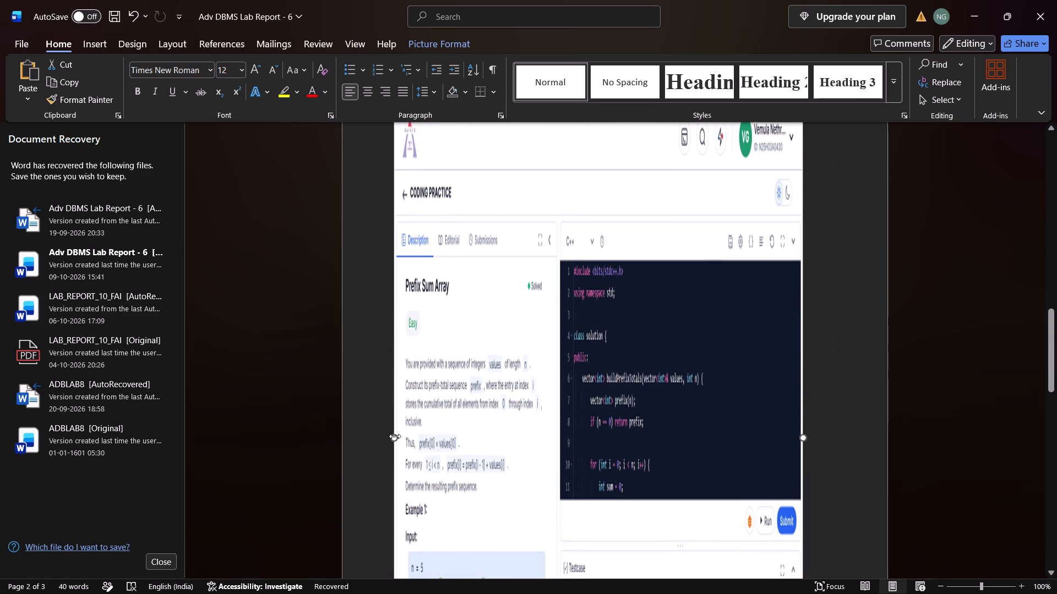
left_click_drag(395, 439, 364, 439)
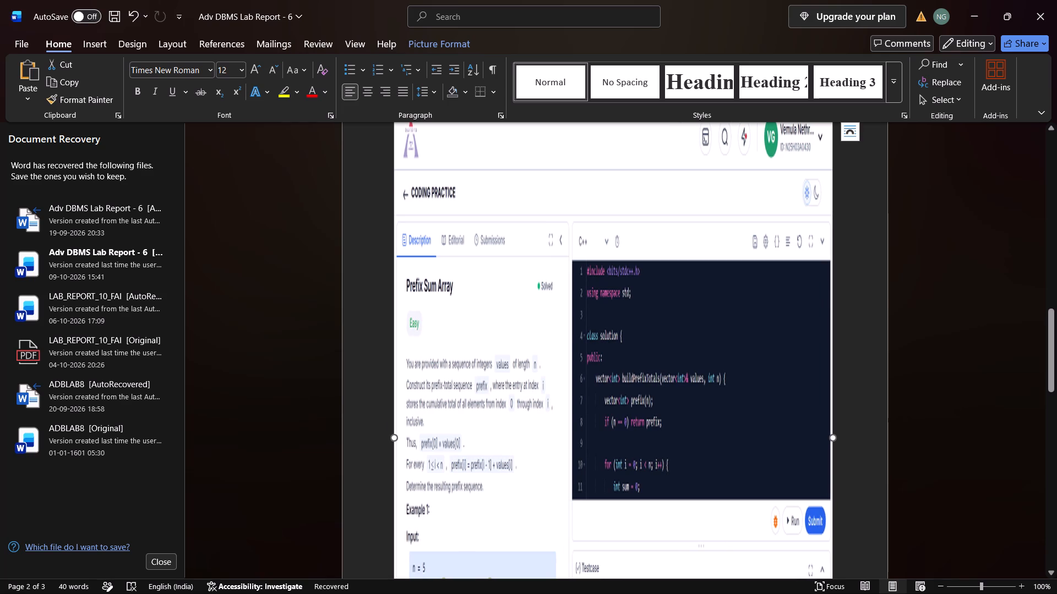
scroll(517, 318, "up", 2)
left_click_drag(614, 302, 657, 591)
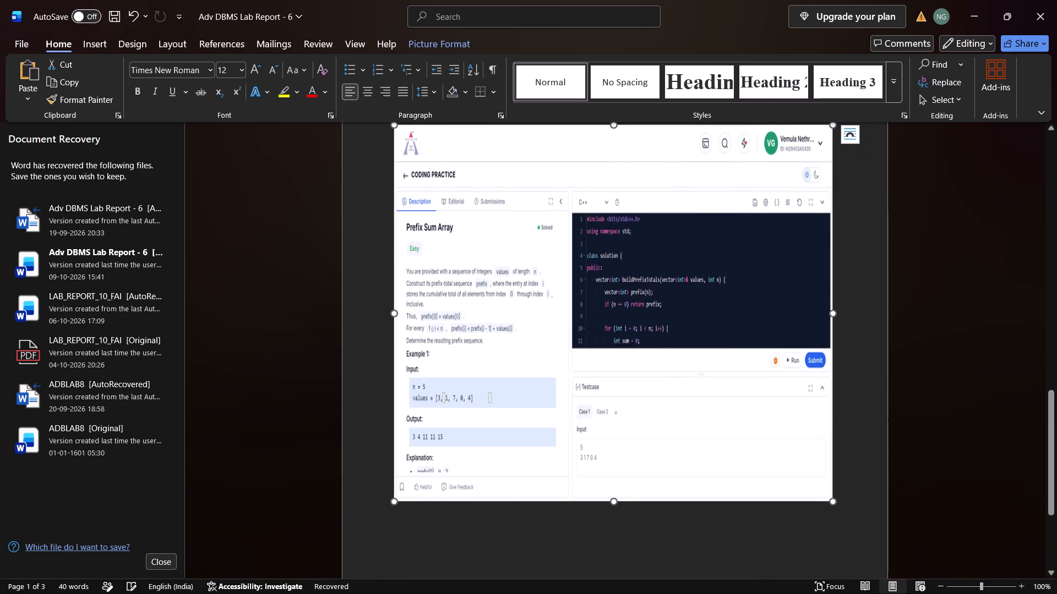
scroll(617, 445, "up", 1)
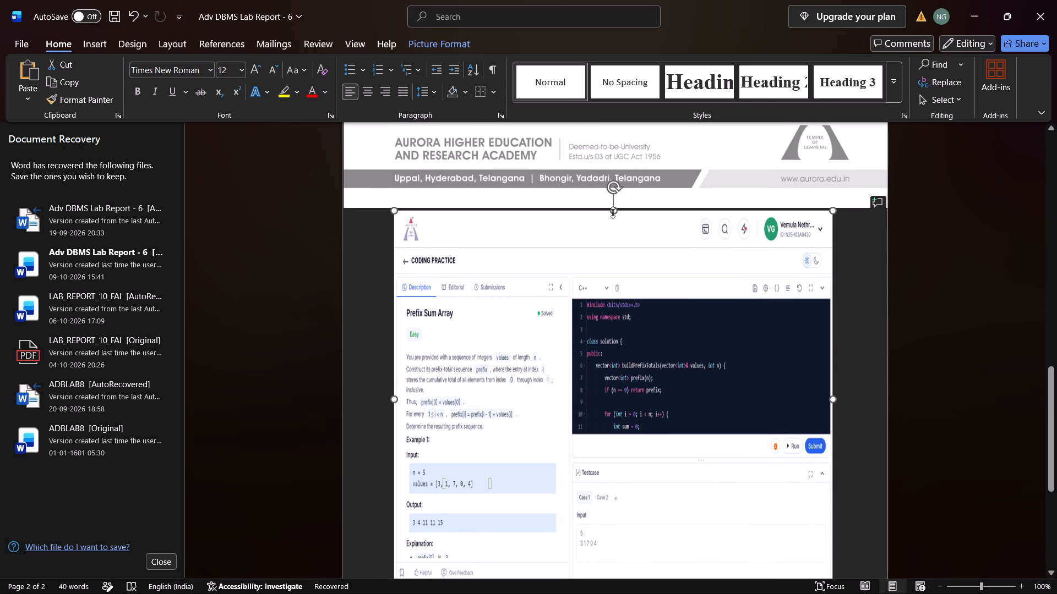
left_click_drag(613, 212, 615, 320)
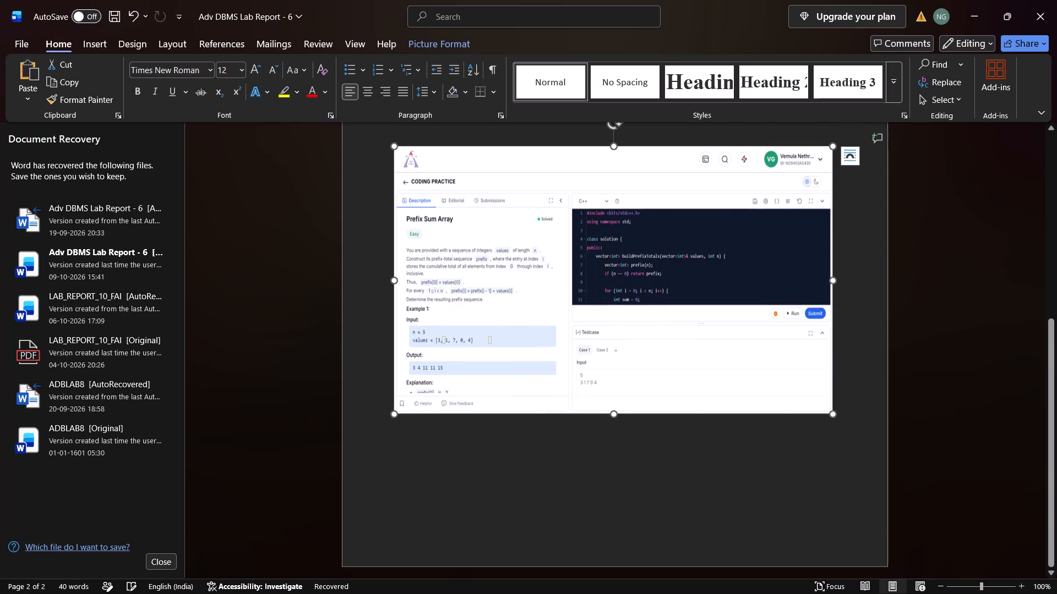
scroll(656, 377, "up", 4)
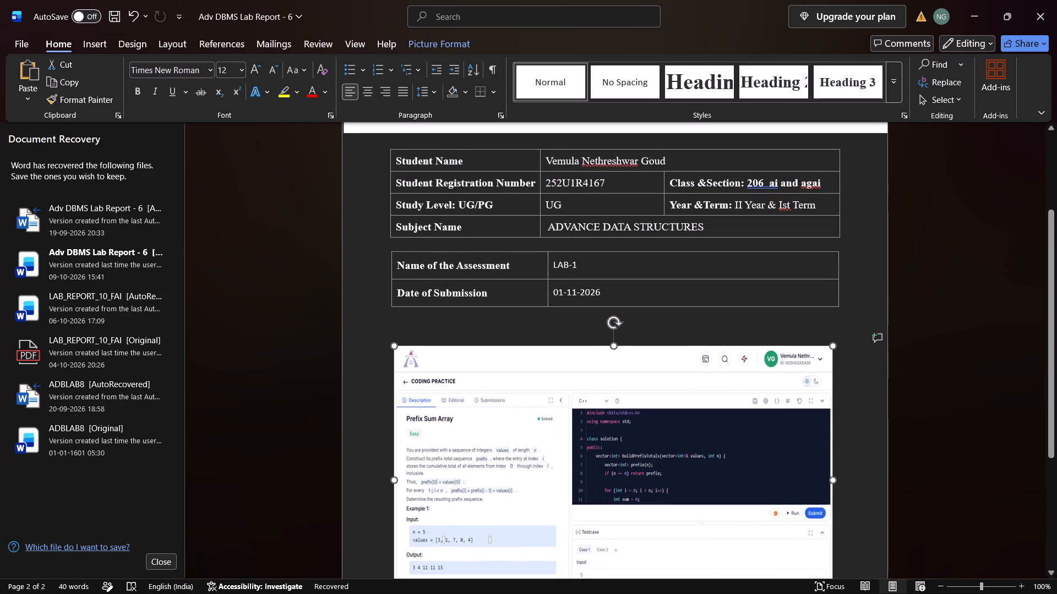
left_click_drag(615, 346, 612, 374)
scroll(612, 374, "down", 1)
Start a new line after the resized Prefix Sum Array screenshot.
left_click(867, 466)
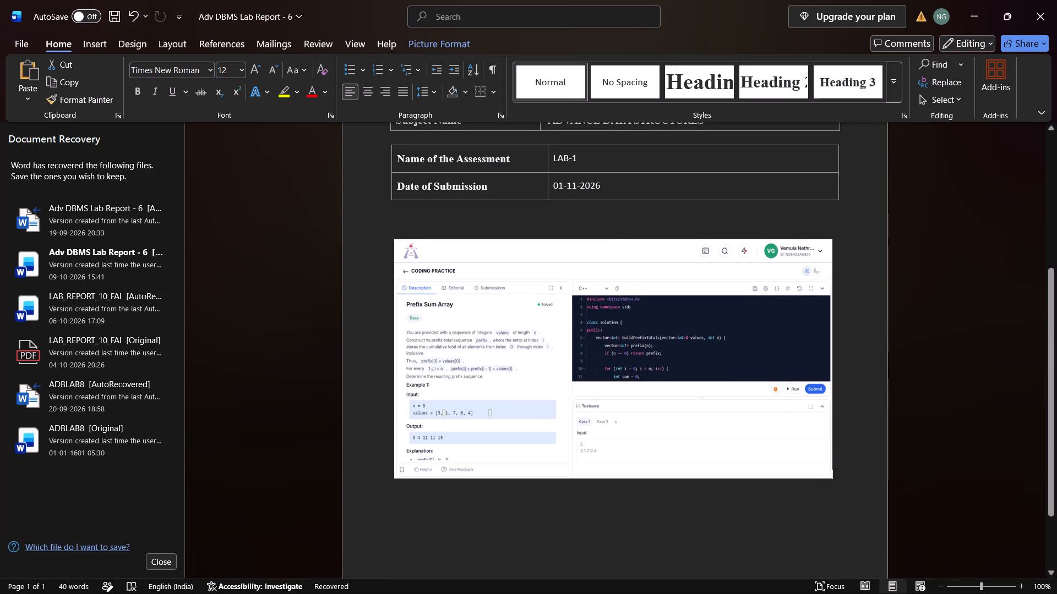
key("Return")
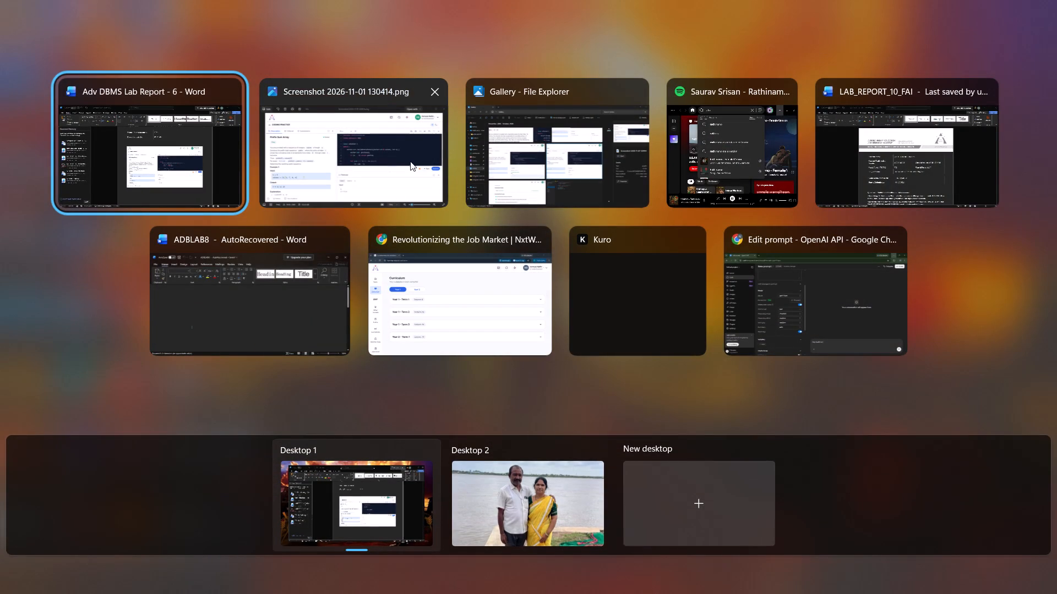
left_click(582, 179)
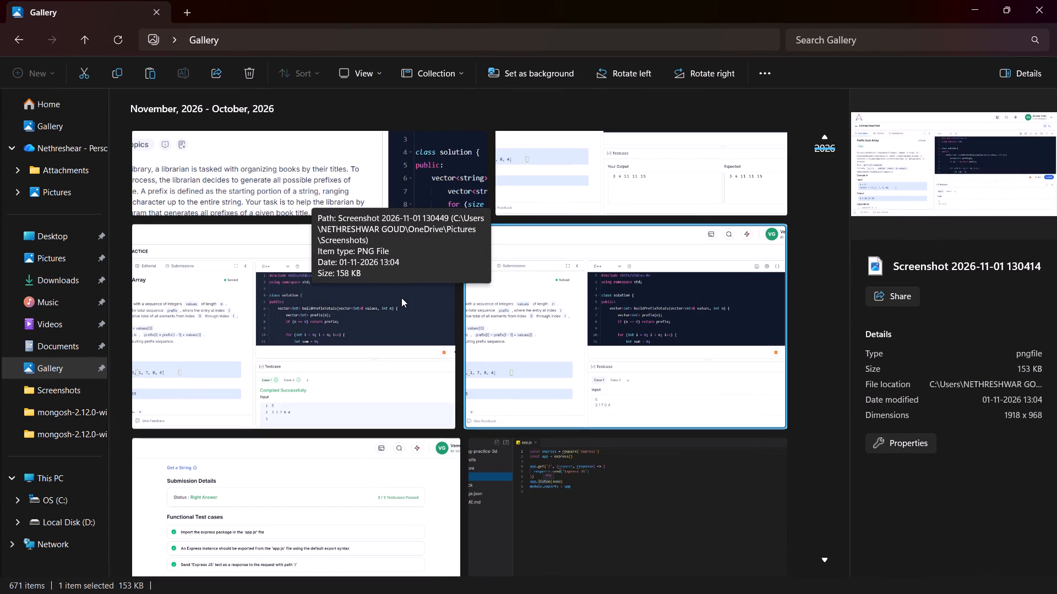
left_click(401, 298)
double_click(401, 298)
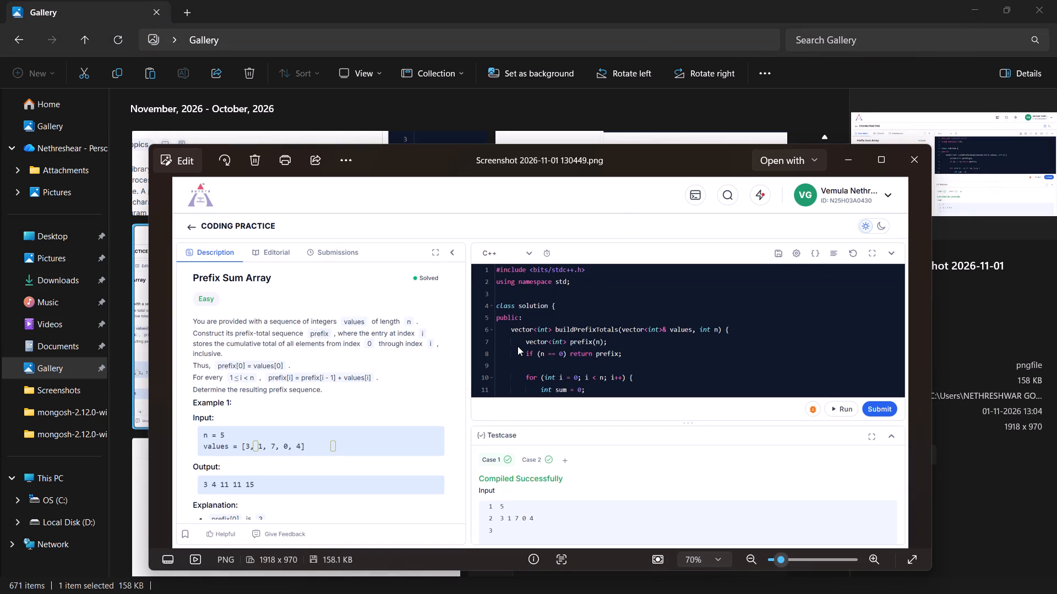
key("ctrl+c")
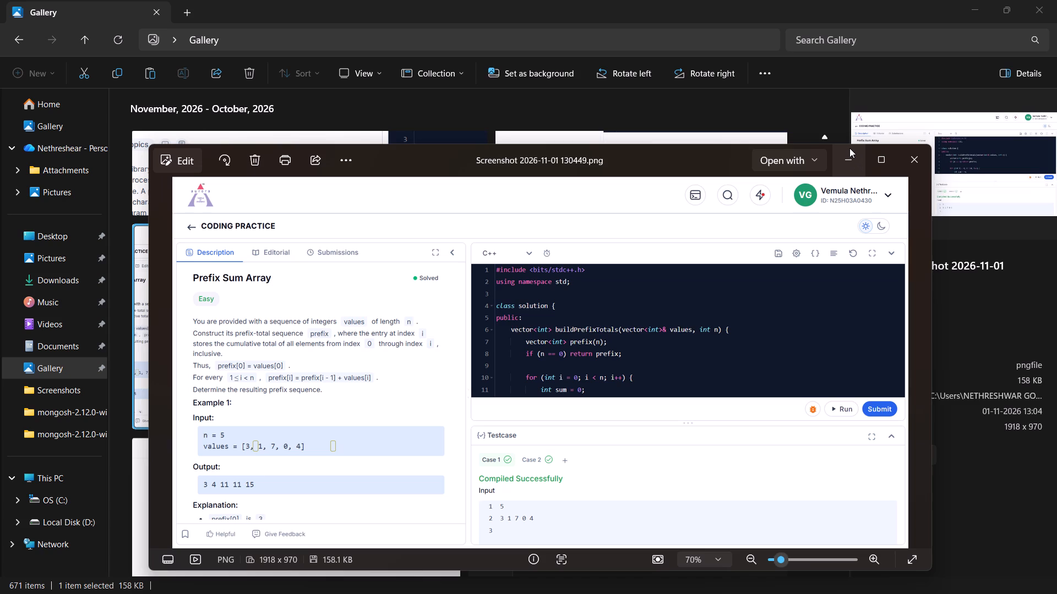
Return to the Adv DBMS Lab Report - 6 document and paste the copied screenshot below the first Prefix Sum Array screenshot with merged formatting.
left_click(849, 148)
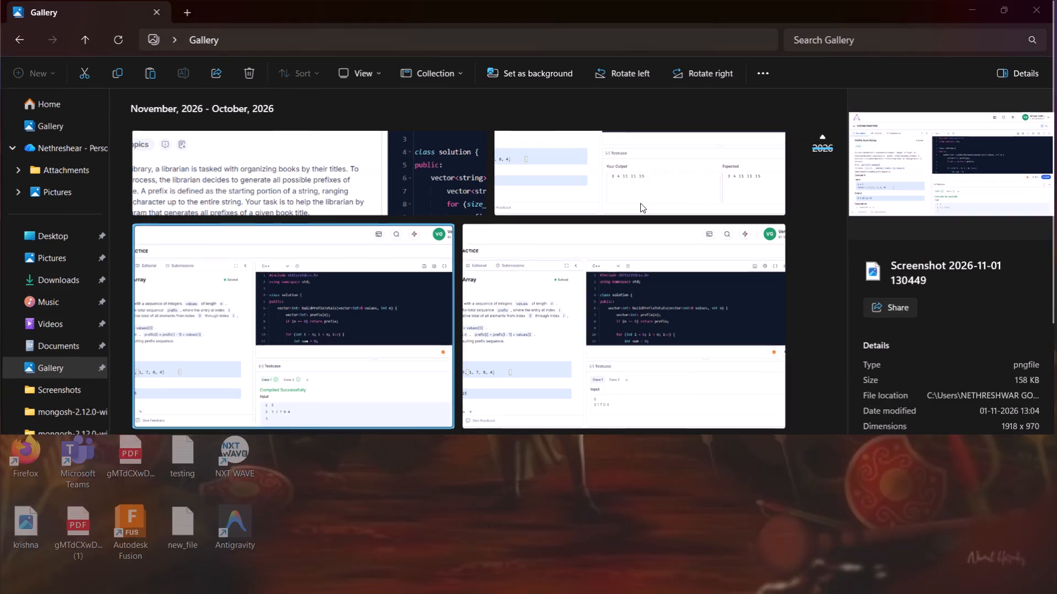
left_click(720, 134)
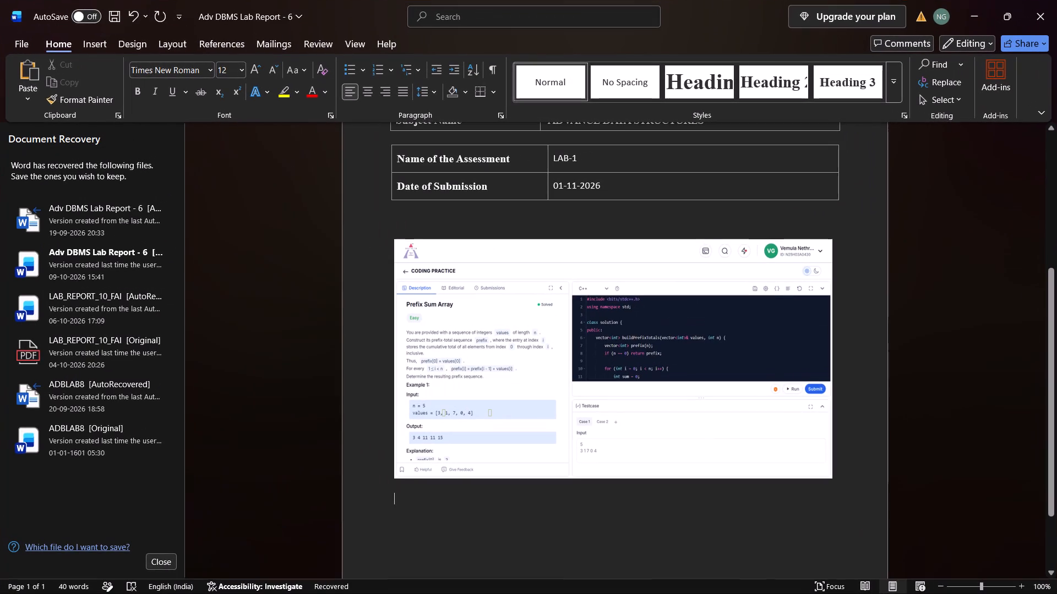
right_click(405, 503)
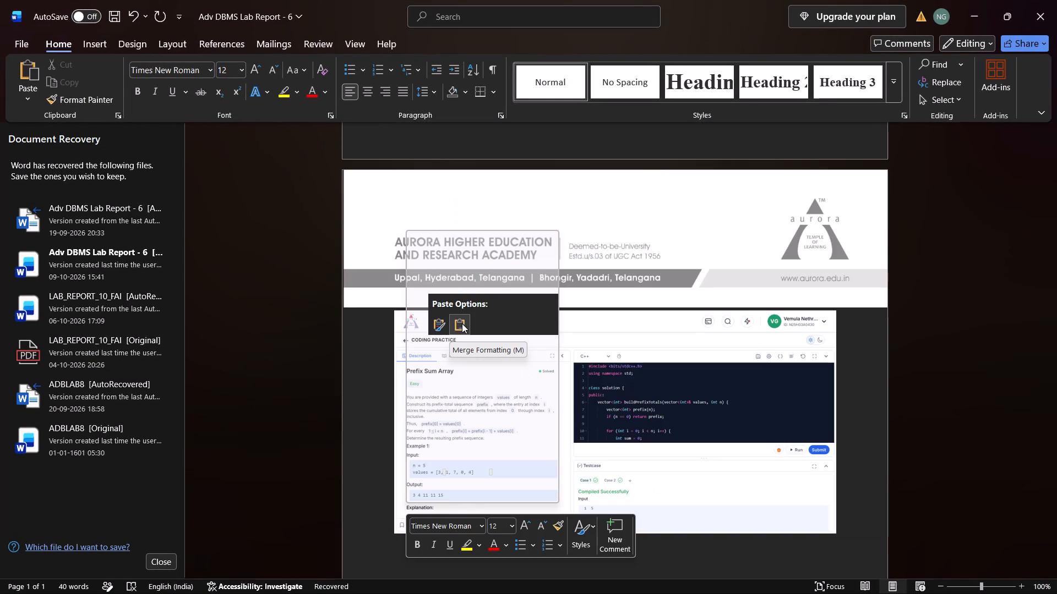
left_click(462, 323)
scroll(508, 380, "up", 6)
scroll(508, 380, "down", 3)
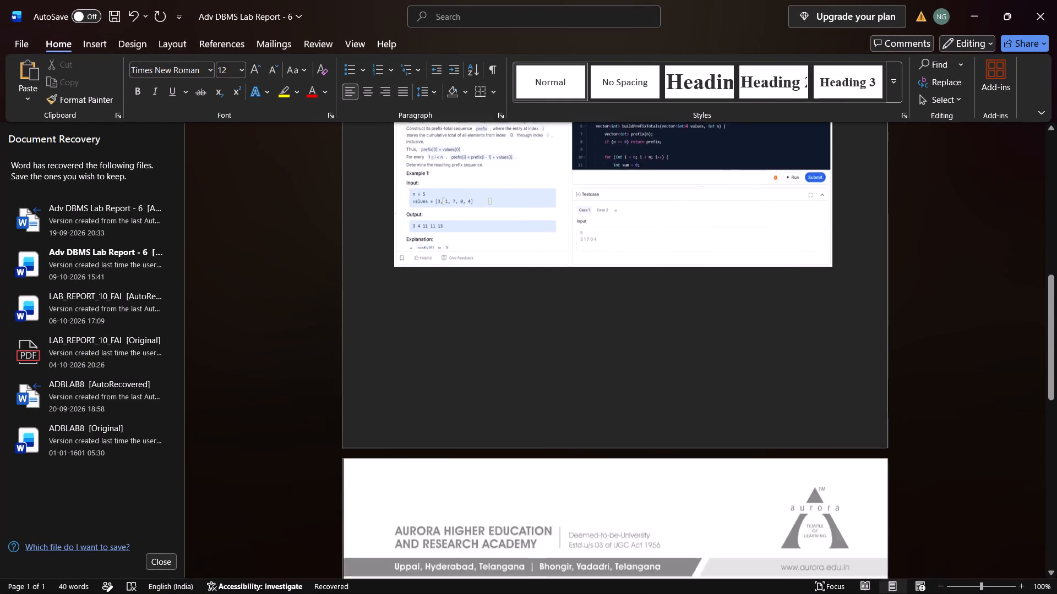
scroll(508, 380, "down", 5)
scroll(651, 458, "down", 3)
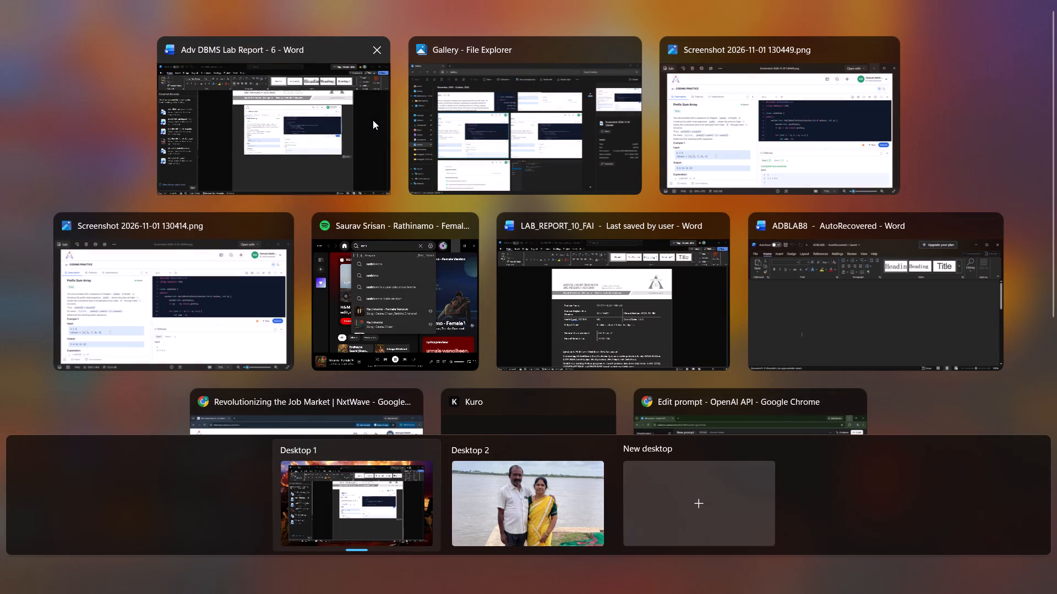
left_click(524, 121)
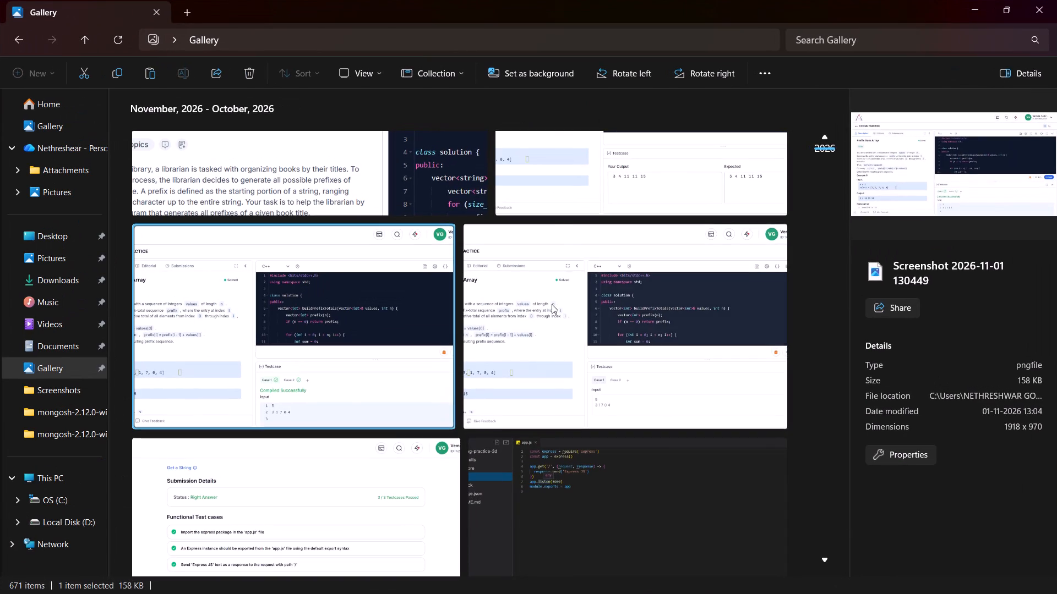
scroll(552, 223, "up", 2)
left_click(575, 300)
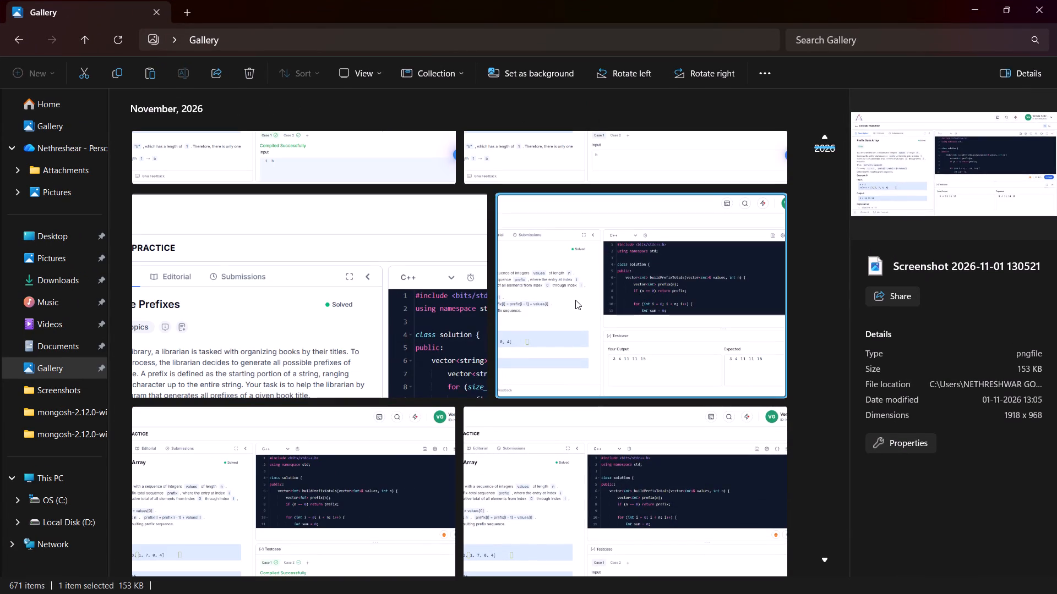
double_click(575, 300)
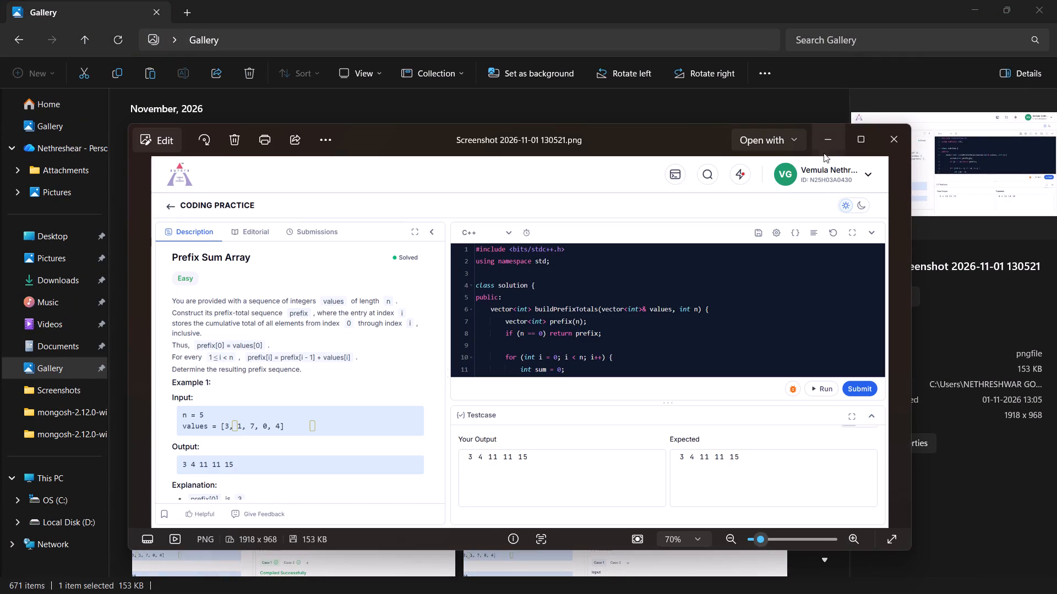
scroll(633, 399, "up", 4)
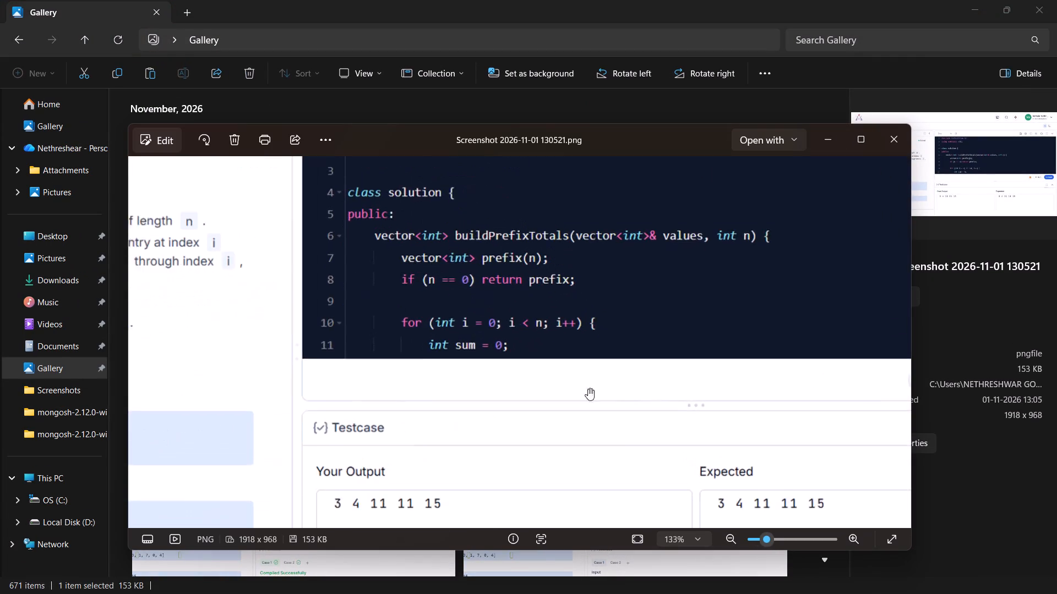
scroll(549, 362, "down", 14, "ctrl")
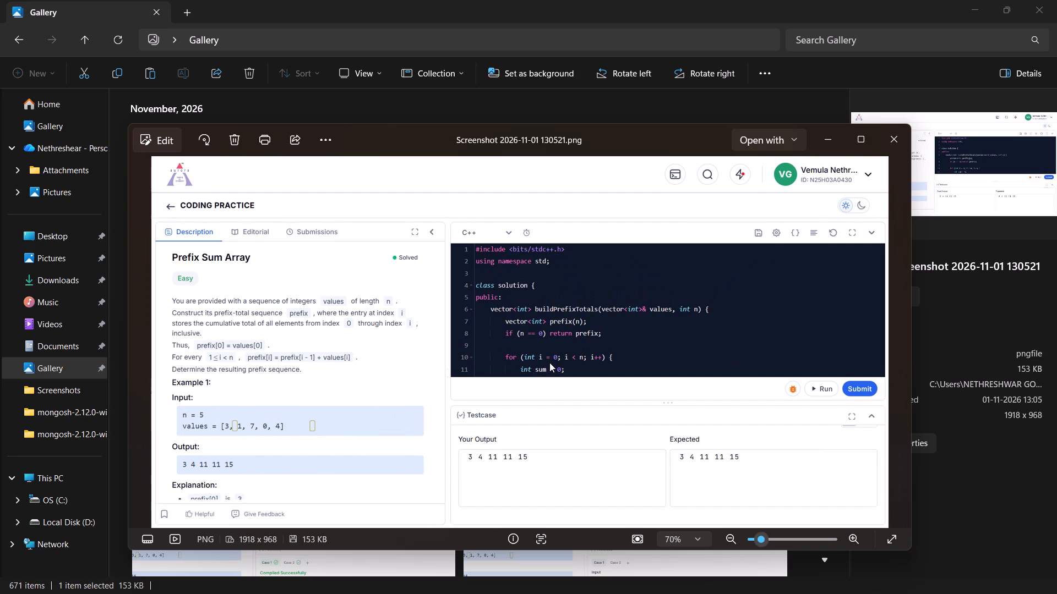
right_click(431, 241)
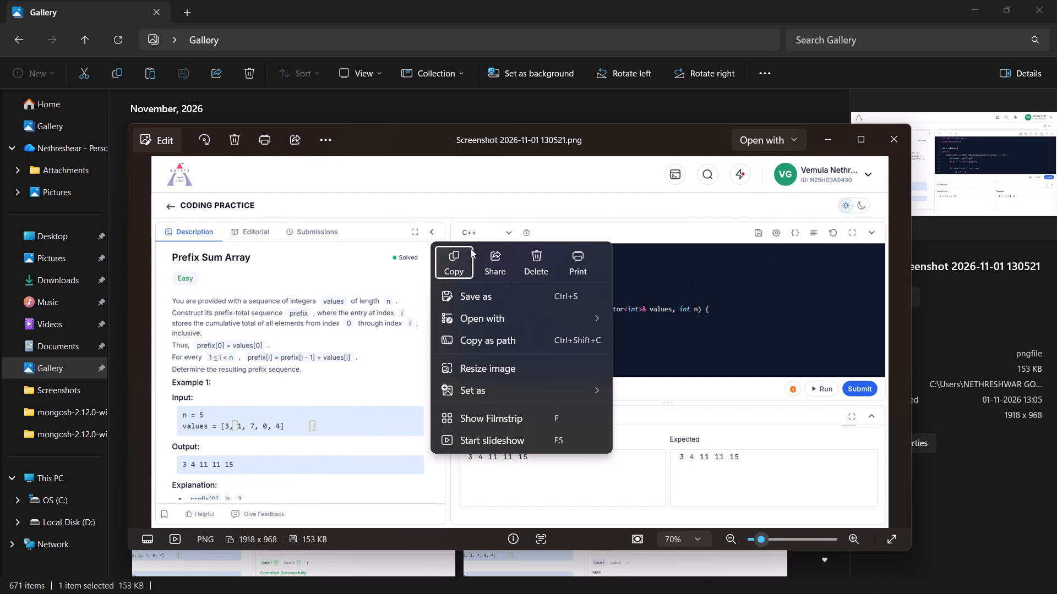
left_click(443, 261)
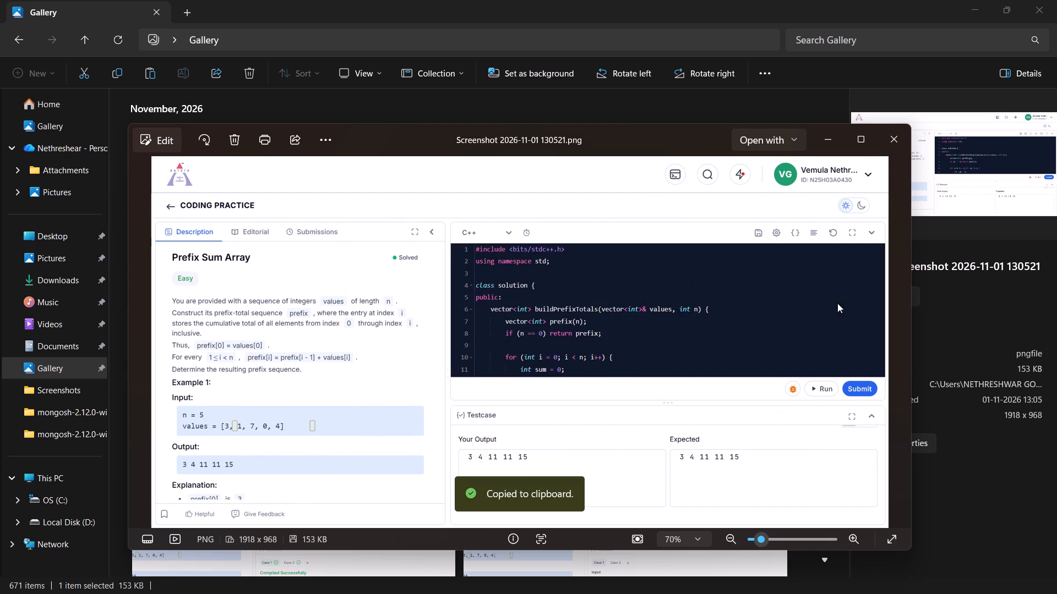
left_click(827, 141)
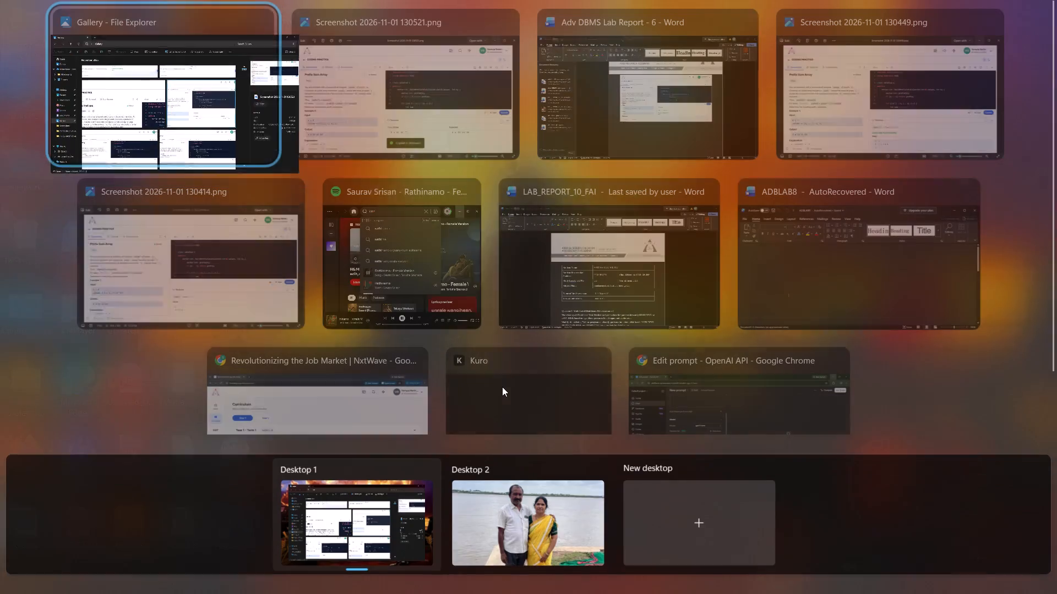
Return to the Adv DBMS Lab Report - 6 document and paste the output screenshot below the compiled Prefix Sum Array one, merging formatting.
left_click(674, 69)
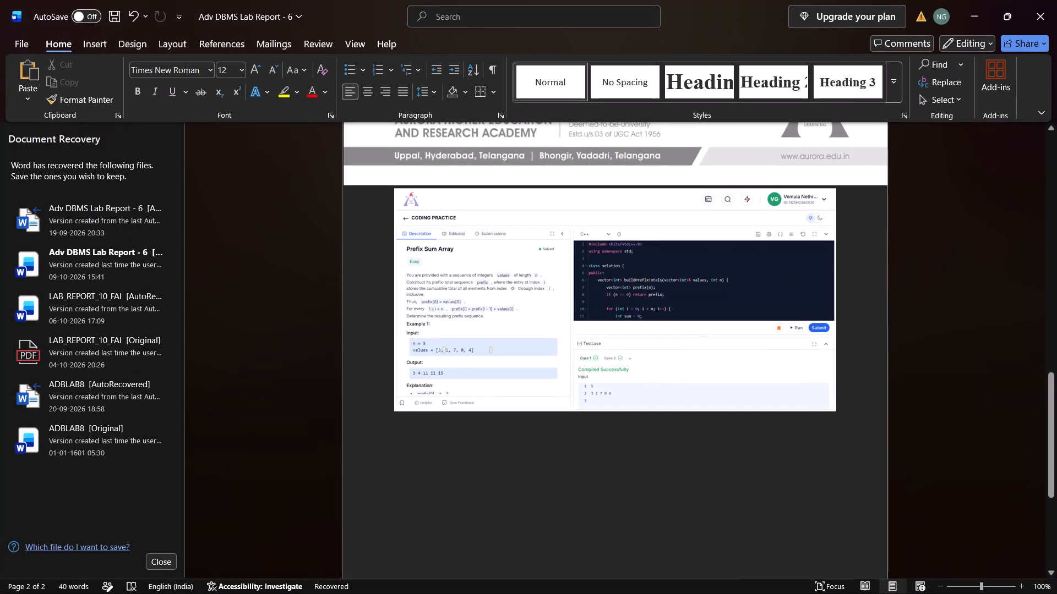
right_click(402, 433)
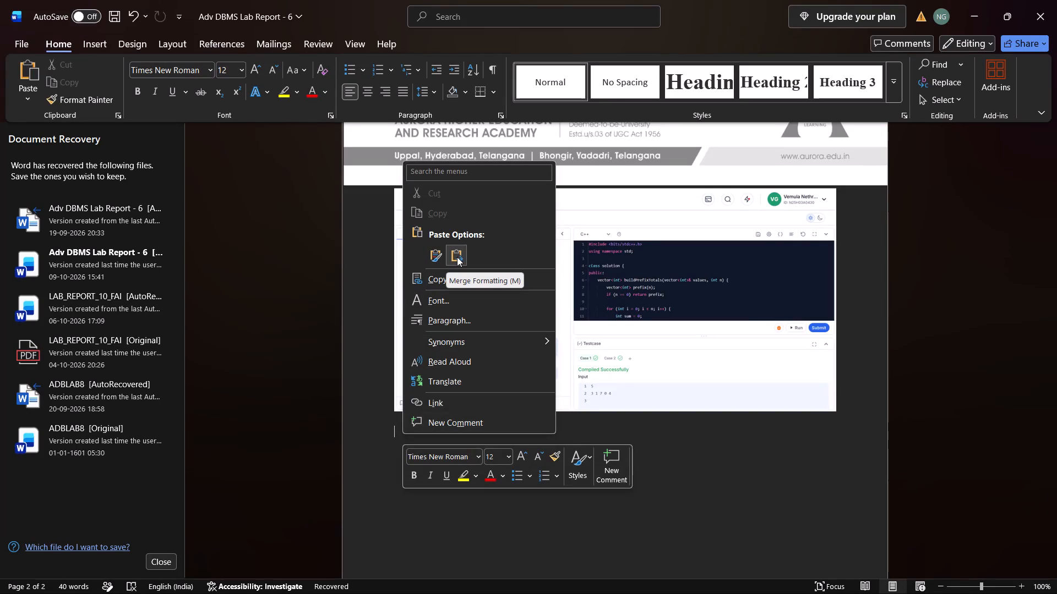
left_click(457, 257)
scroll(559, 381, "down", 2)
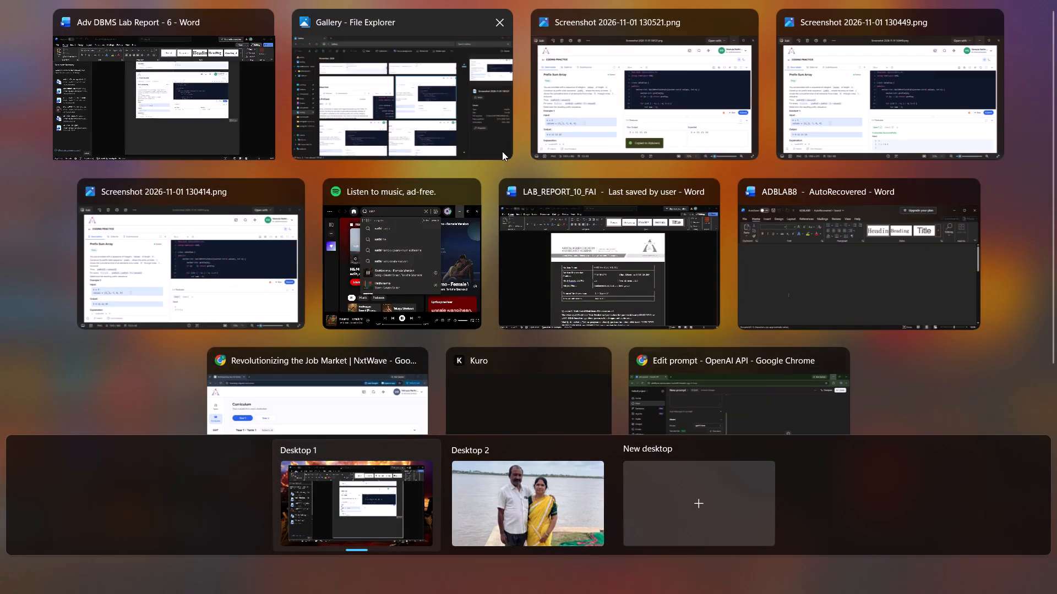
left_click(471, 116)
left_click(382, 258)
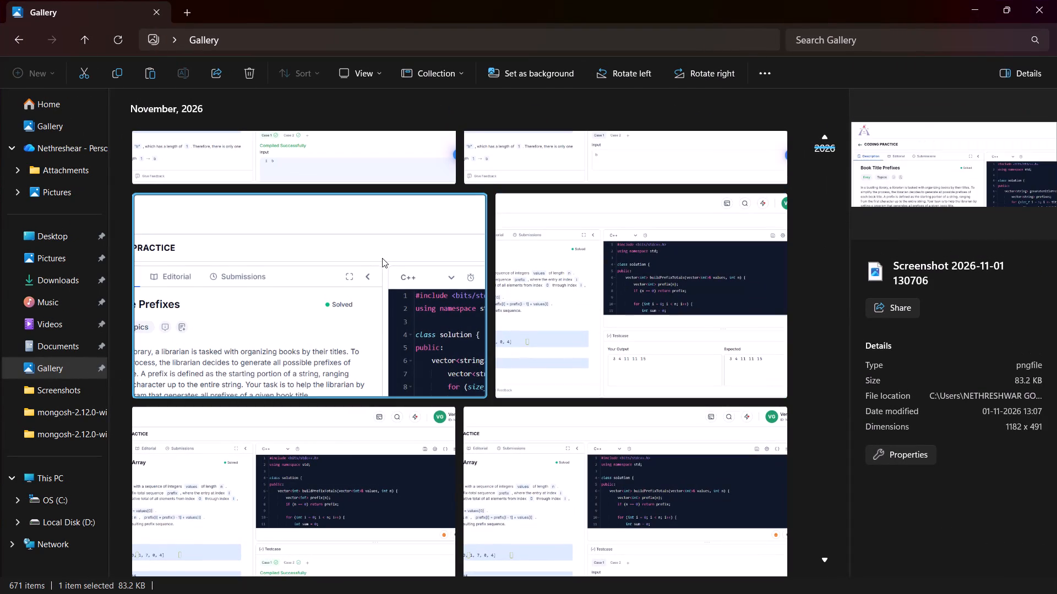
double_click(382, 258)
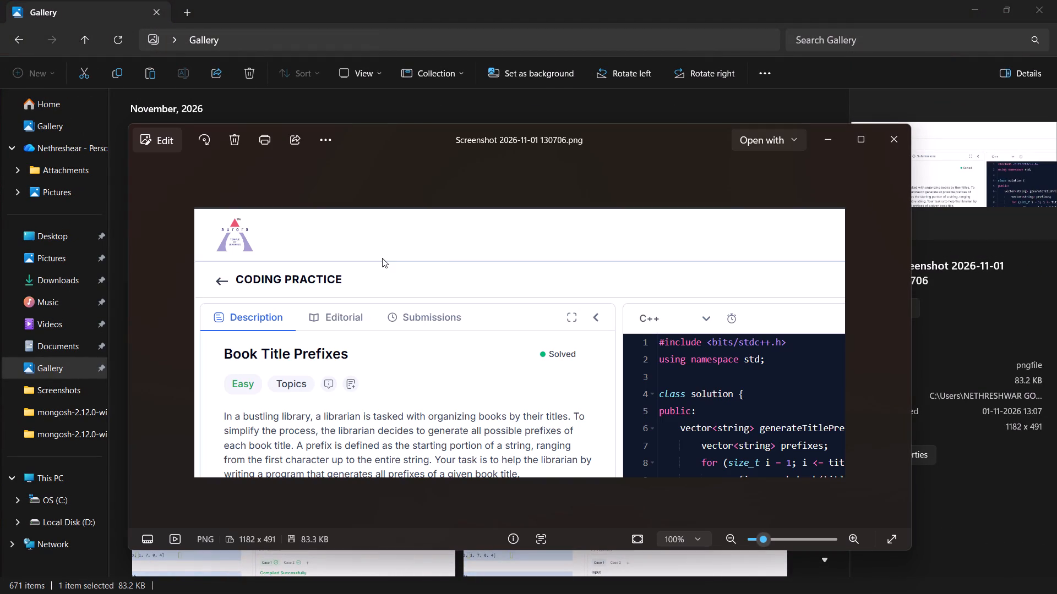
left_click(839, 139)
scroll(555, 271, "up", 2)
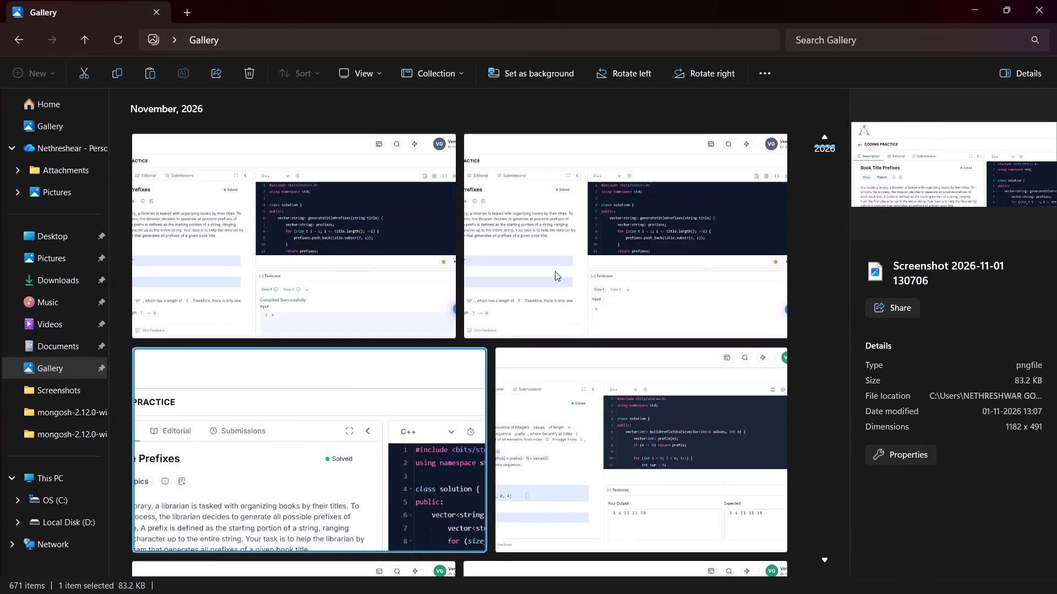
scroll(555, 271, "up", 1)
left_click(582, 287)
left_click(582, 287)
left_click(582, 287)
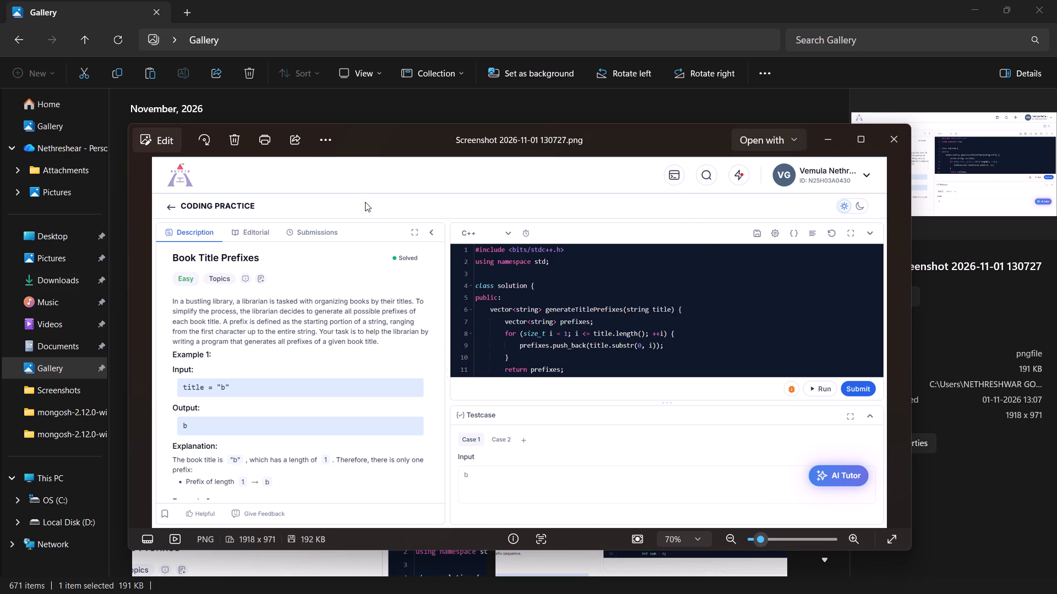
right_click(325, 273)
left_click(336, 285)
scroll(581, 366, "down", 4)
Return to the Adv DBMS Lab Report - 6 document and paste the Book Title Prefixes screenshot below the Prefix Sum Array output, merging formatting.
left_click(645, 84)
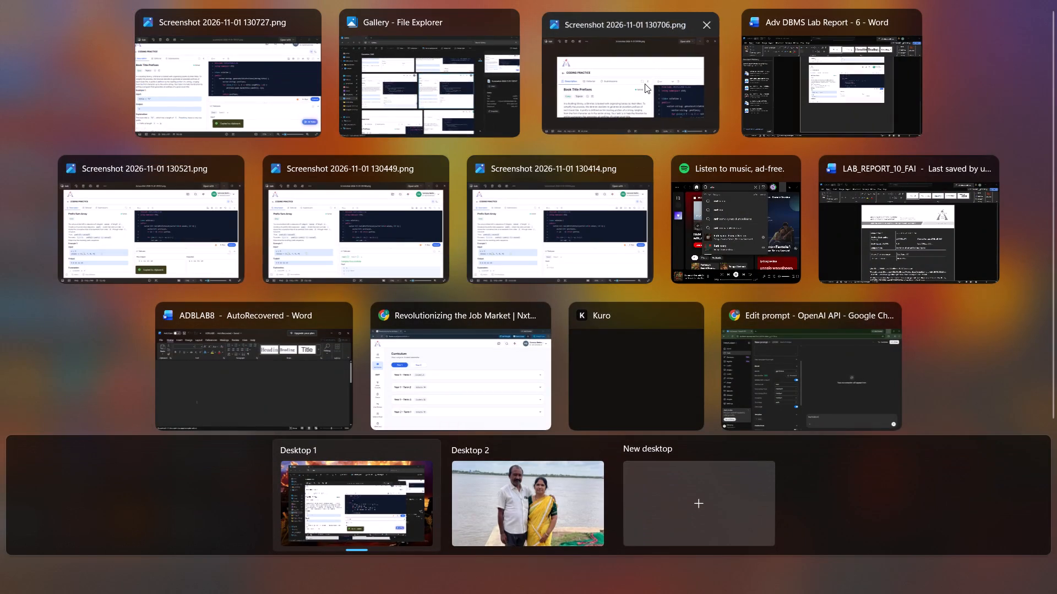
left_click(835, 46)
right_click(416, 421)
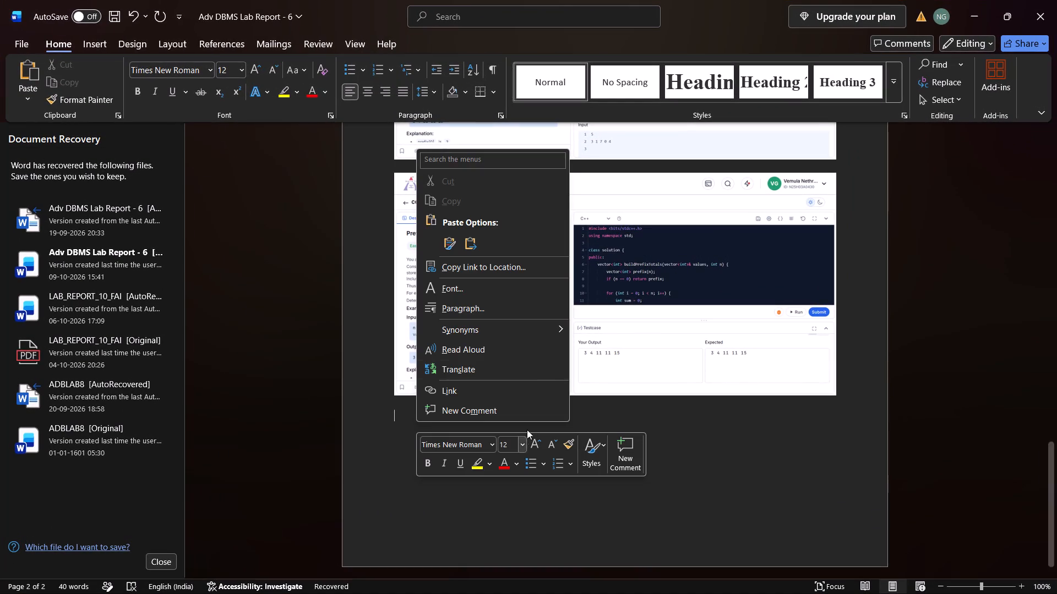
left_click(468, 243)
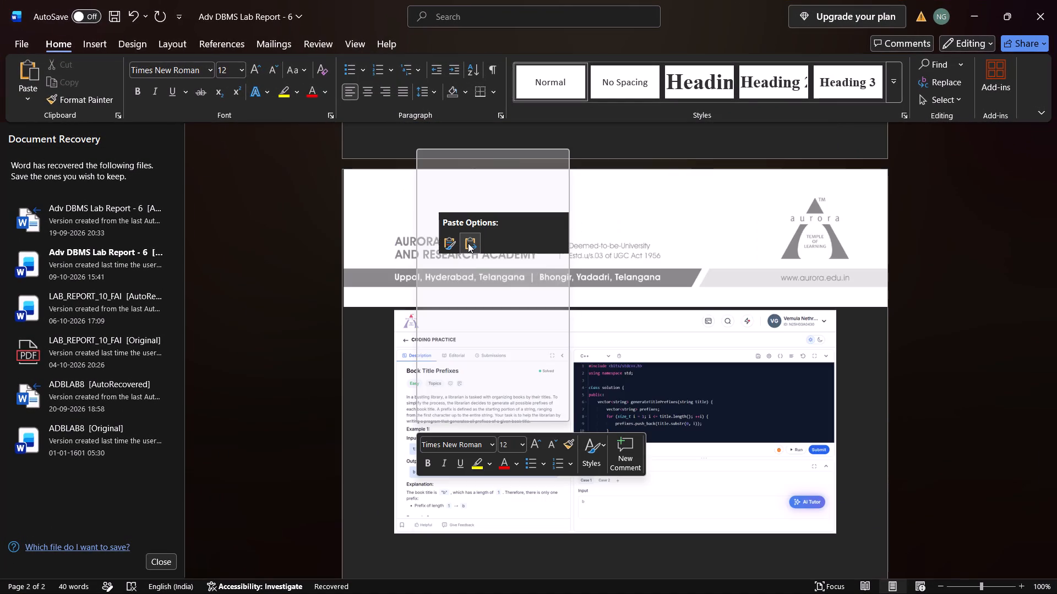
scroll(525, 381, "down", 2)
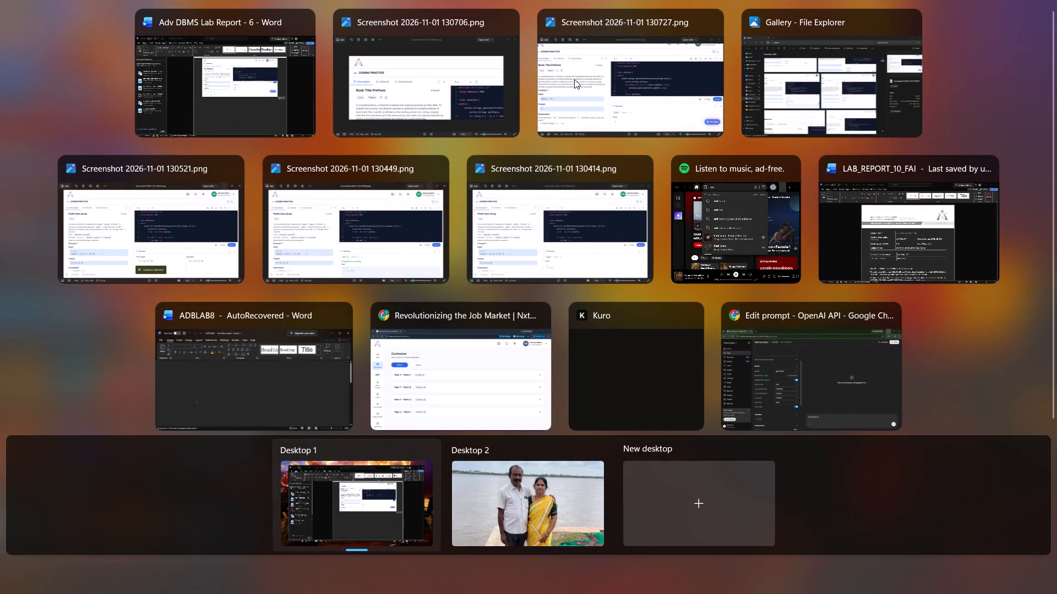
left_click(792, 81)
left_click(367, 323)
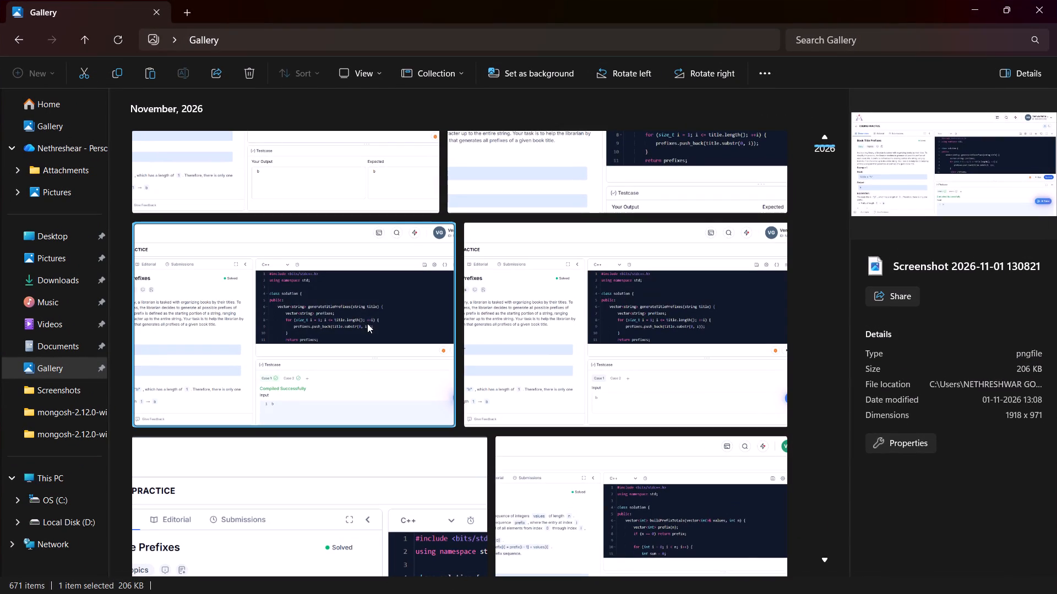
double_click(367, 323)
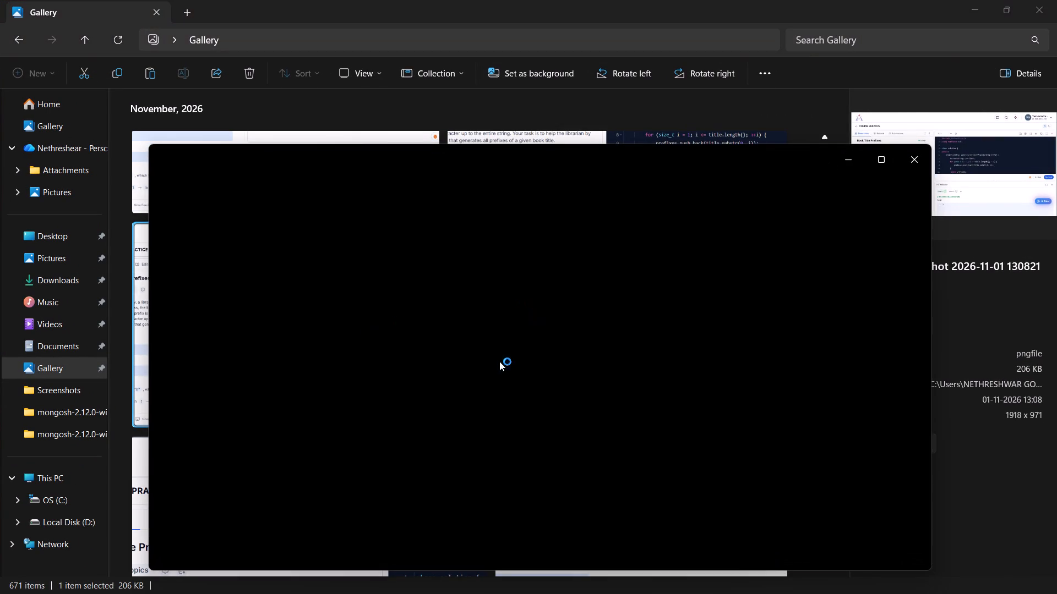
right_click(614, 285)
left_click(635, 314)
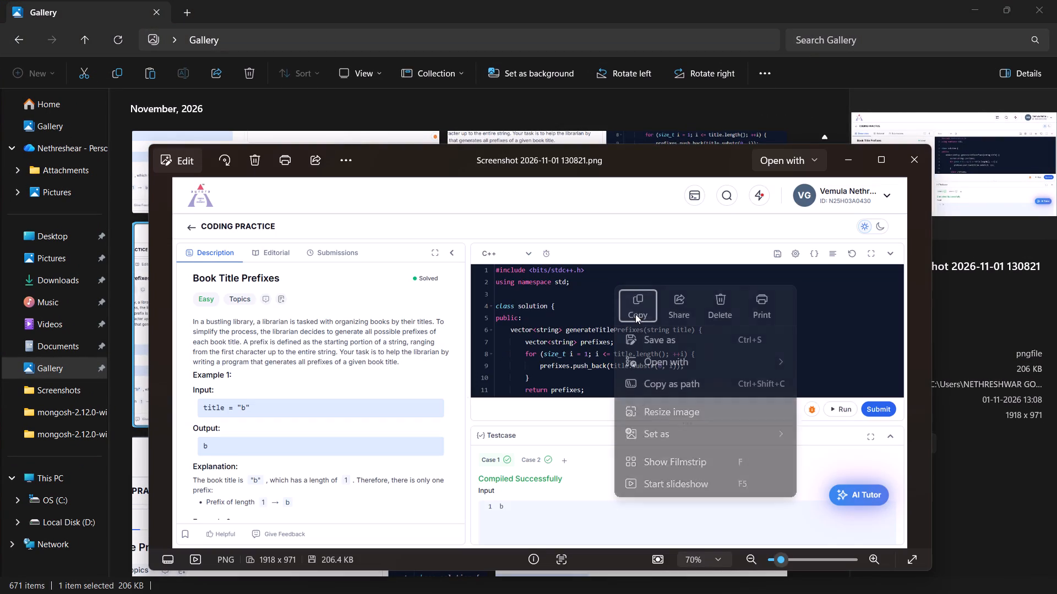
left_click(854, 158)
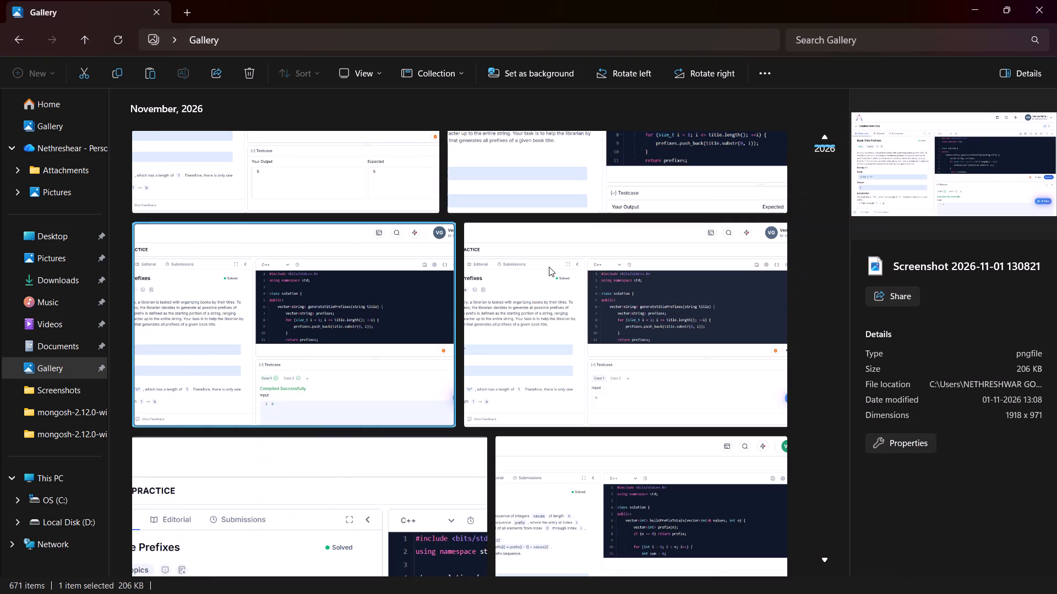
Return to the Adv DBMS Lab Report - 6 document and paste the compiled screenshot below the first Book Title Prefixes one, merging formatting.
left_click(617, 85)
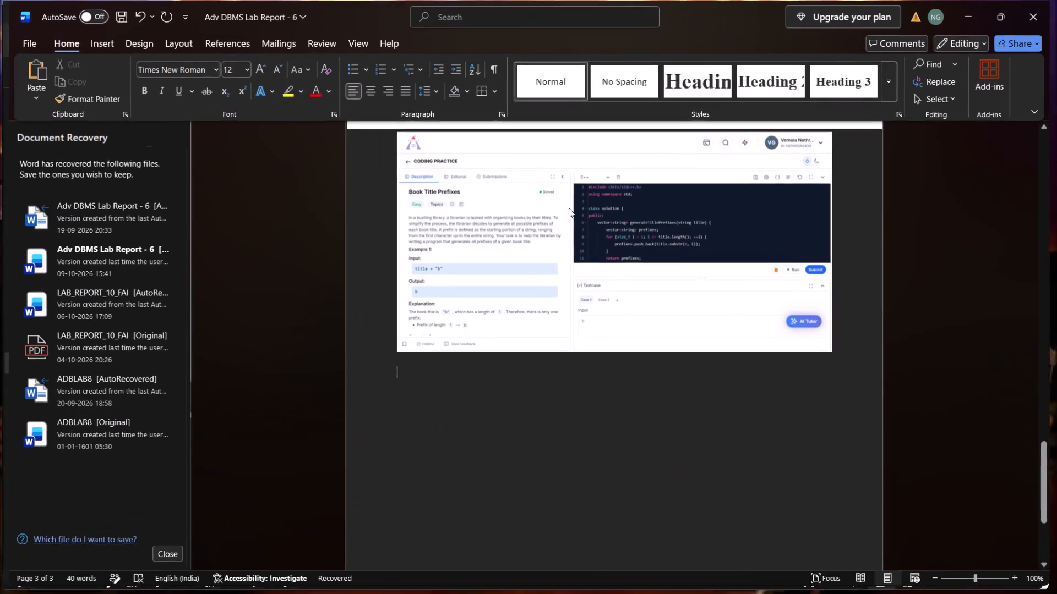
right_click(406, 375)
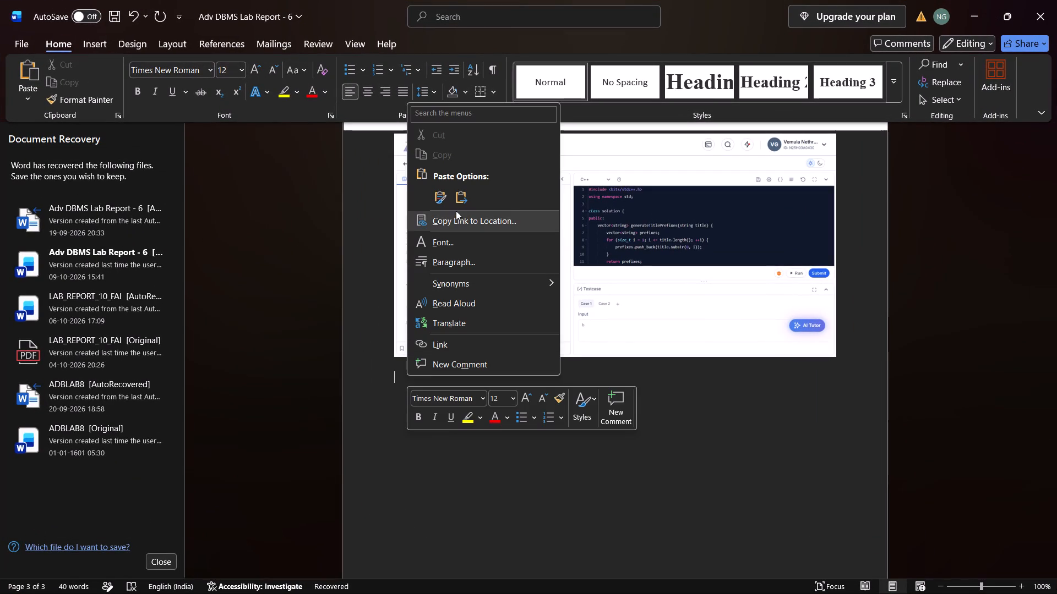
left_click(460, 204)
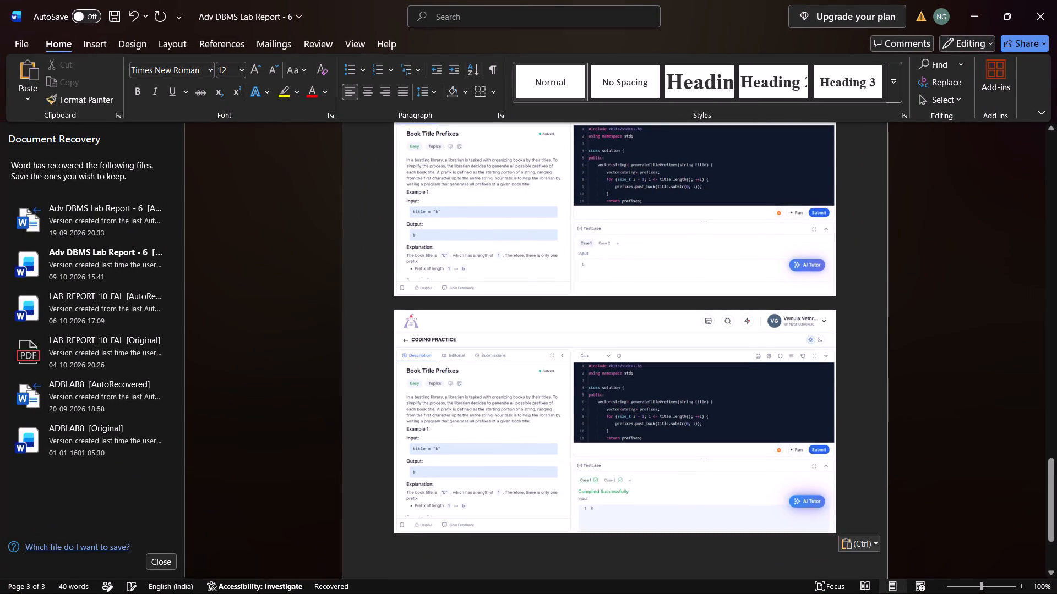
scroll(497, 260, "down", 1)
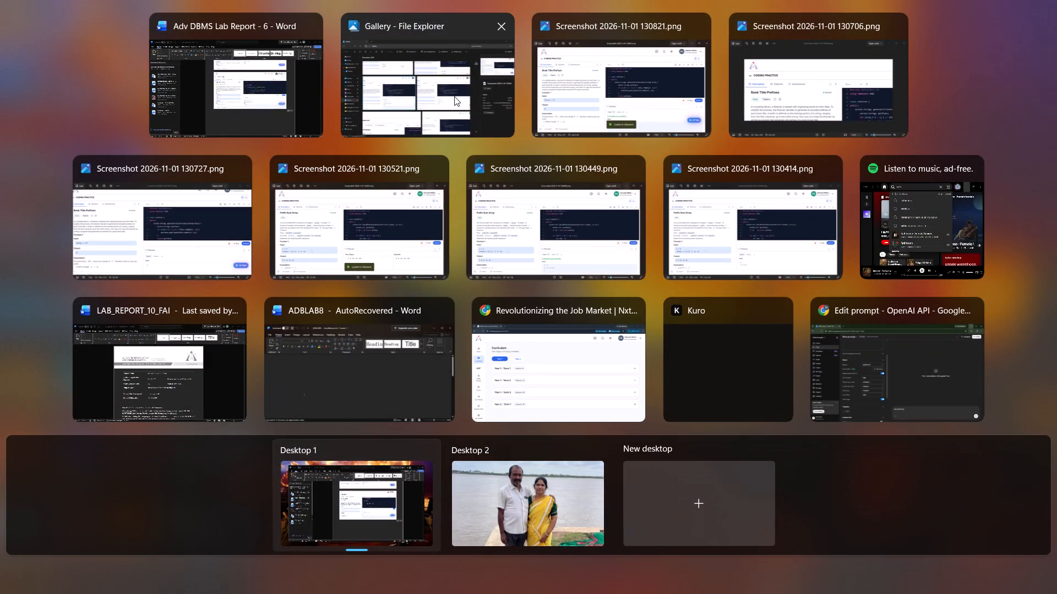
left_click(454, 96)
scroll(399, 278, "up", 2)
left_click(557, 273)
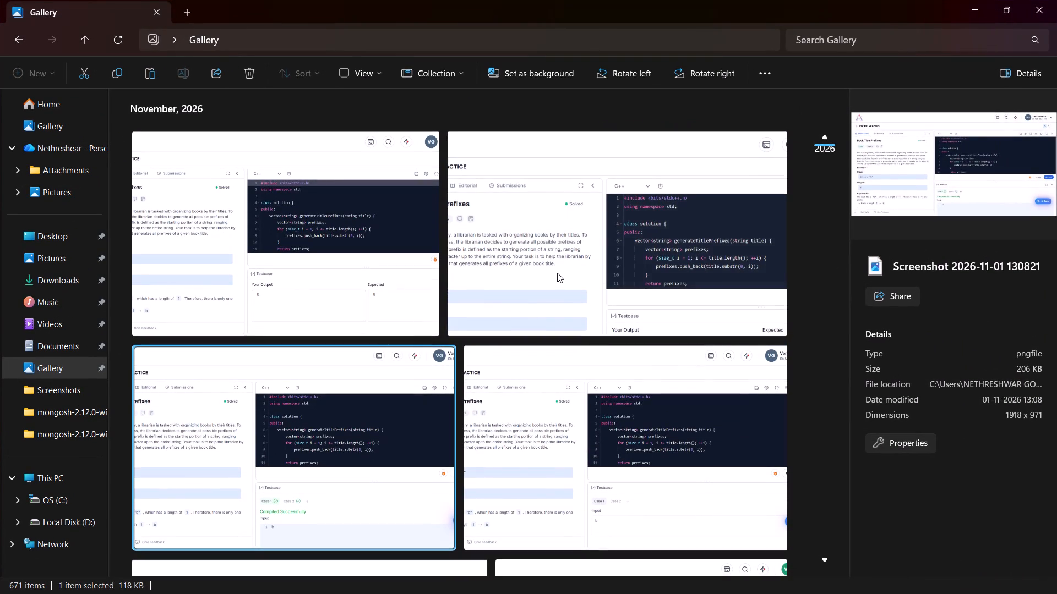
right_click(557, 273)
right_click(557, 273)
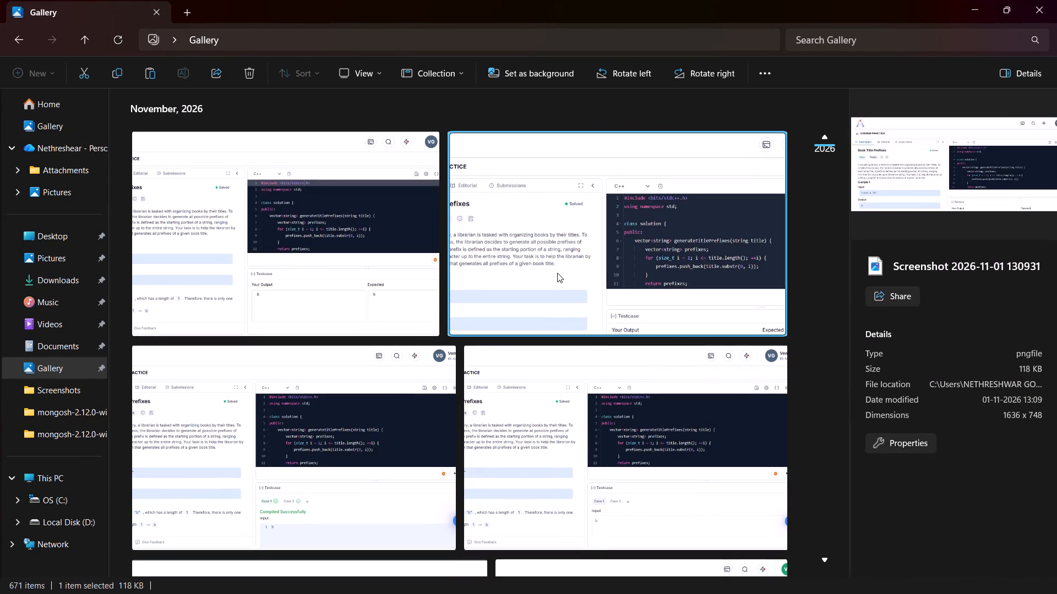
double_click(557, 273)
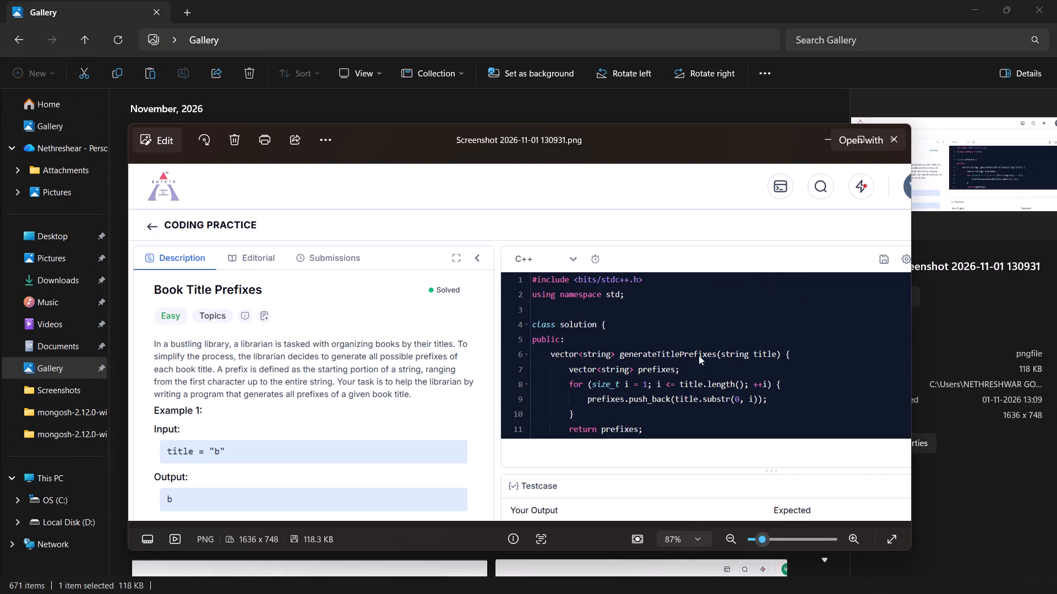
scroll(705, 371, "down", 2, "ctrl")
left_click(824, 137)
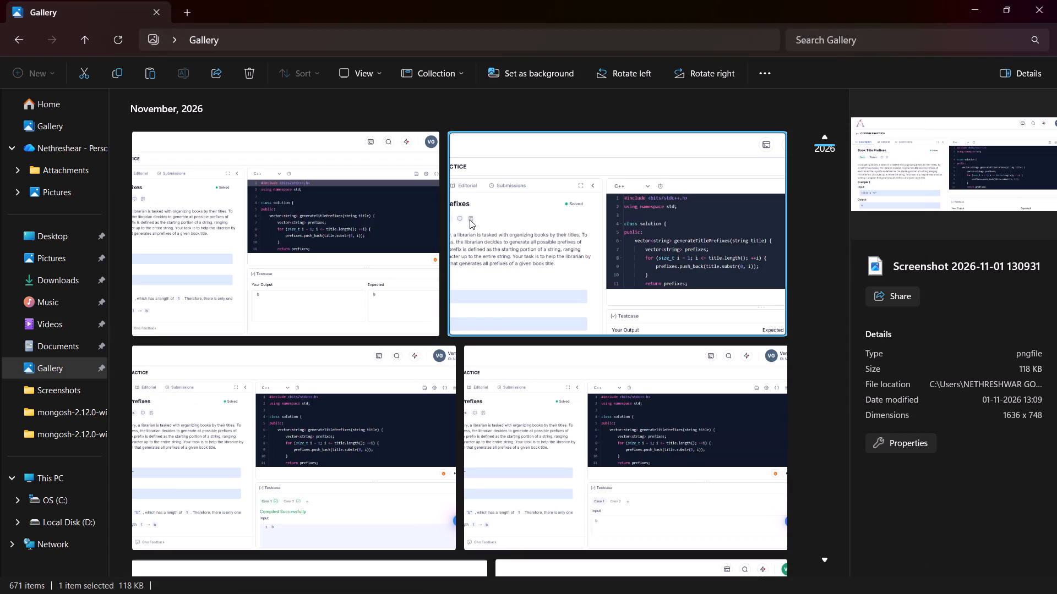
left_click(252, 269)
double_click(252, 269)
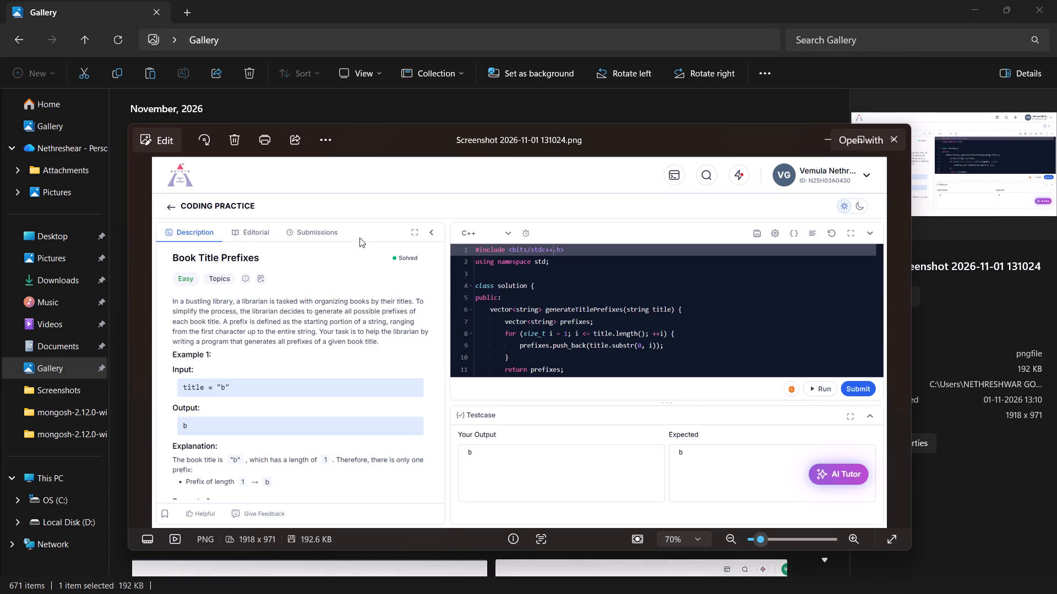
right_click(344, 186)
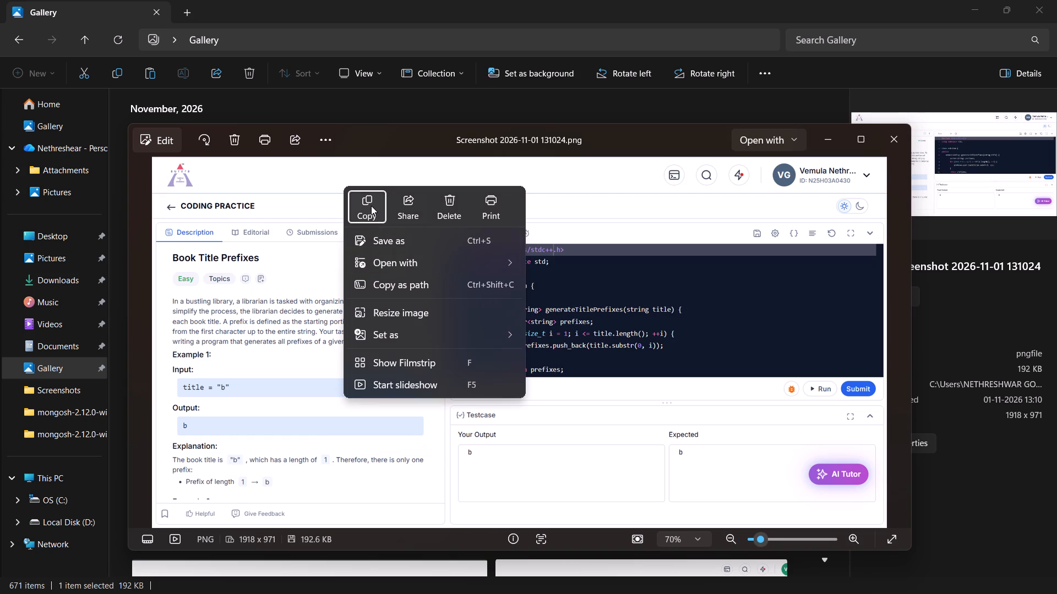
left_click(371, 201)
left_click(838, 147)
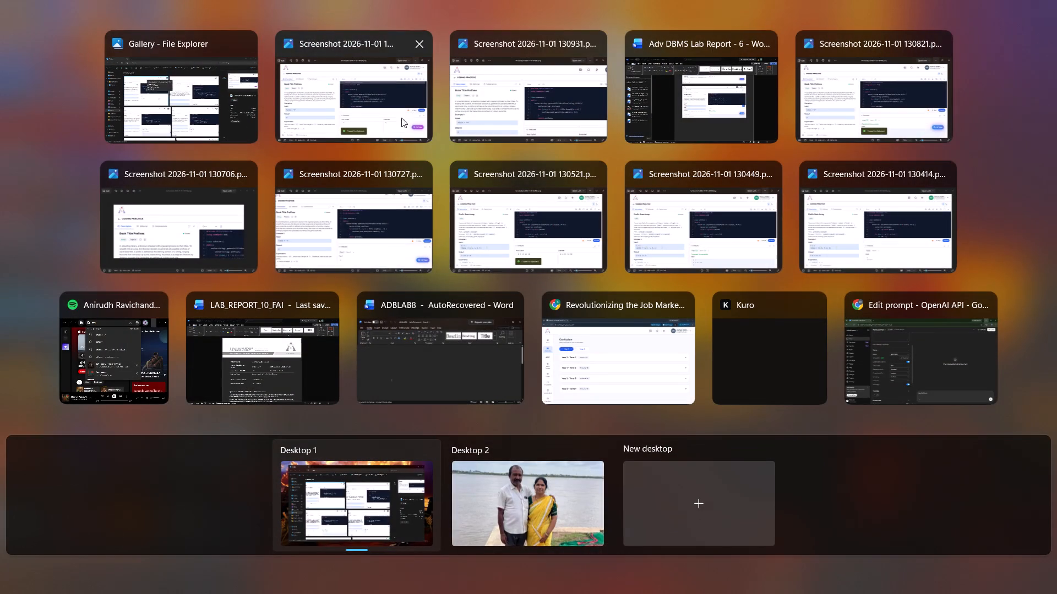
Return to the Adv DBMS Lab Report - 6 document and paste the output screenshot below the compiled Book Title Prefixes one, merging formatting.
left_click(694, 90)
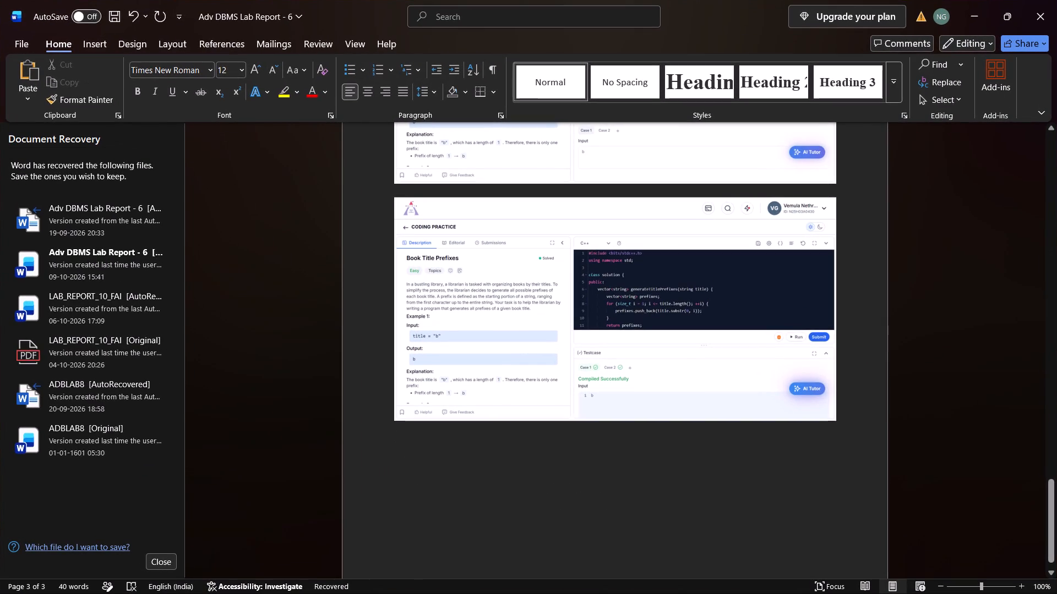
right_click(415, 443)
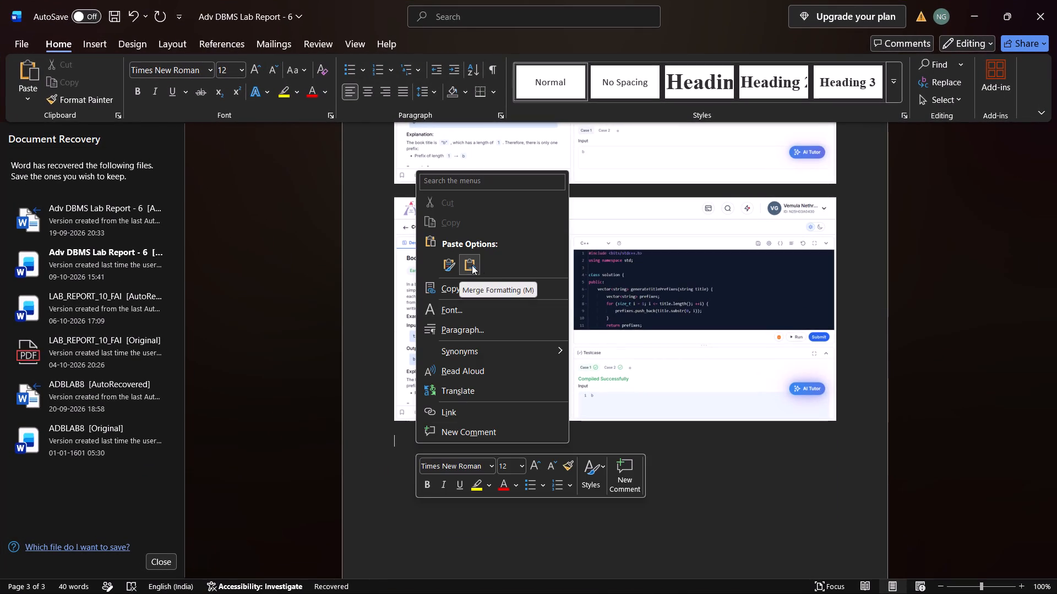
left_click(472, 265)
Review the pasted Book Title Prefixes screenshots in the report and check them against the Gallery.
scroll(565, 387, "up", 10)
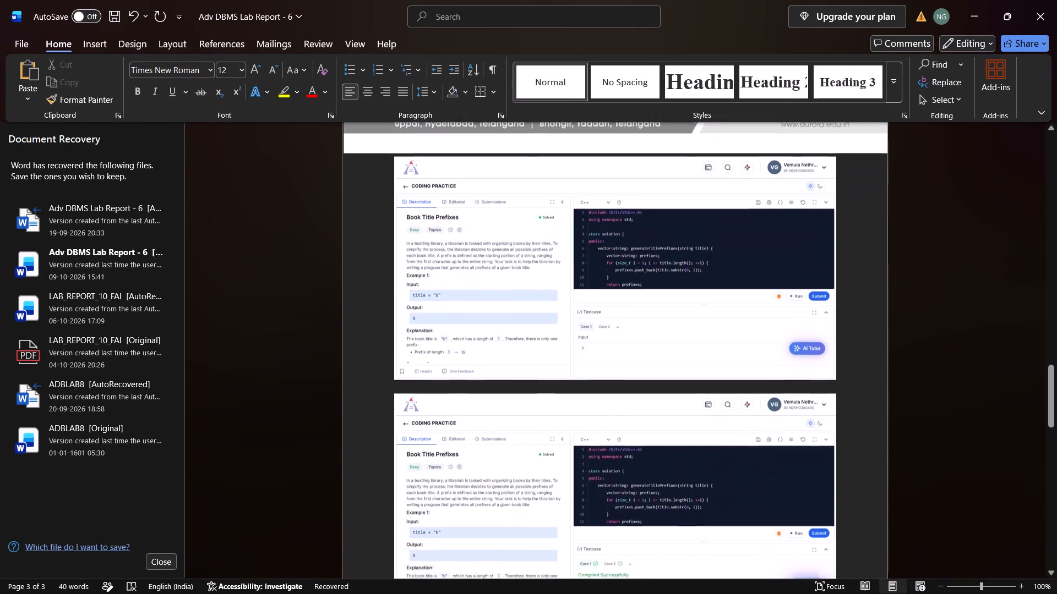
scroll(565, 387, "down", 4)
scroll(565, 387, "up", 4)
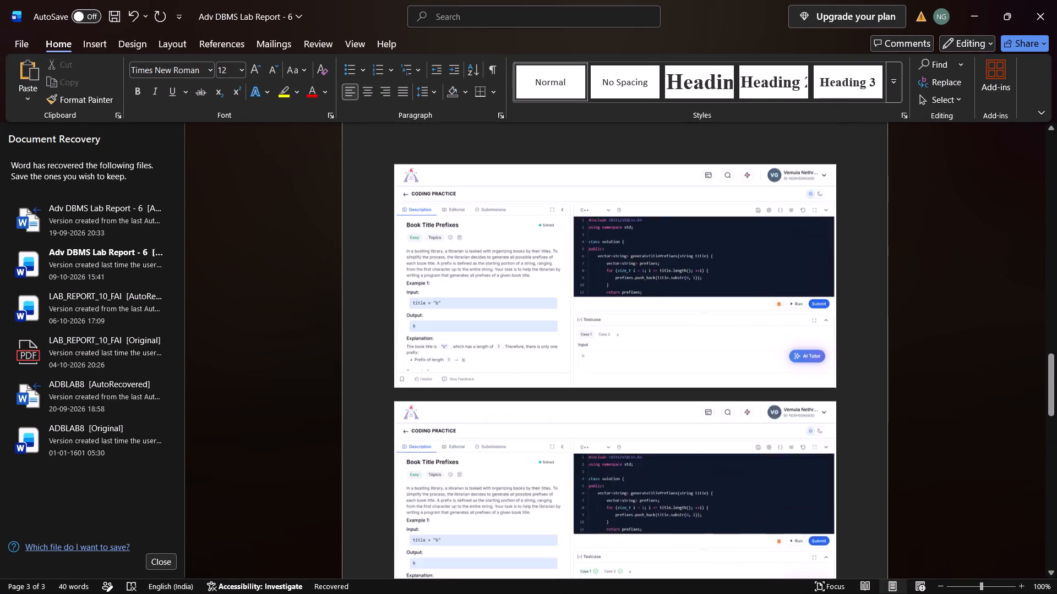
scroll(565, 387, "up", 6)
scroll(565, 387, "down", 5)
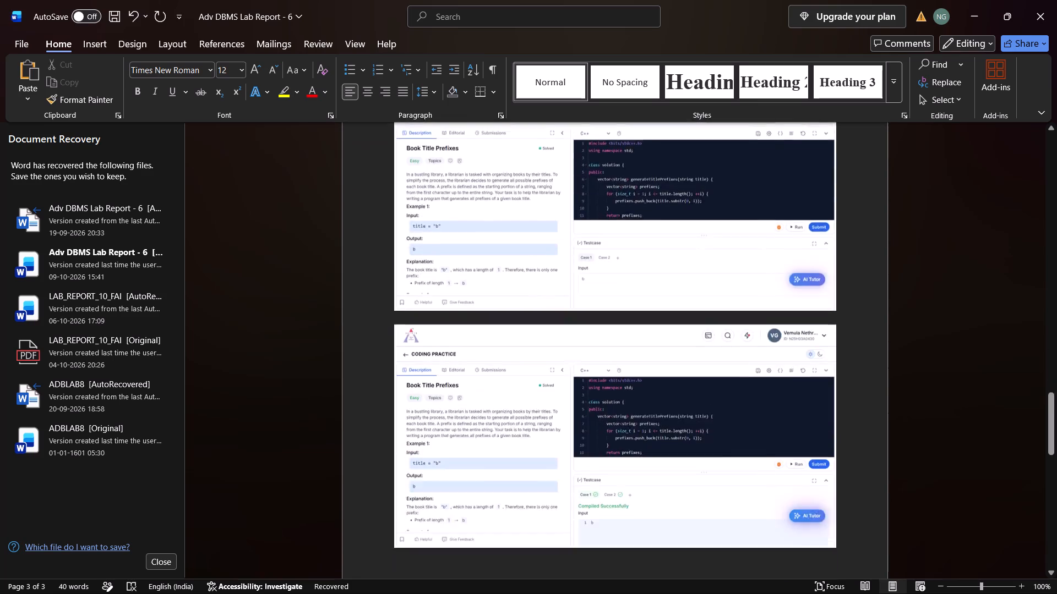
scroll(565, 387, "down", 6)
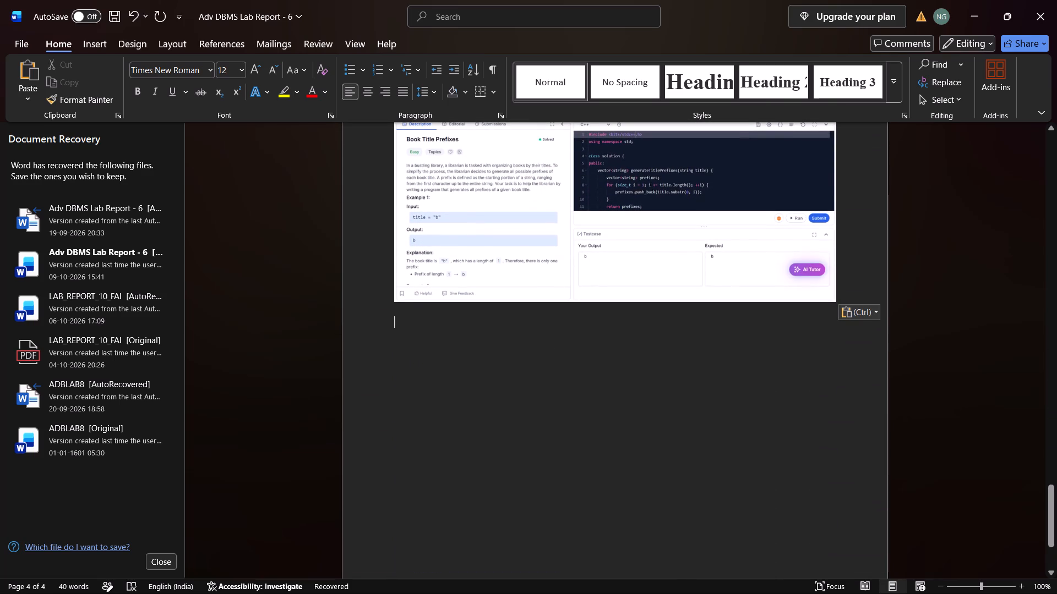
left_click(405, 105)
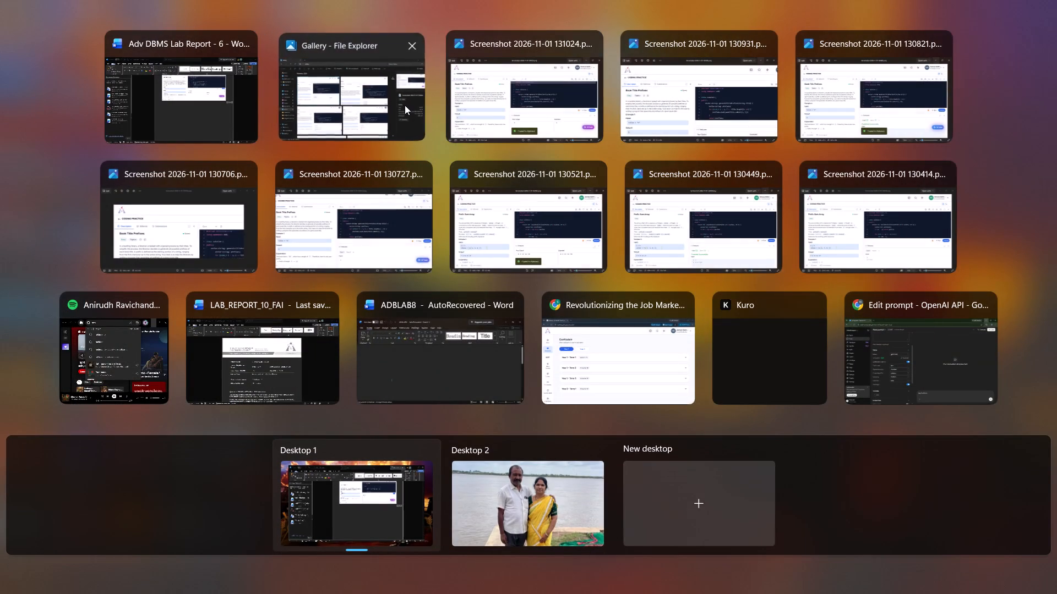
scroll(494, 310, "up", 5)
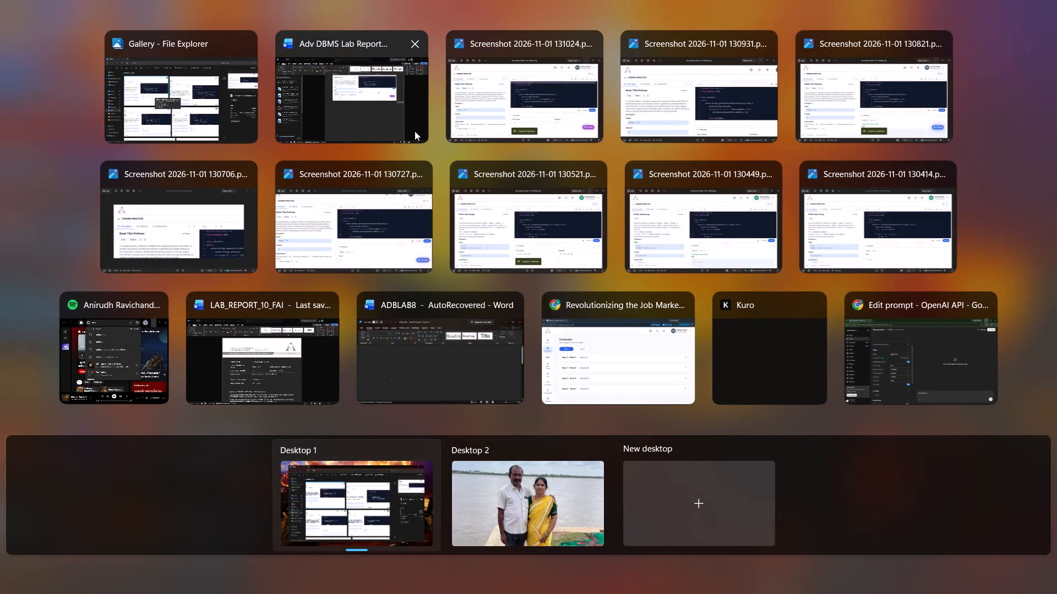
left_click(358, 92)
scroll(472, 359, "up", 3)
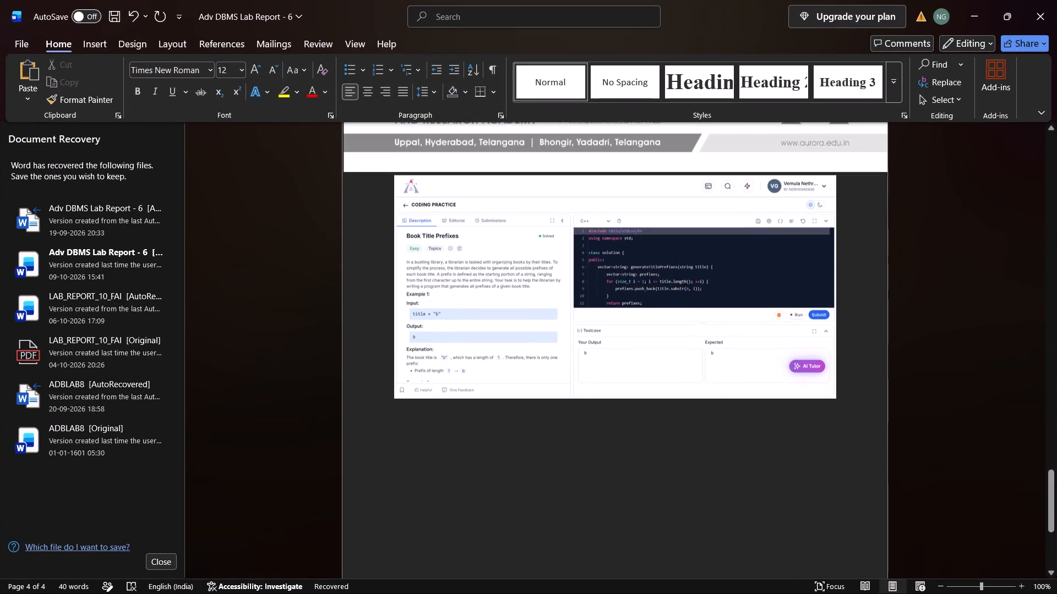
scroll(472, 359, "up", 1)
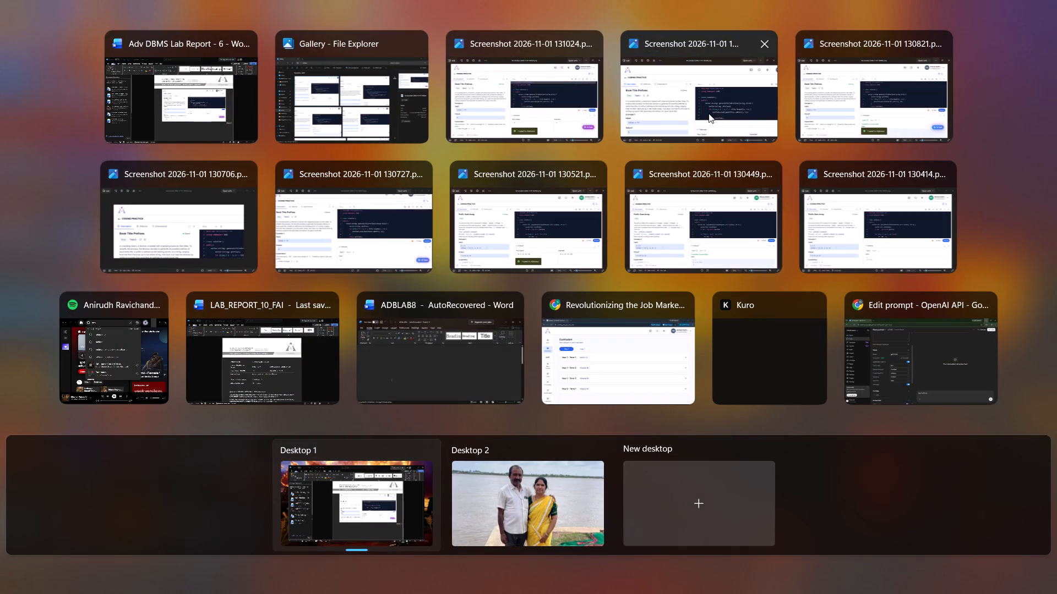
Close the Gallery window and all open screenshot image windows.
left_click(592, 40)
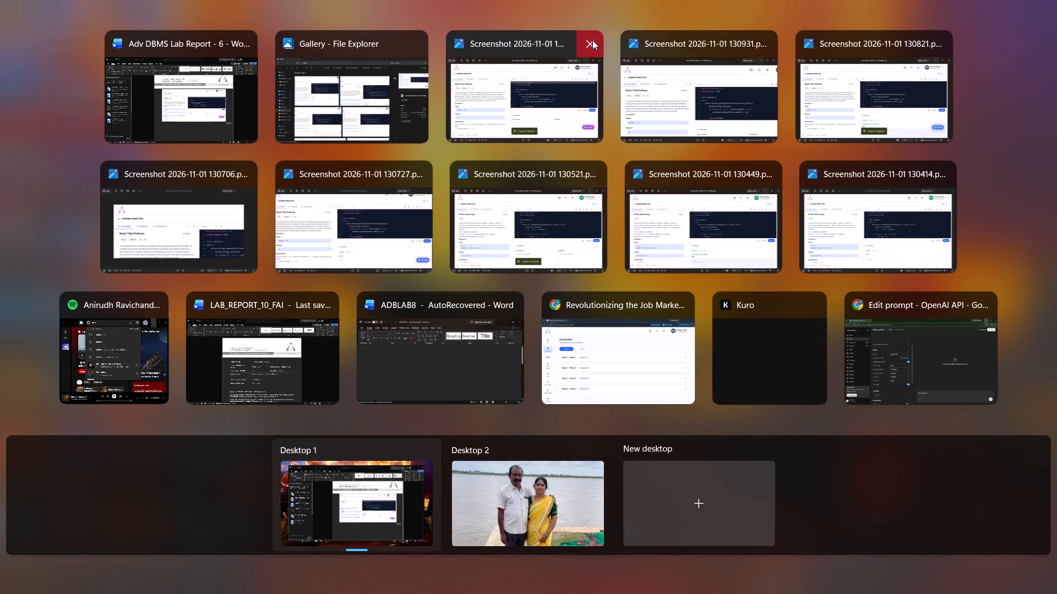
left_click(510, 47)
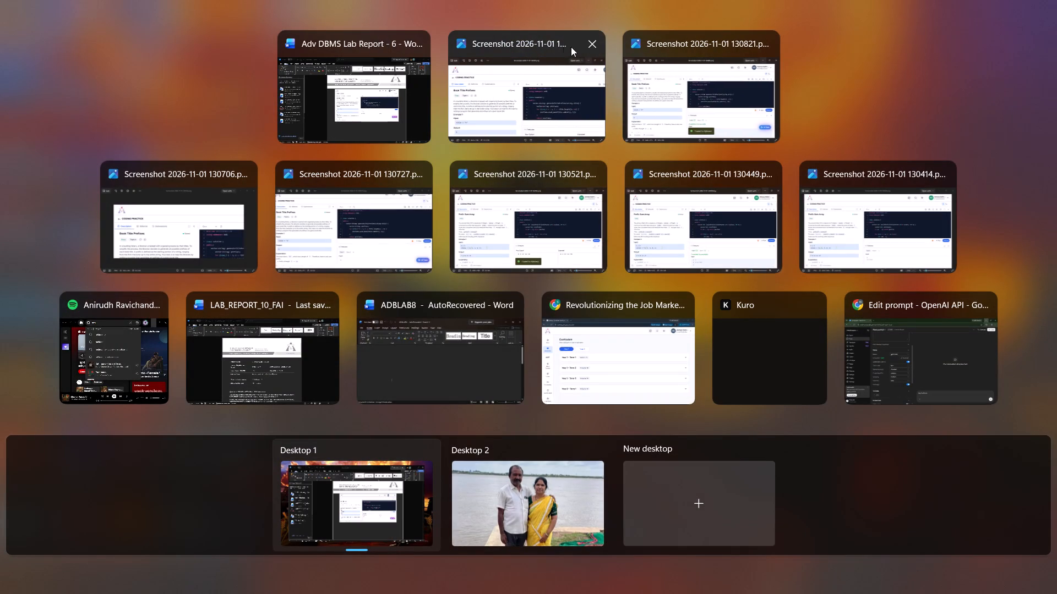
left_click(593, 44)
left_click(686, 42)
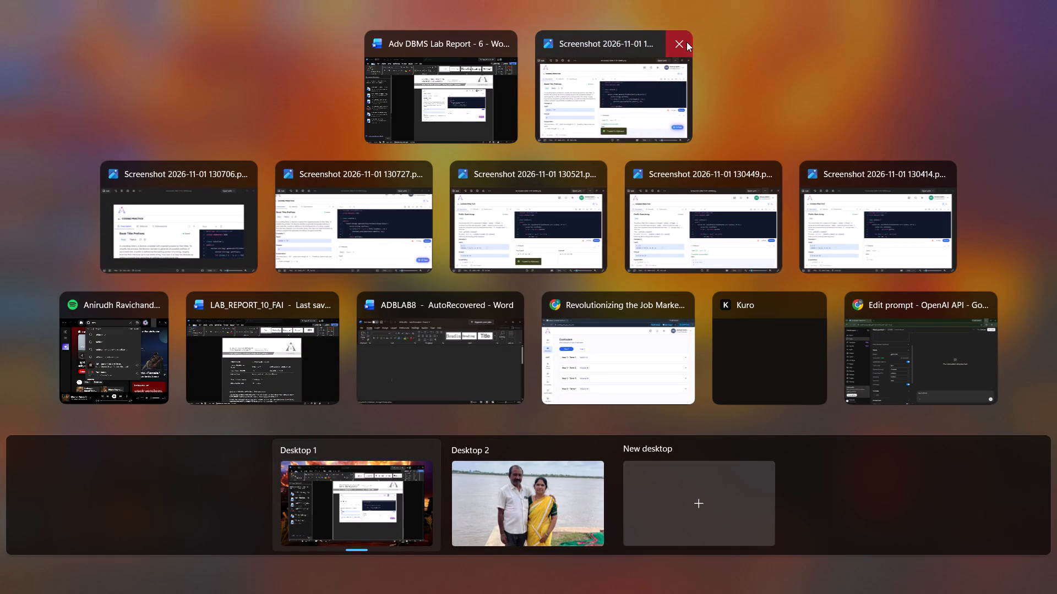
left_click(602, 166)
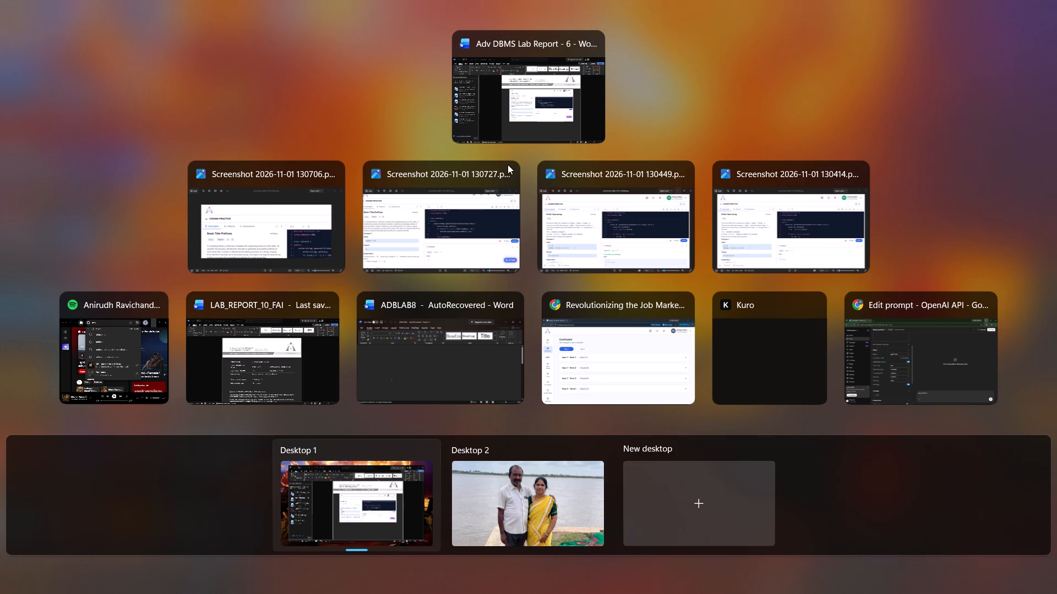
left_click(508, 164)
left_click(419, 173)
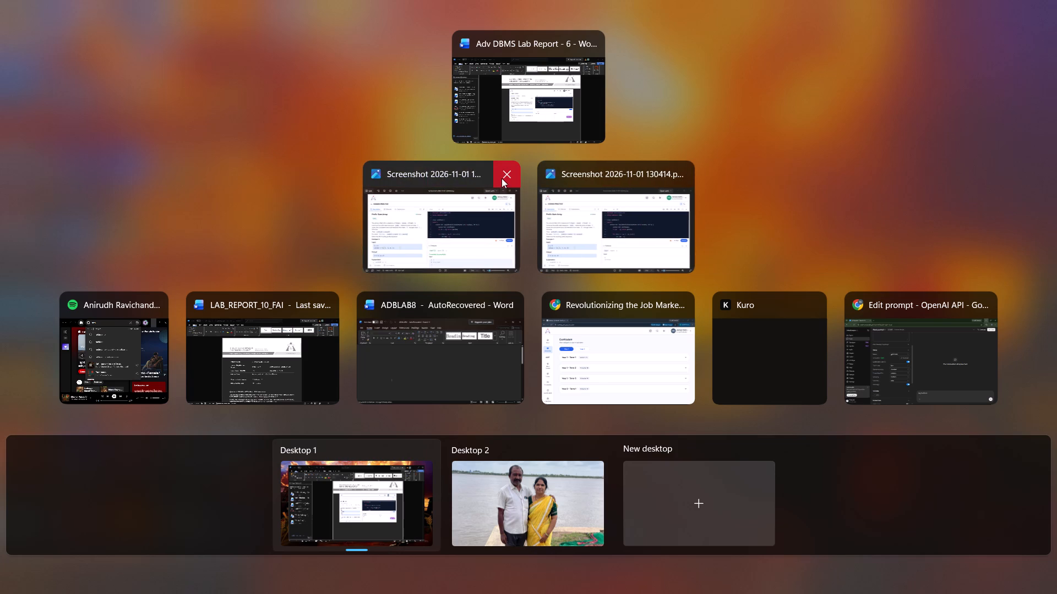
left_click(502, 178)
left_click(586, 178)
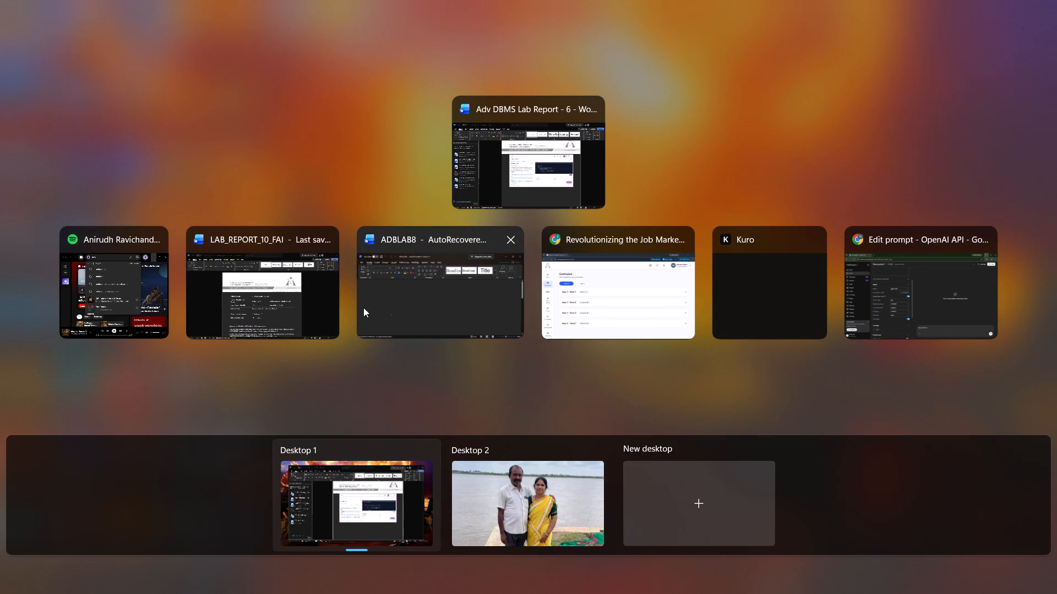
Close the LAB_REPORT_10_FAI document and try to close the ADBLAB8 document.
left_click(333, 242)
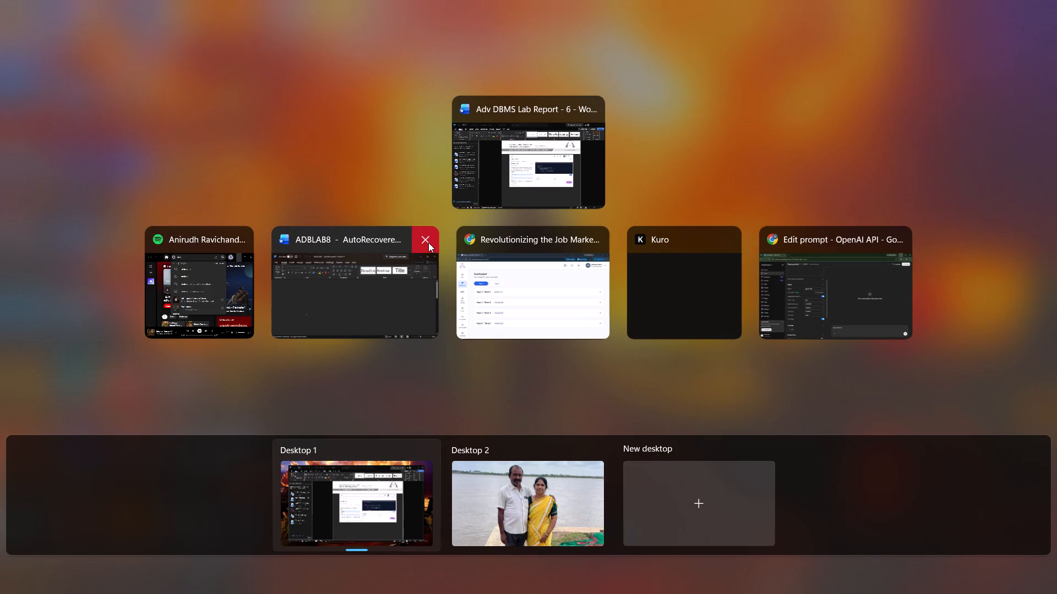
left_click(424, 240)
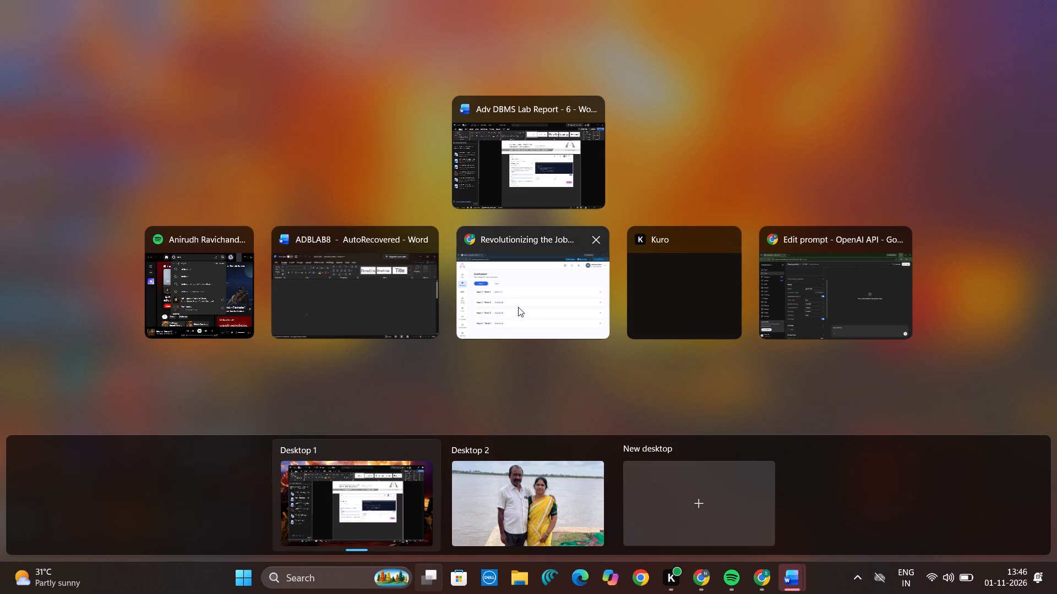
Switch to the learning portal in Chrome and open the Design and Analysis of Algorithms course under Year 2 - Term 2 Advanced Data Structures.
left_click(518, 307)
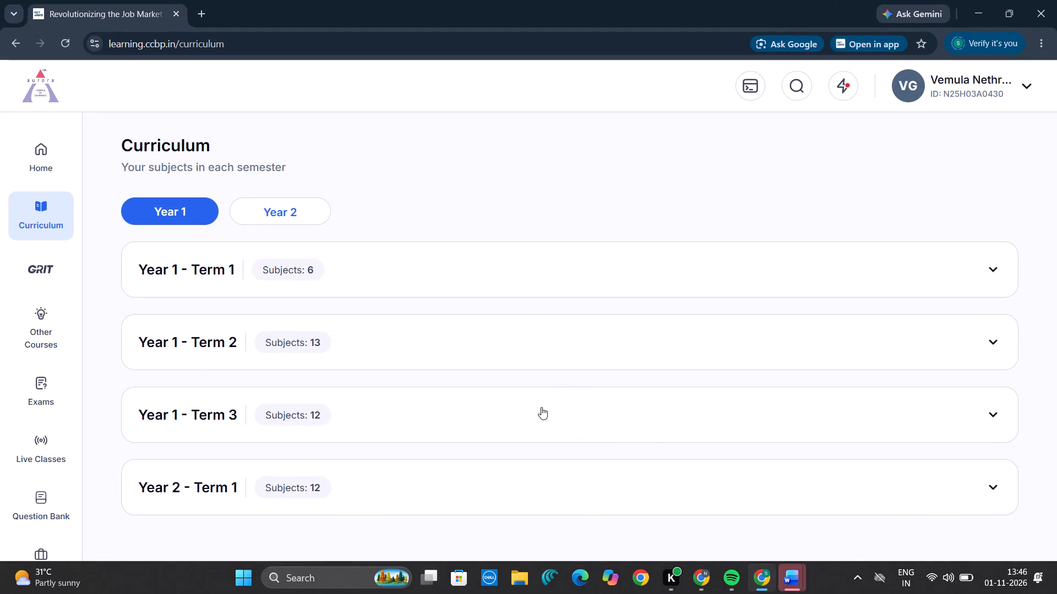
left_click(295, 199)
left_click(366, 294)
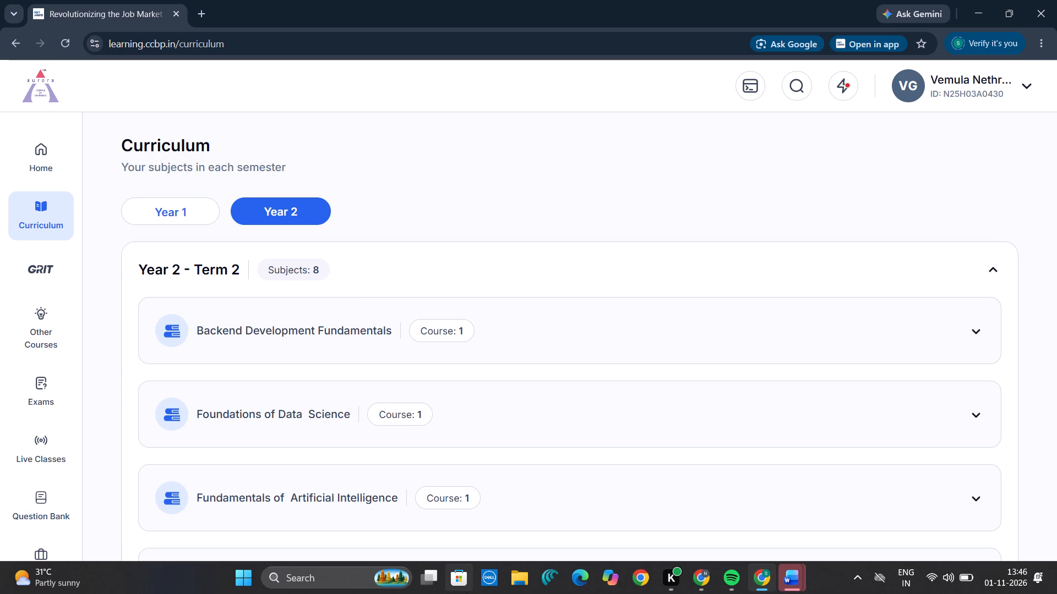
scroll(499, 422, "down", 2)
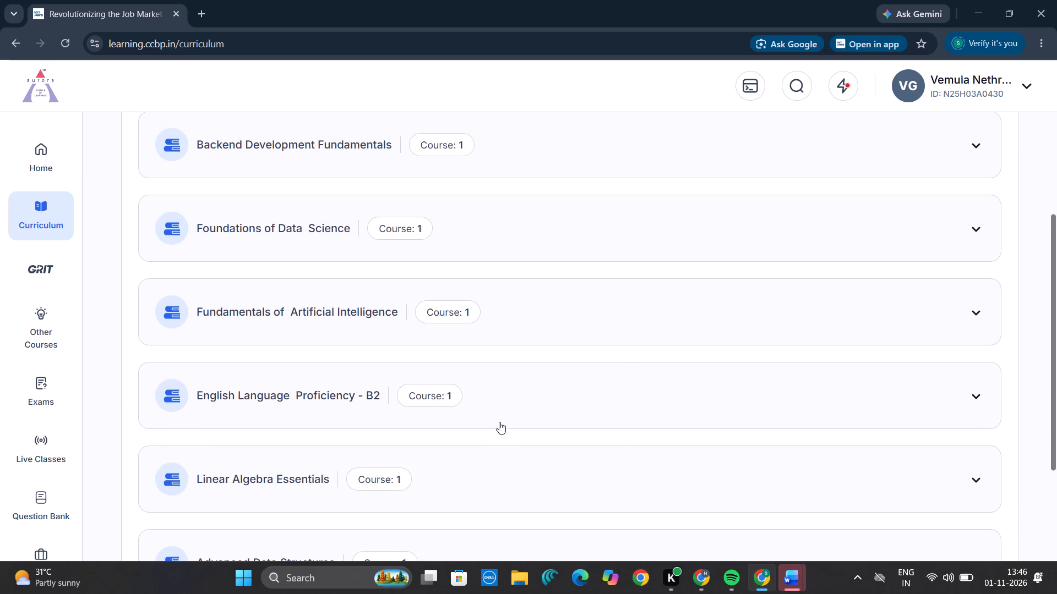
scroll(463, 403, "down", 1)
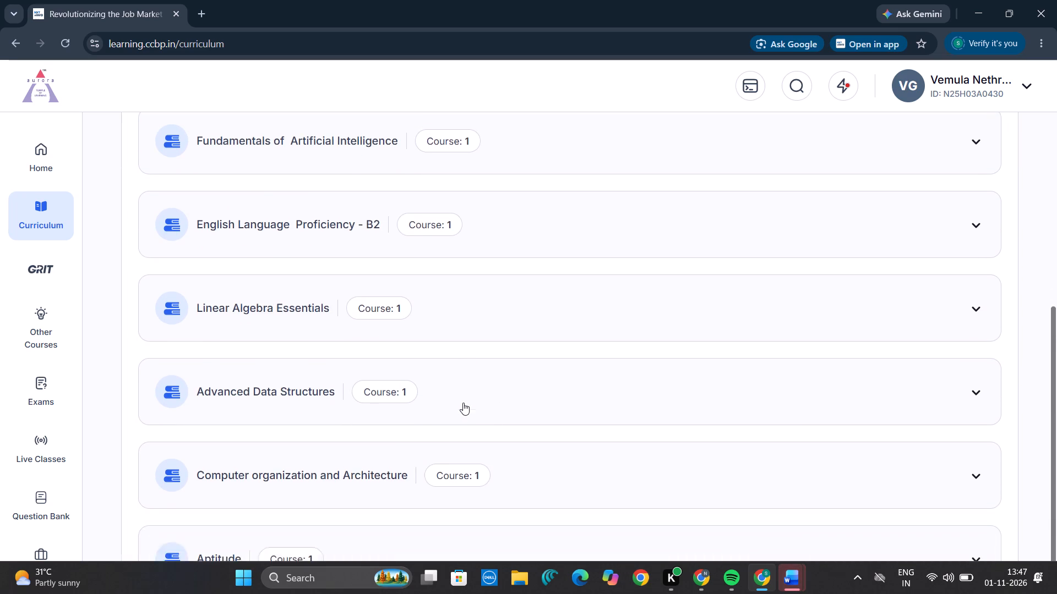
scroll(463, 403, "down", 1)
scroll(364, 435, "down", 2)
left_click(429, 306)
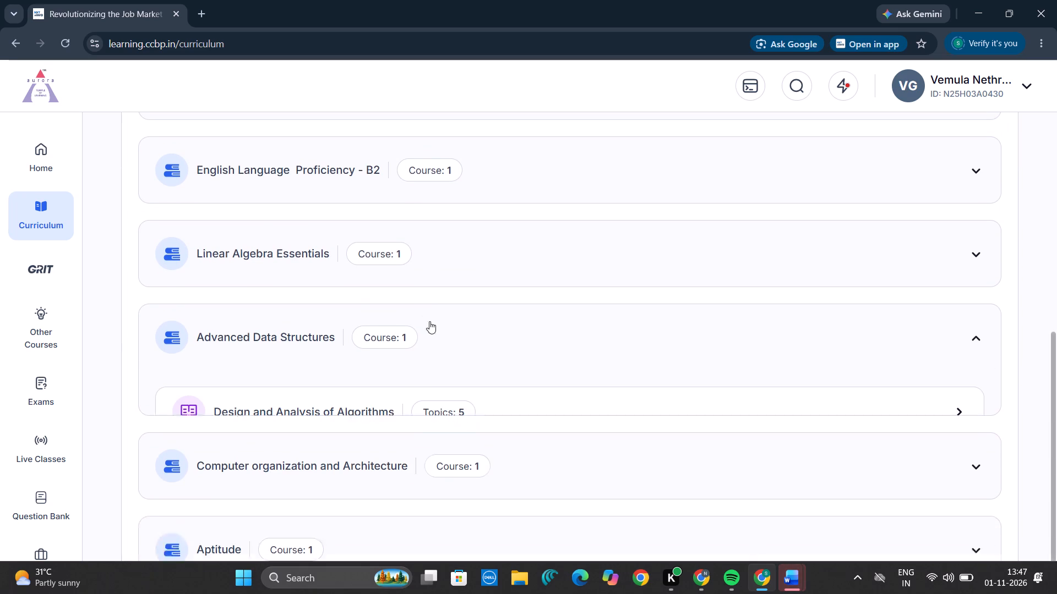
left_click(370, 416)
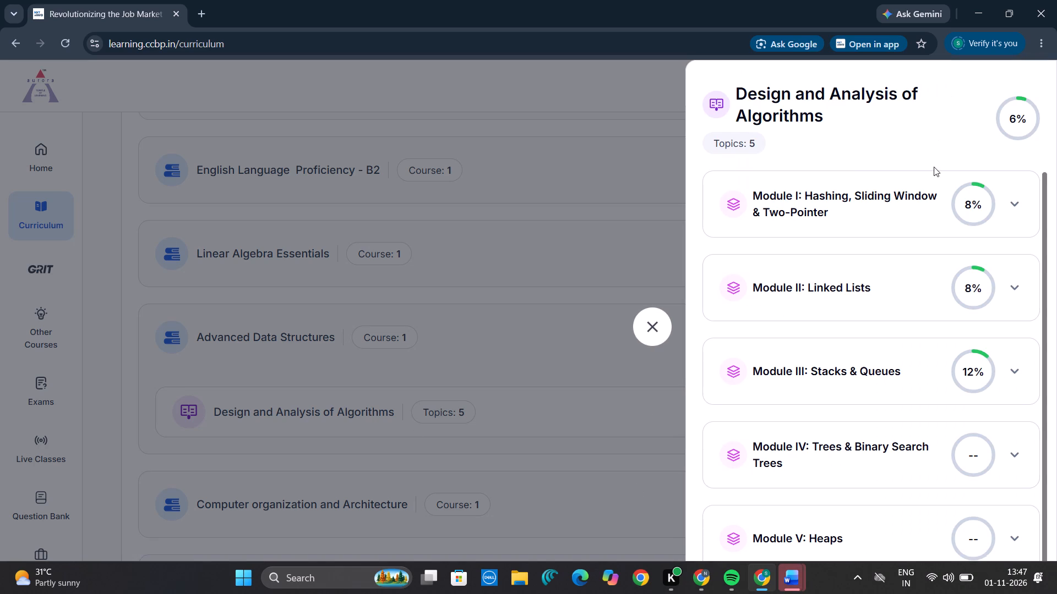
Expand Module I: Hashing, Sliding Window & Two-Pointer and open the Coding Practice that follows the Sliding Window & Two Pointers quiz.
left_click(890, 204)
scroll(879, 342, "down", 5)
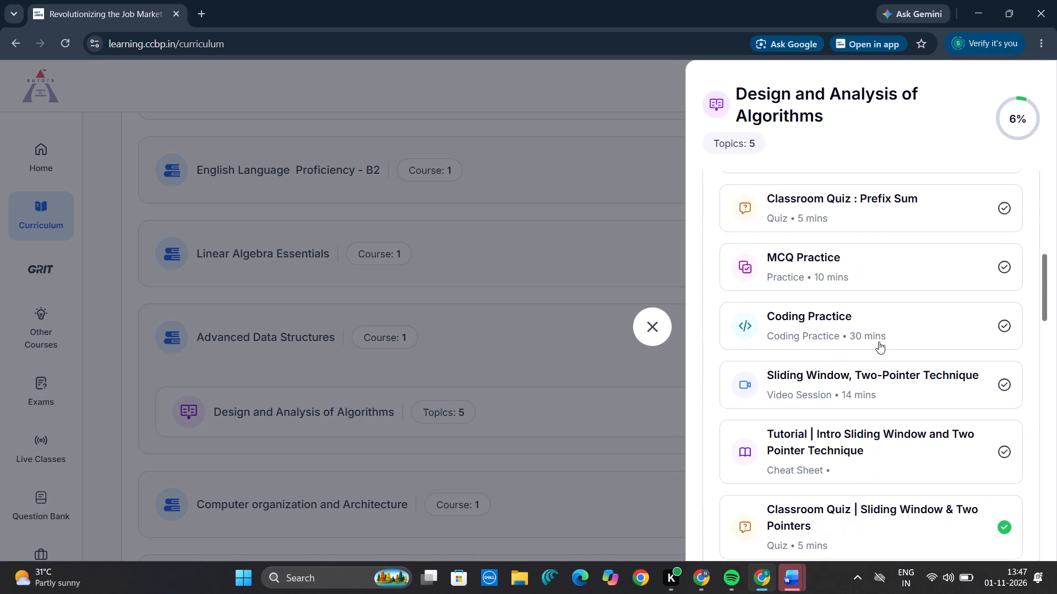
scroll(879, 342, "down", 1)
scroll(873, 443, "down", 2)
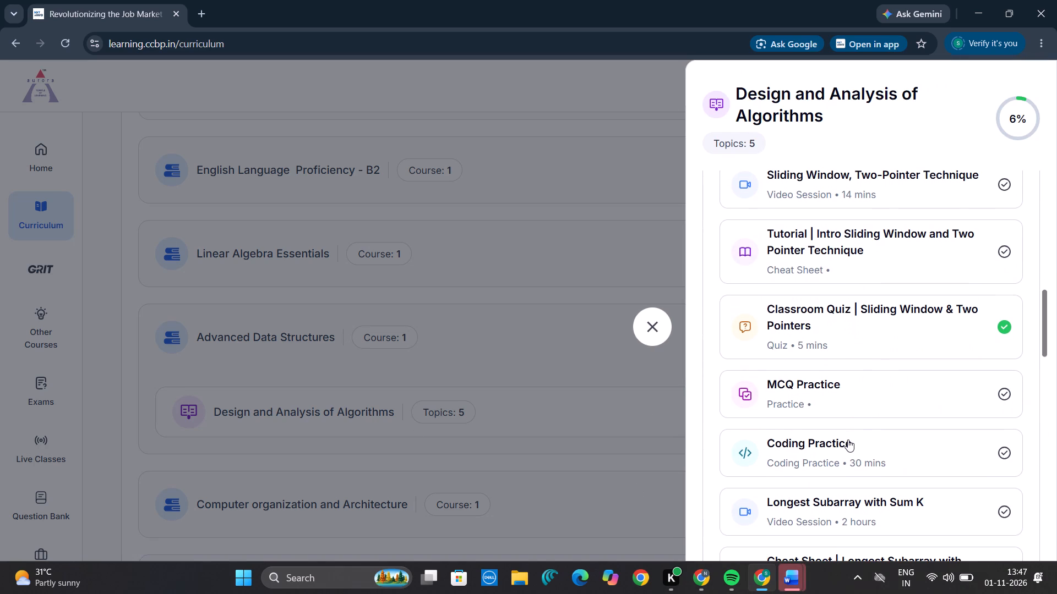
left_click(779, 437)
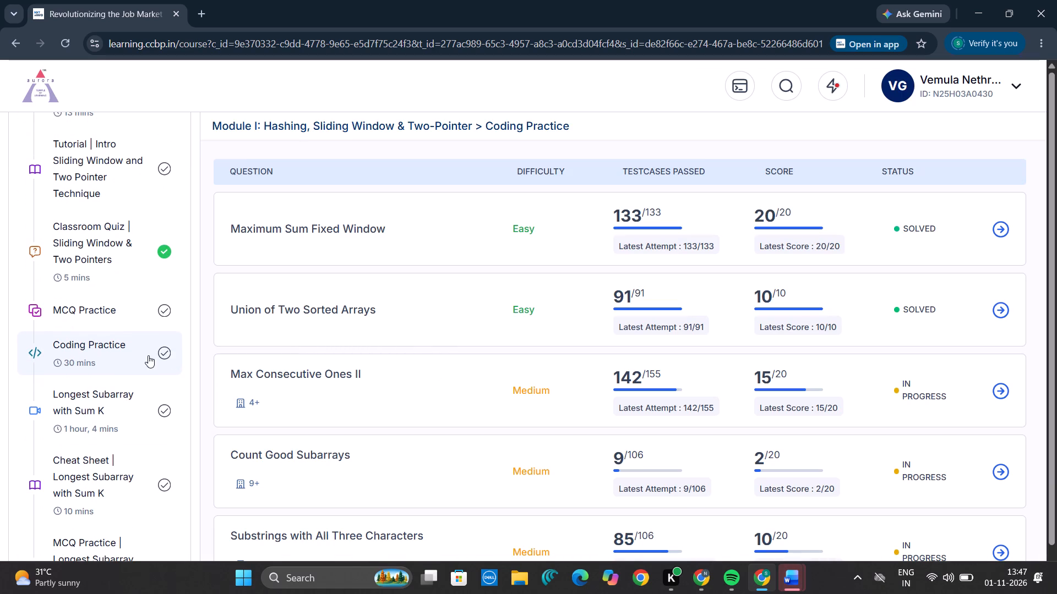
Open the Scoreboard After Each Round problem from the Coding Practice that follows the Prefix Sum quiz in Module I.
scroll(103, 343, "up", 5)
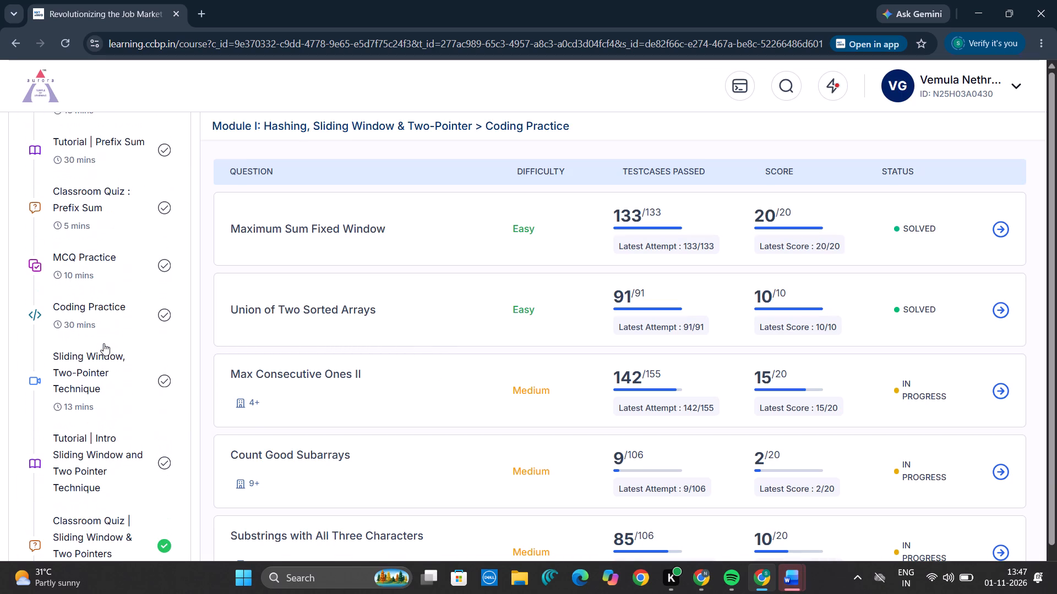
left_click(111, 295)
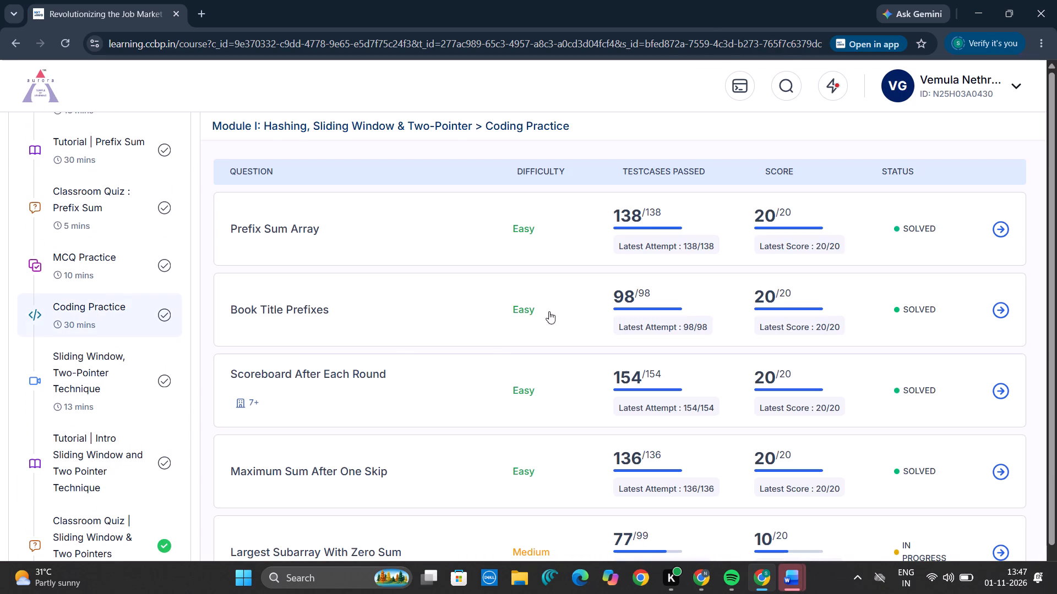
left_click(411, 383)
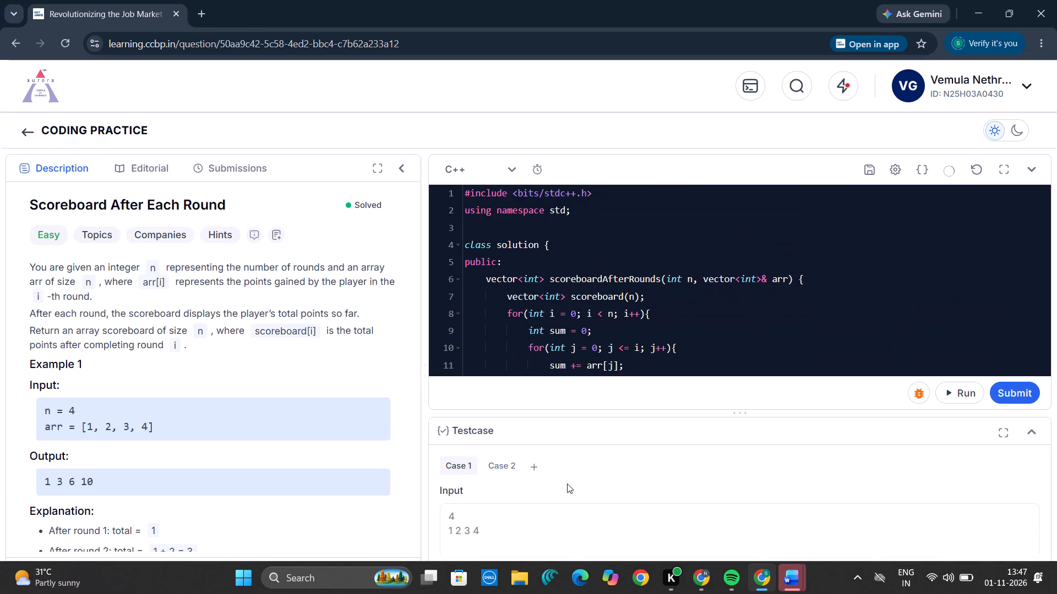
Capture the Scoreboard After Each Round page below the browser bar, copy the screenshot and minimize the Snipping Tool.
key("Print")
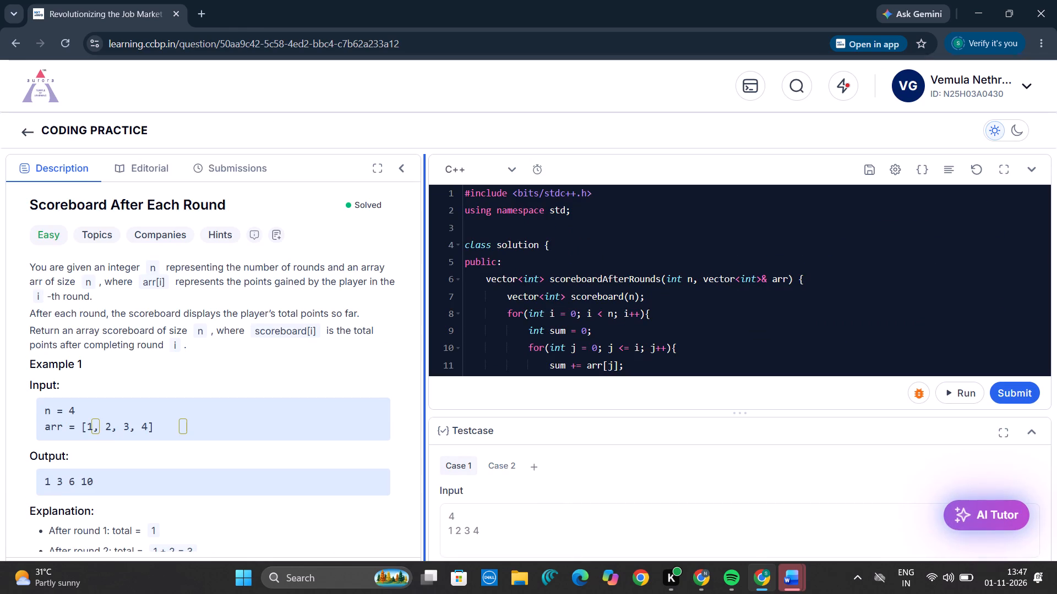
left_click_drag(0, 60, 1056, 593)
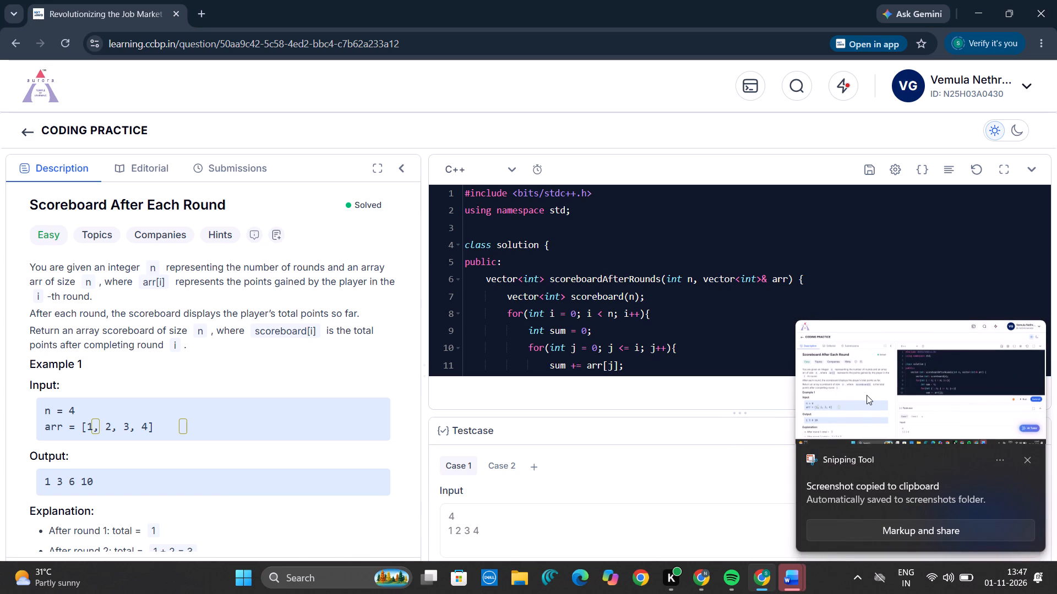
left_click(867, 395)
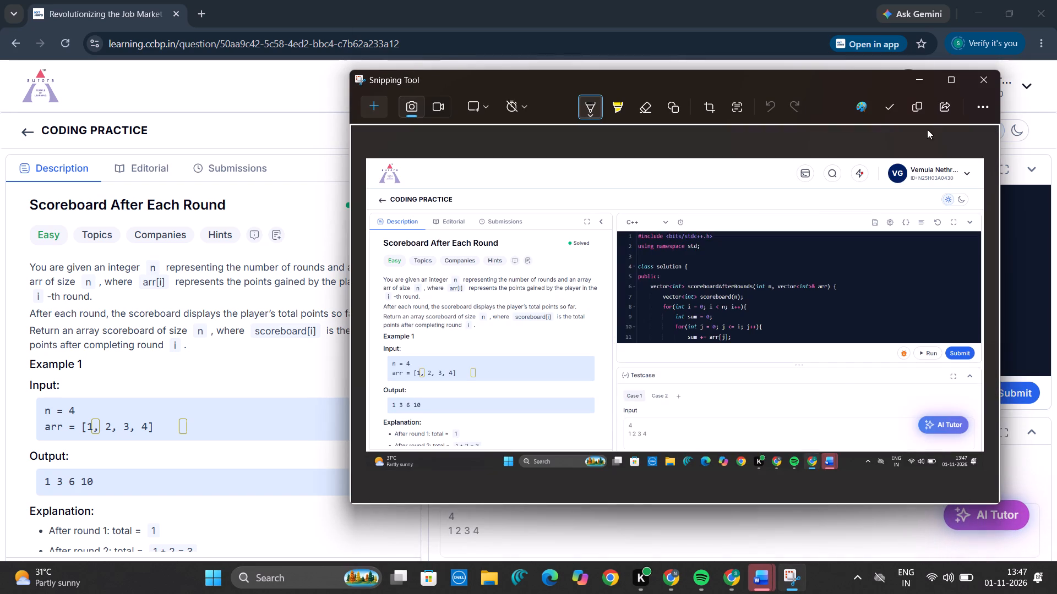
left_click(923, 104)
left_click(918, 82)
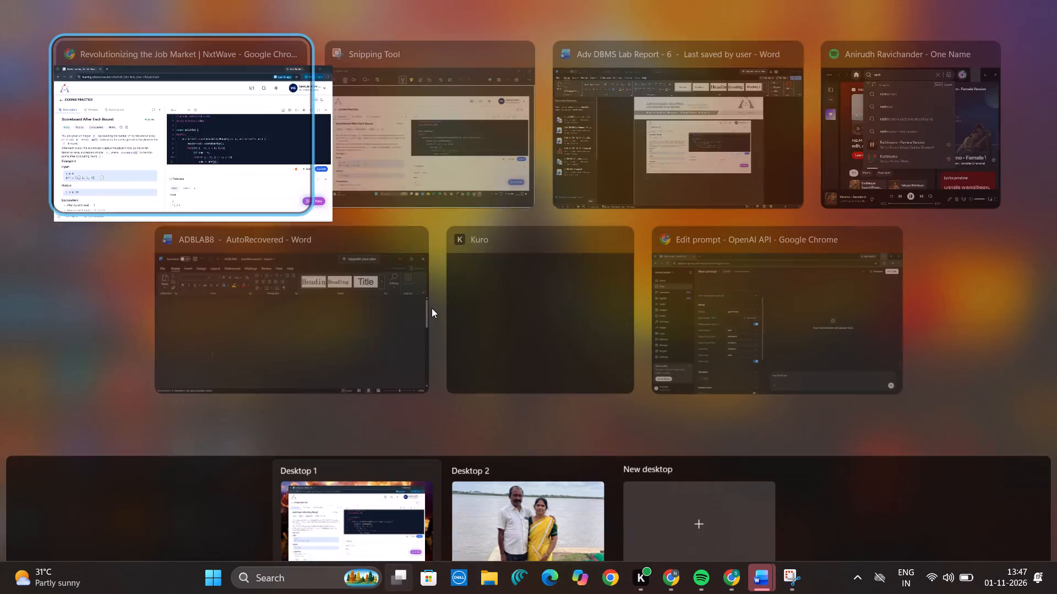
Switch to Adv DBMS Lab Report - 6, cancel the ADBLAB8 save prompt and paste the screenshot below the Book Title Prefixes image, adding a new line.
left_click(715, 137)
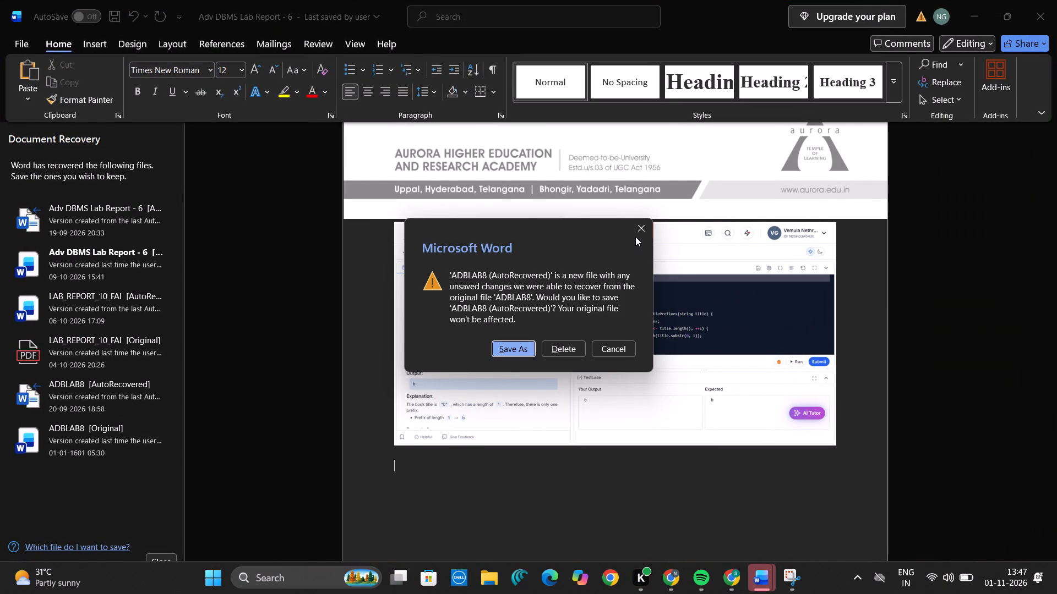
left_click(610, 344)
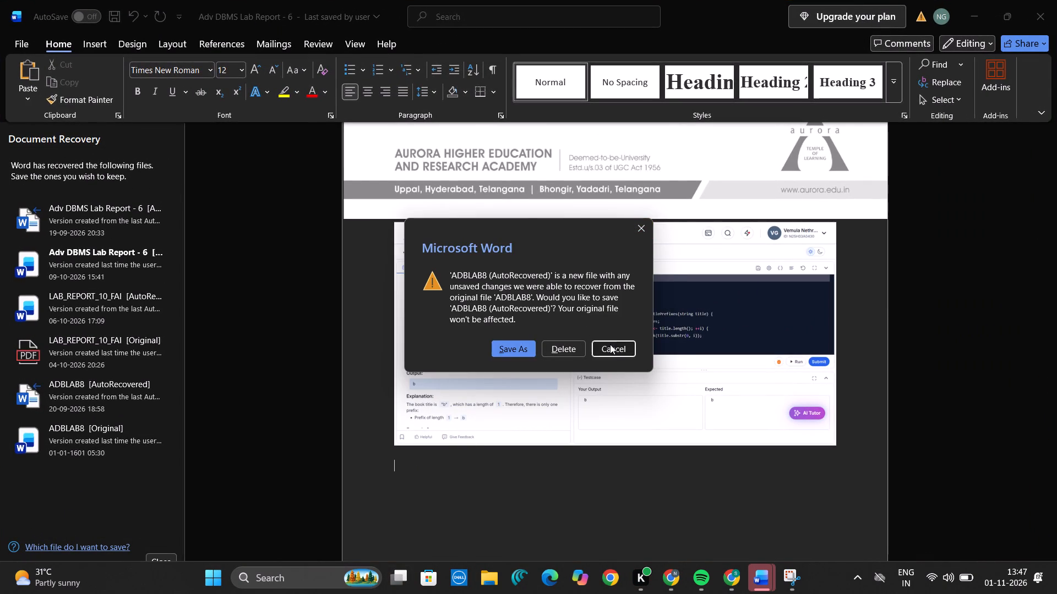
right_click(398, 476)
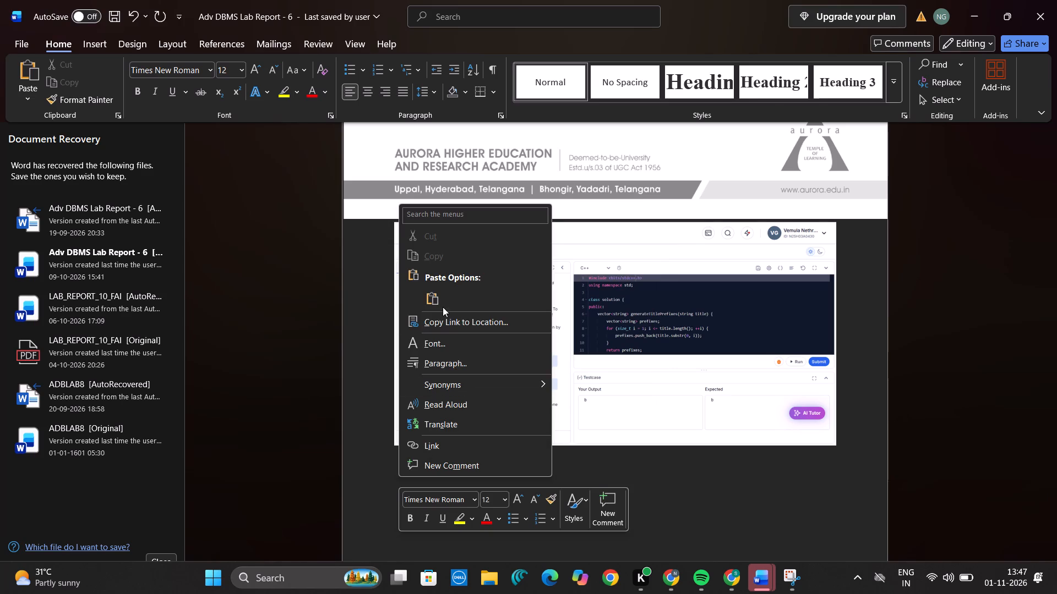
left_click(435, 302)
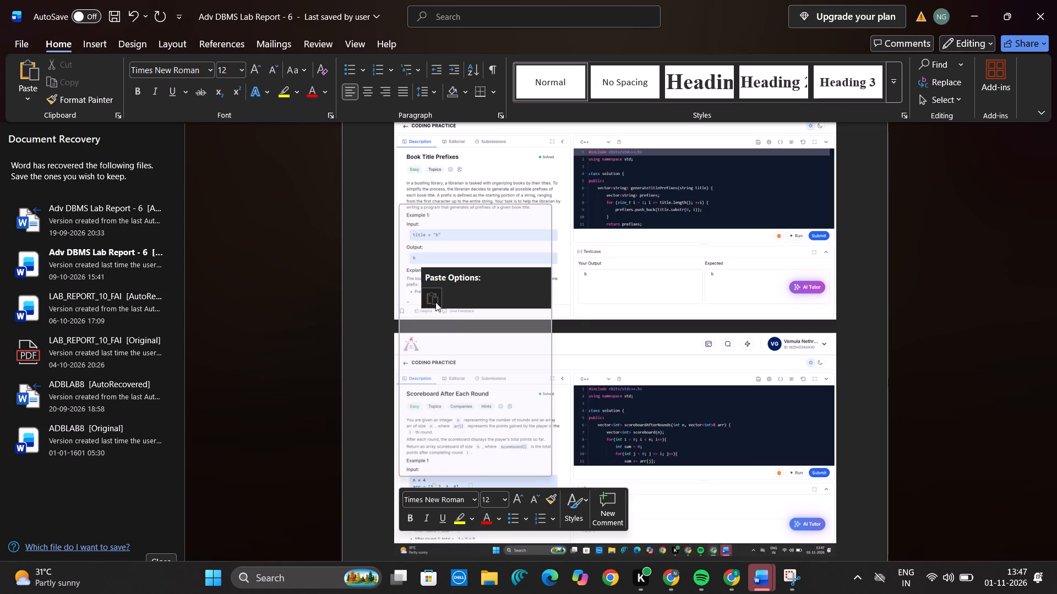
scroll(459, 333, "down", 3)
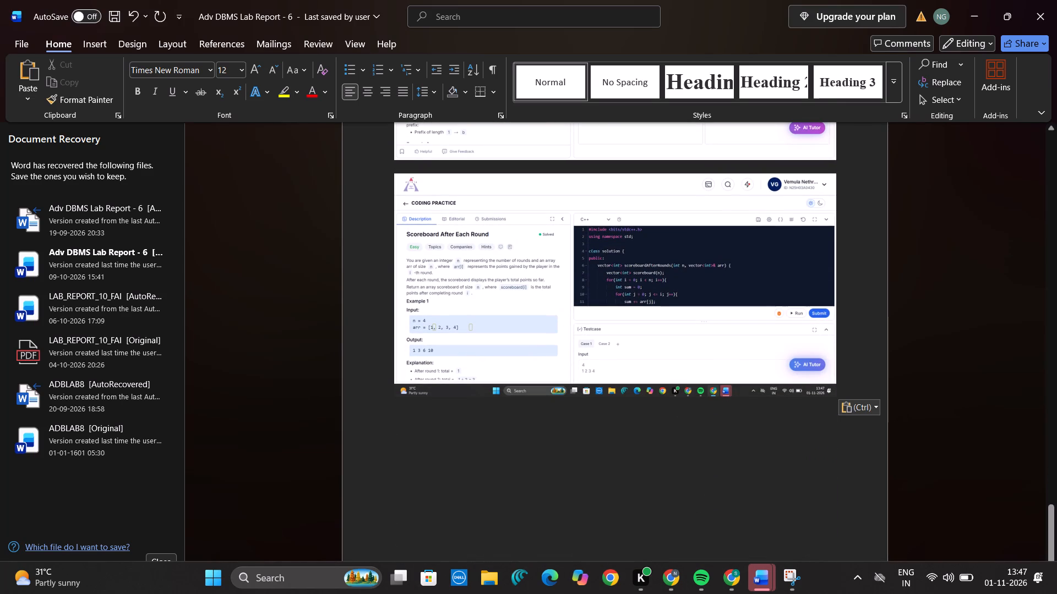
key("Return")
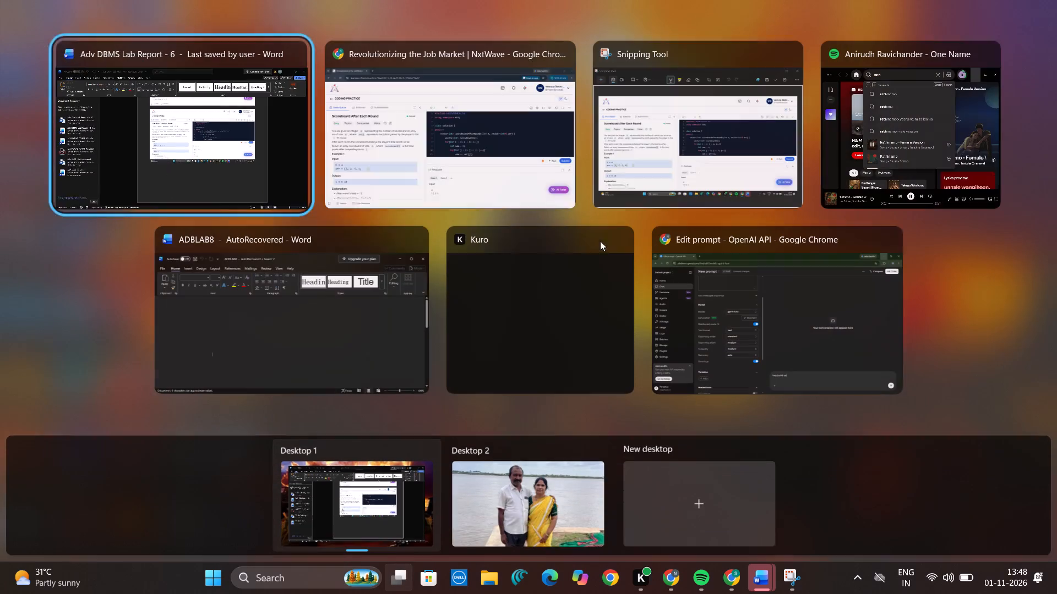
Switch back to the learning portal, run the Scoreboard After Each Round code and copy a screenshot of the page with its test case results.
left_click(484, 118)
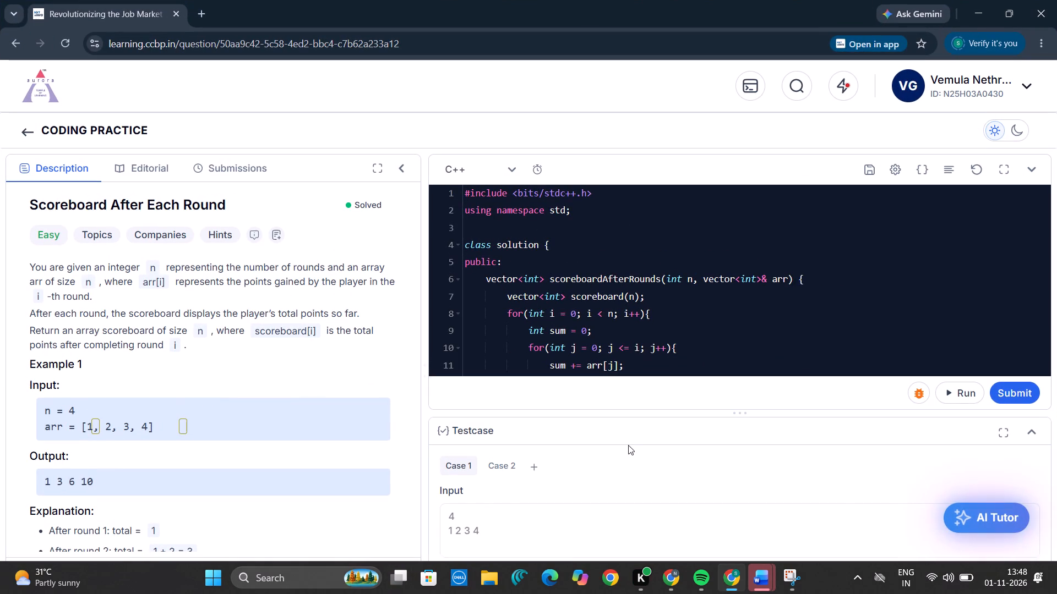
left_click(965, 399)
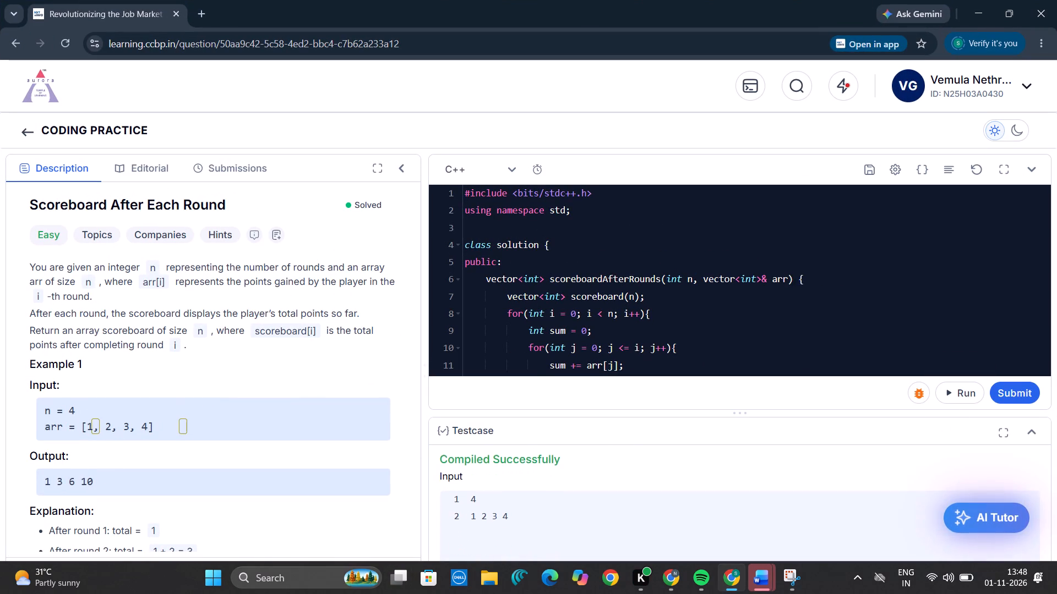
key("Print")
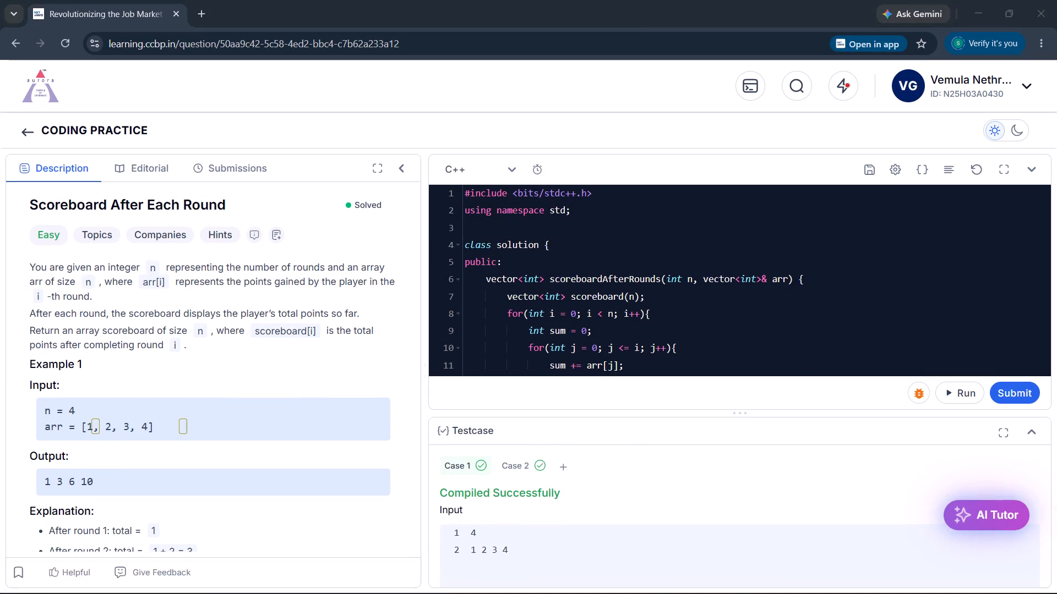
left_click_drag(0, 58, 924, 524)
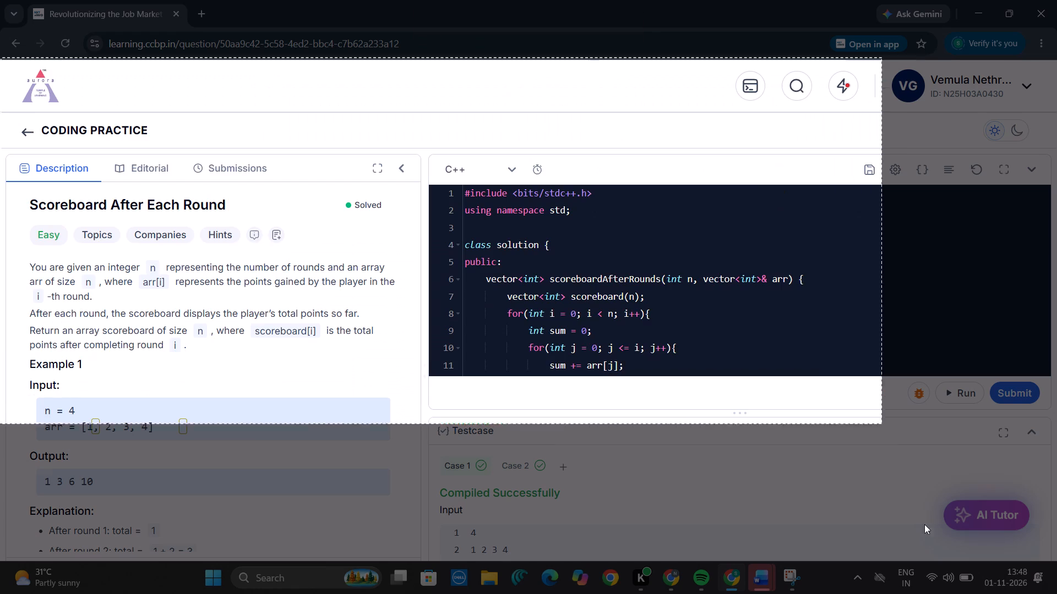
left_click_drag(924, 524, 1056, 593)
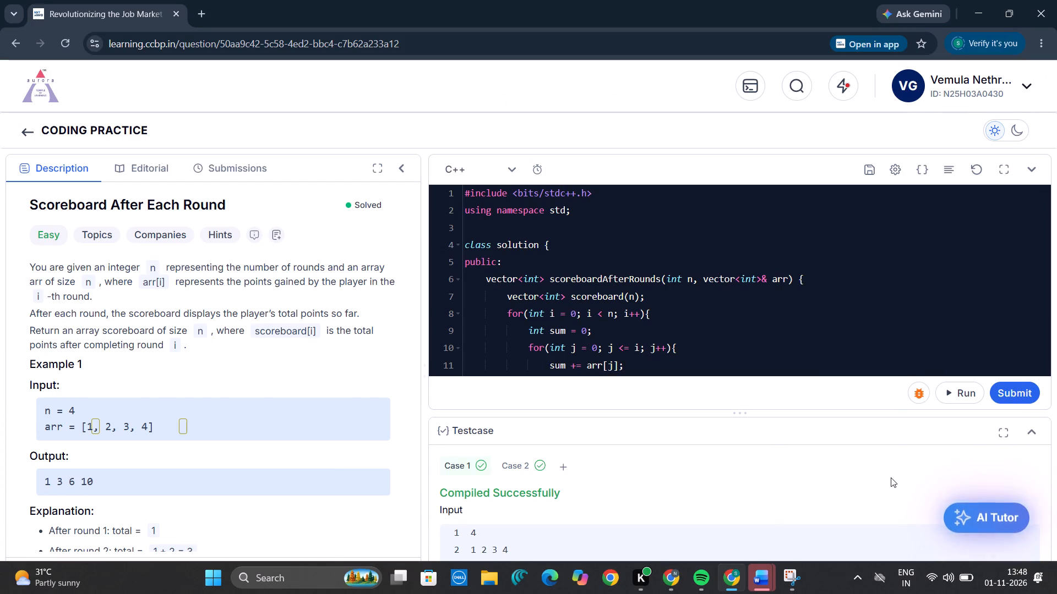
left_click(919, 404)
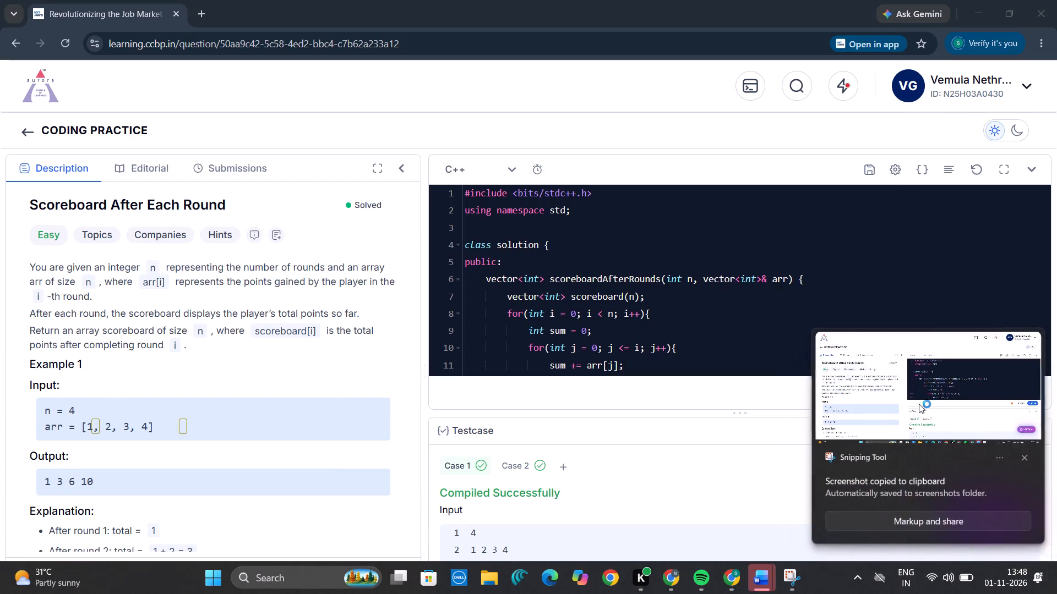
left_click(921, 98)
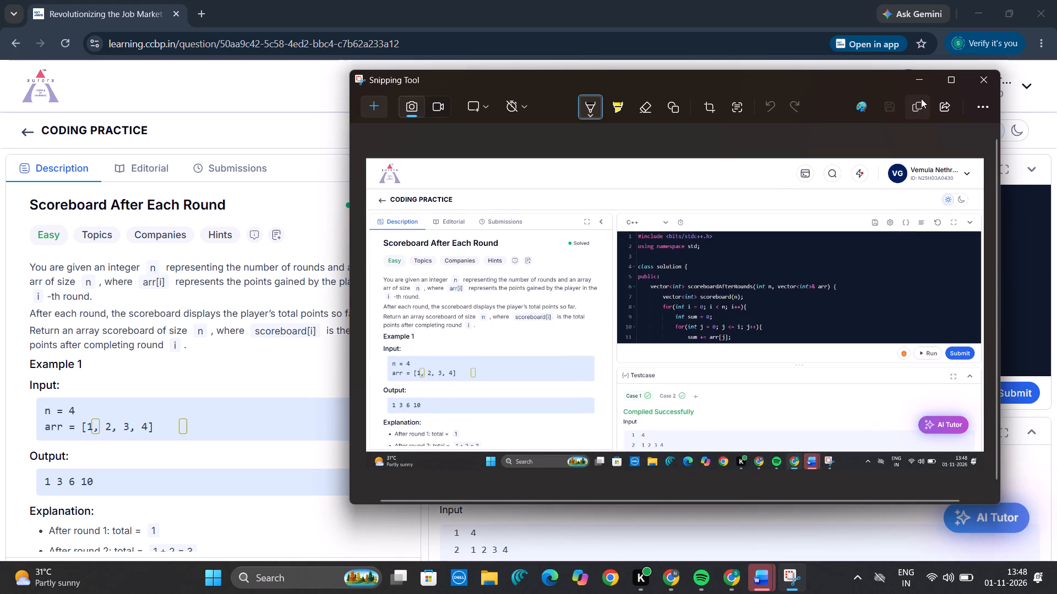
left_click(908, 75)
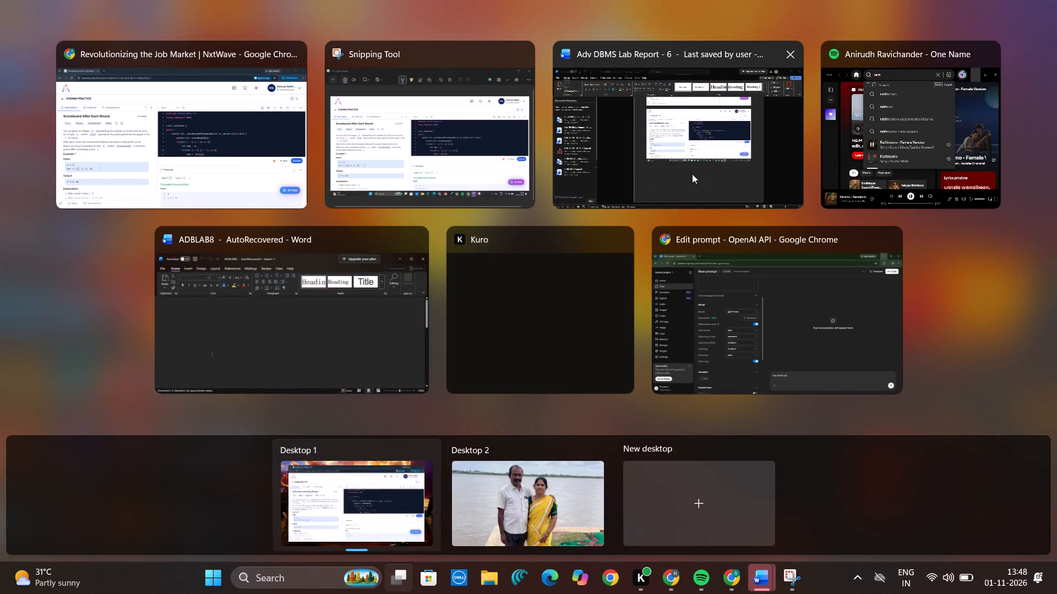
Paste the test case results screenshot at the end of Adv DBMS Lab Report - 6 with source formatting and add a new line.
left_click(692, 174)
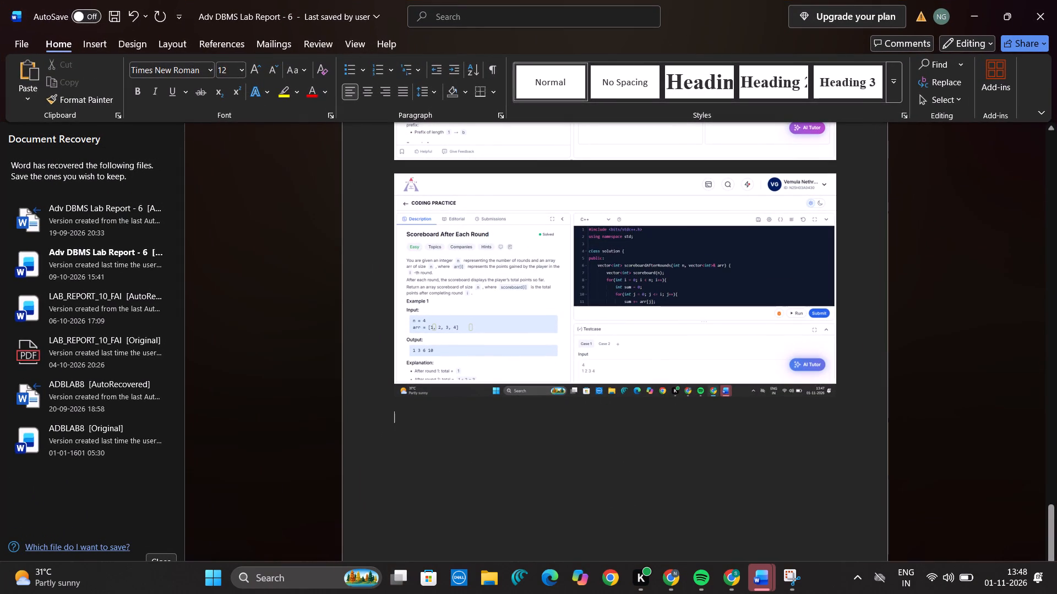
right_click(410, 419)
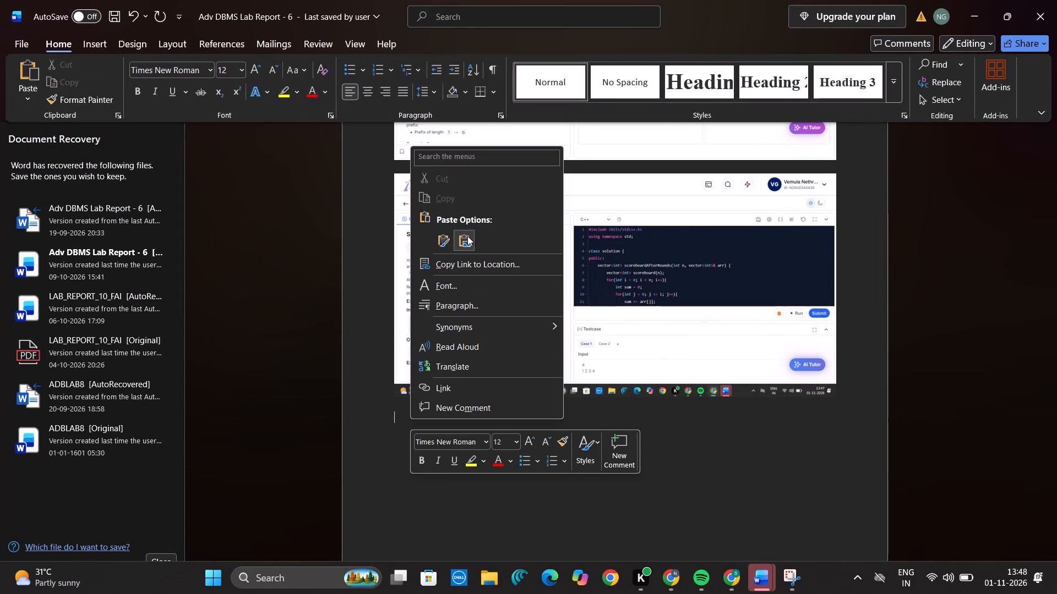
left_click(449, 238)
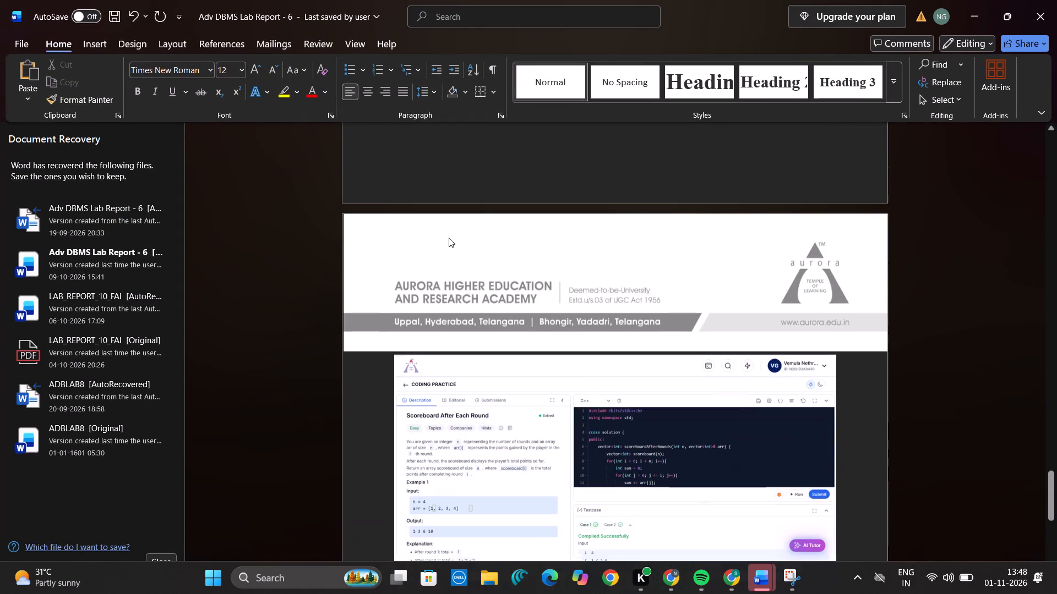
scroll(546, 356, "down", 2)
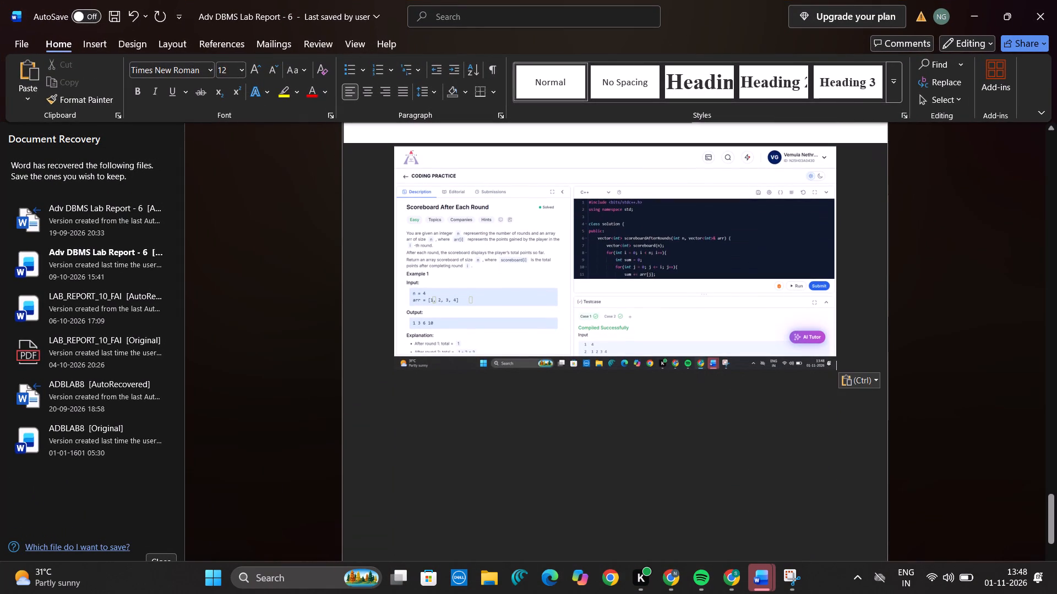
key("Return")
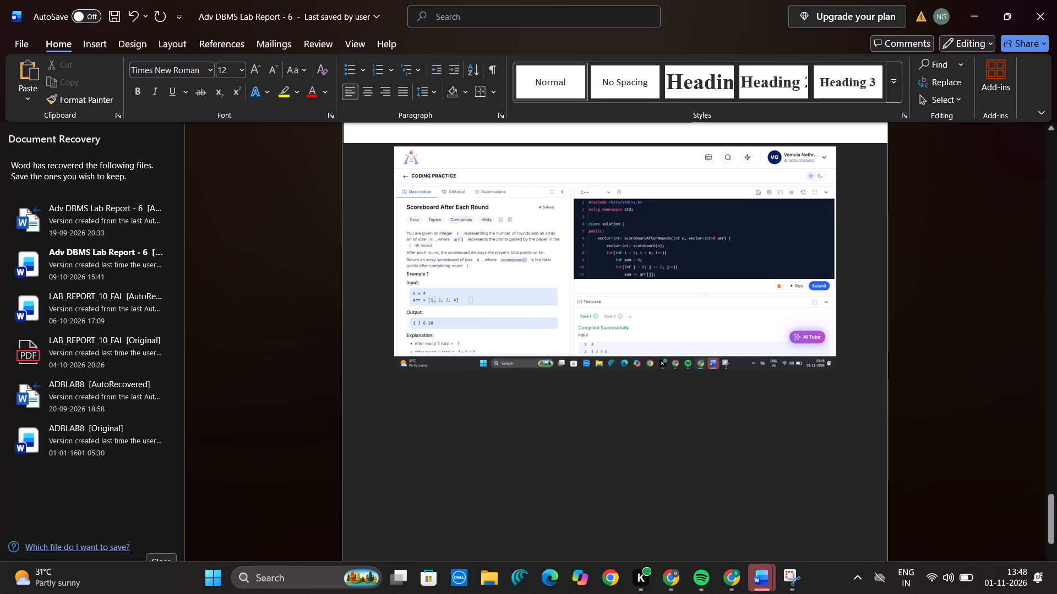
Back in the learning portal, bring Your Output and Expected into view for Scoreboard After Each Round and copy a screenshot of the page.
left_click(477, 139)
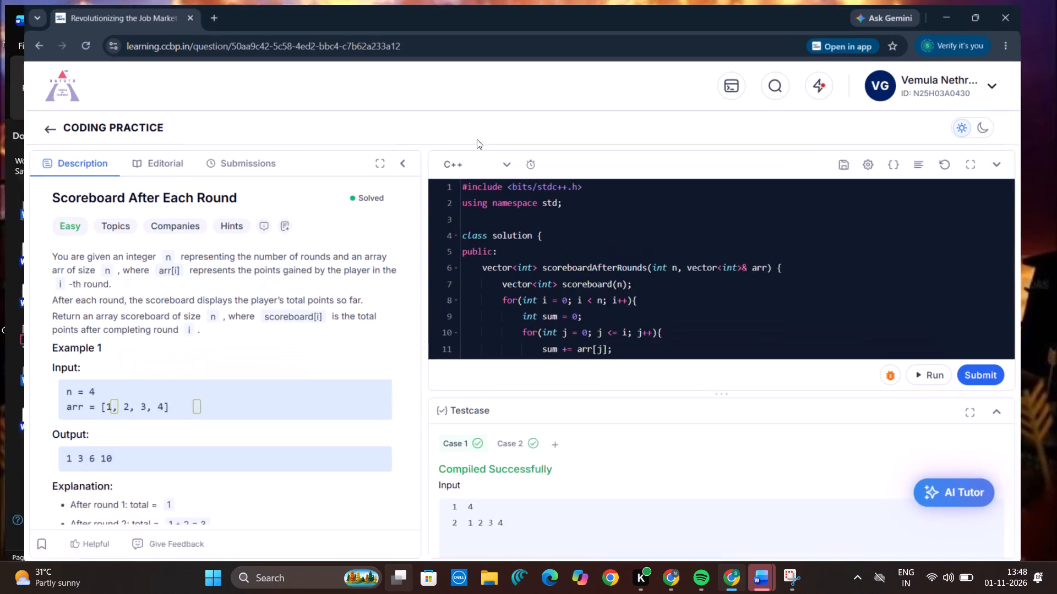
scroll(491, 519, "down", 2)
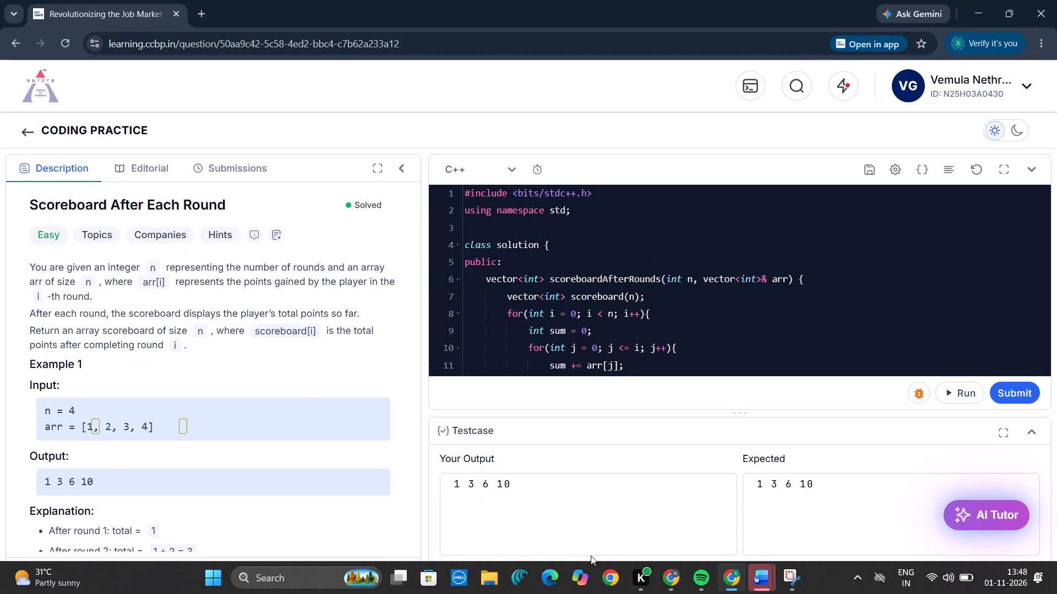
key("Print")
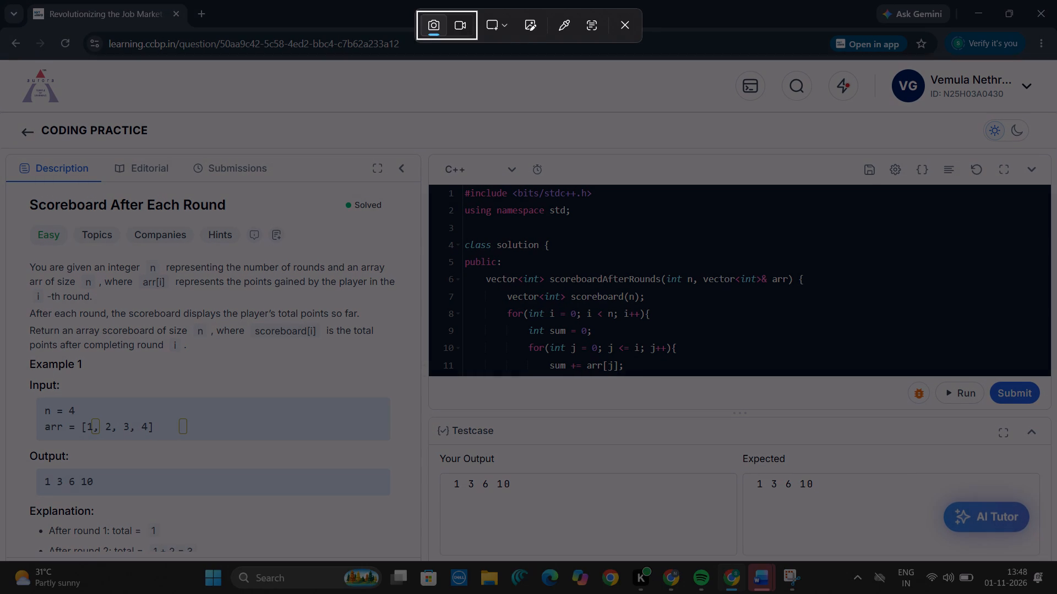
left_click_drag(1, 61, 1056, 593)
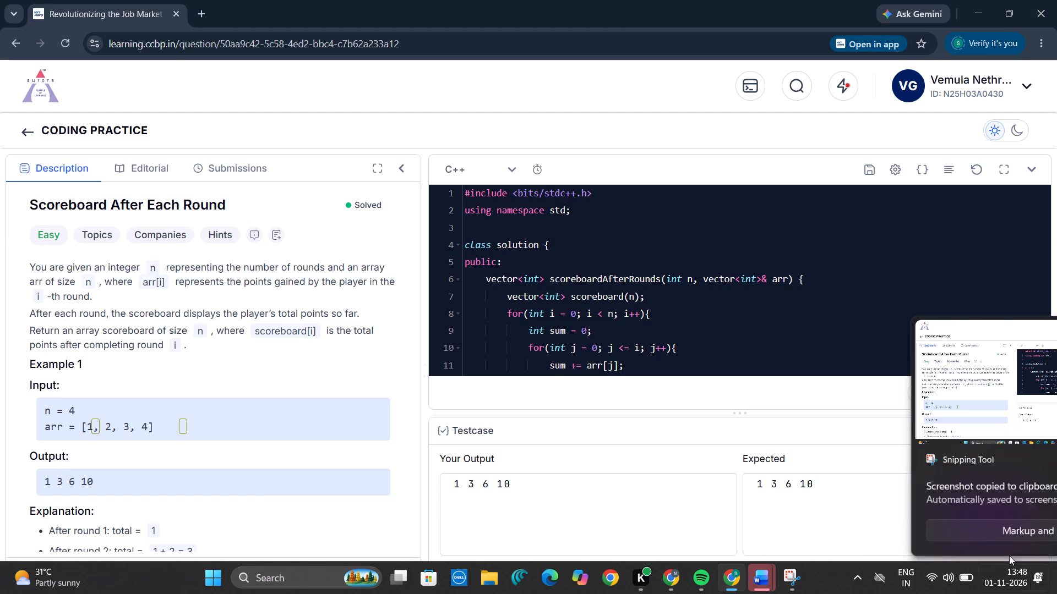
left_click(938, 408)
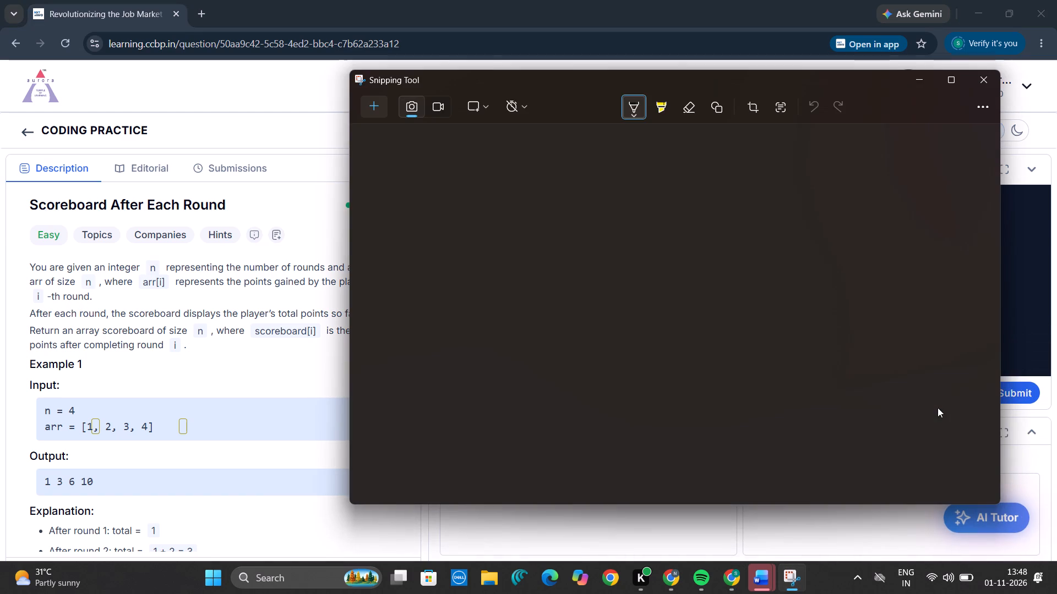
left_click(917, 119)
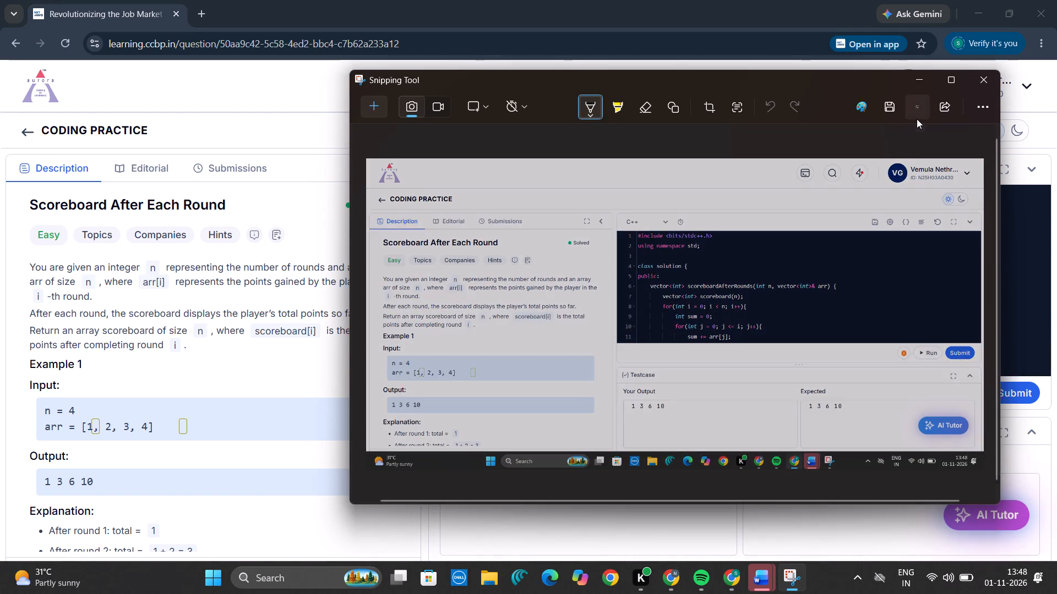
left_click(918, 78)
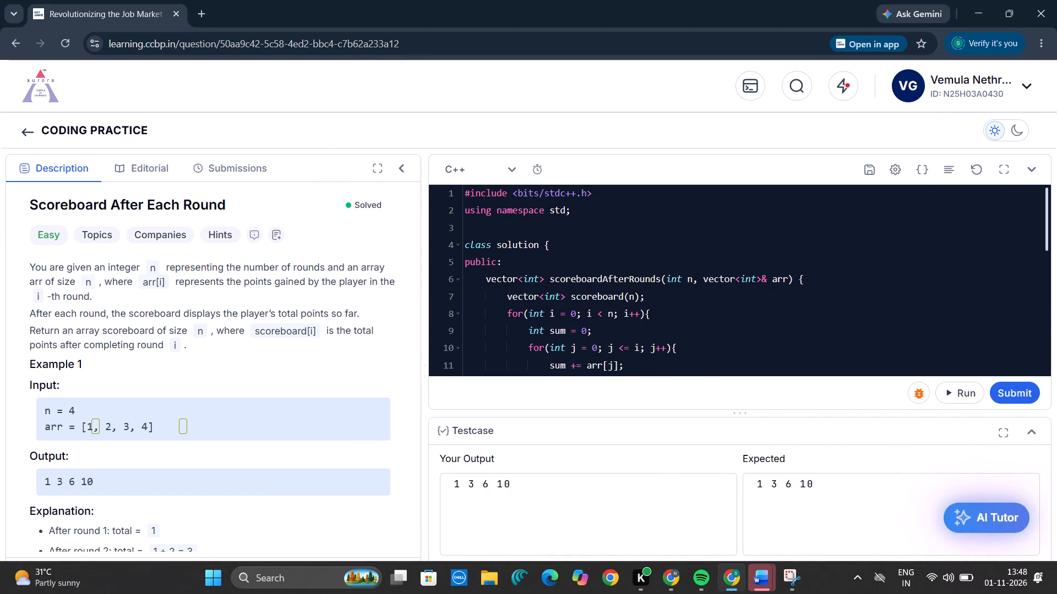
Switch to Adv DBMS Lab Report - 6, paste the Scoreboard After Each Round output screenshot at the end with source formatting, and add a new line.
left_click(695, 112)
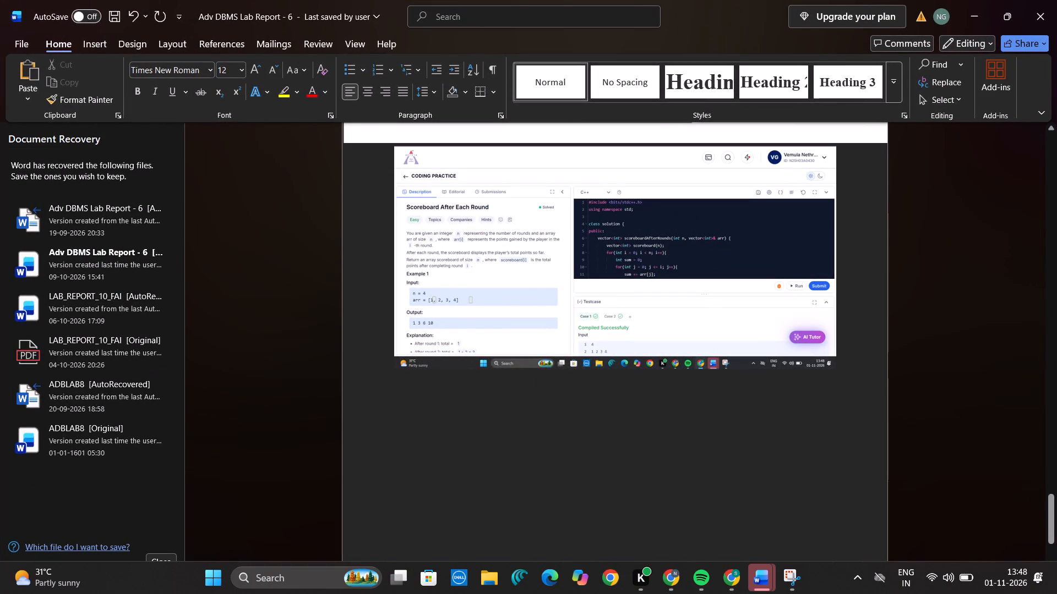
right_click(414, 394)
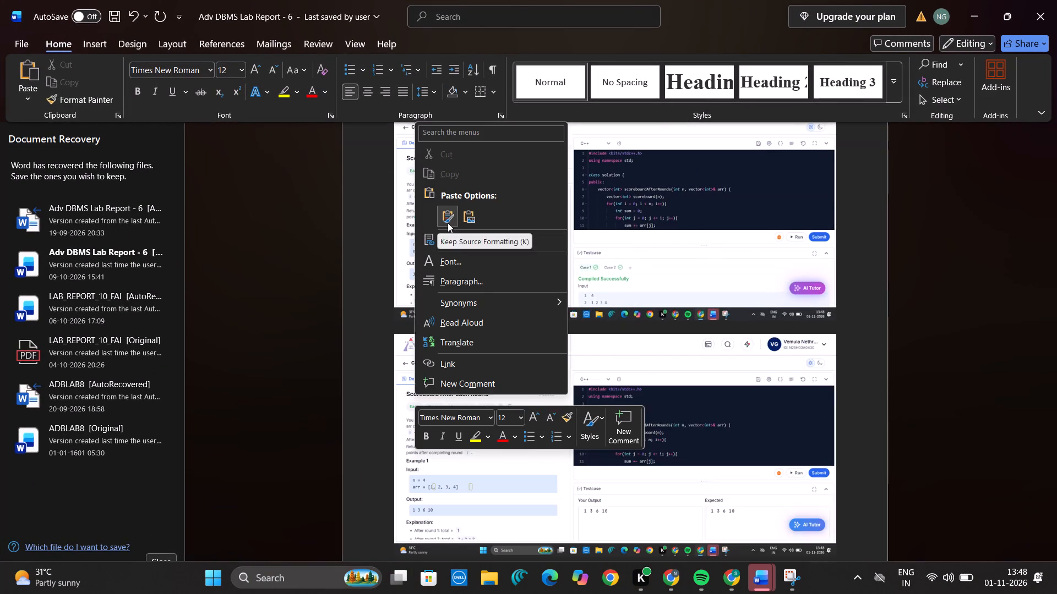
left_click(448, 223)
scroll(540, 379, "down", 2)
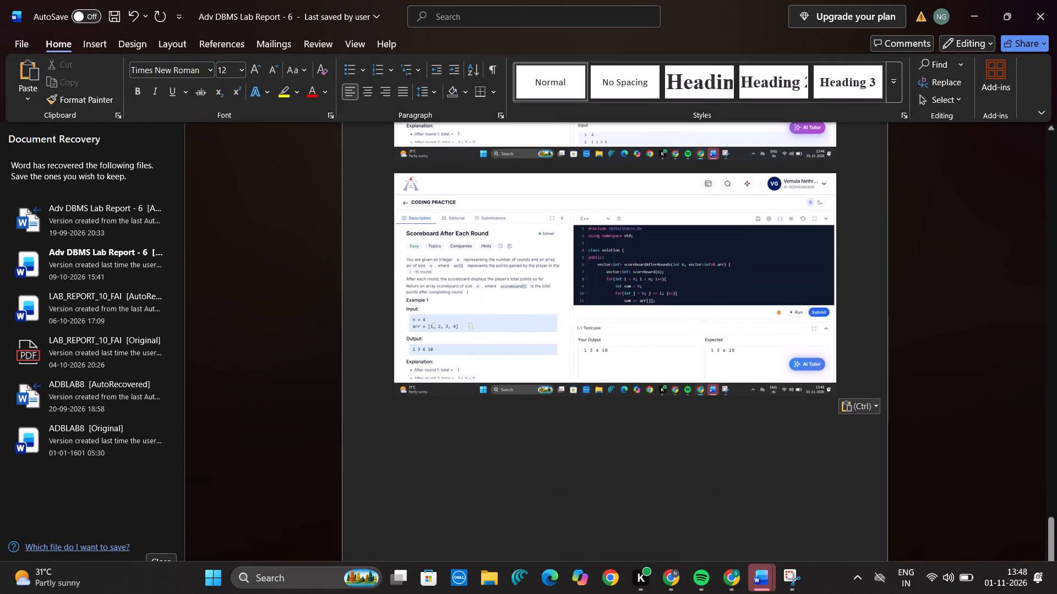
key("Return")
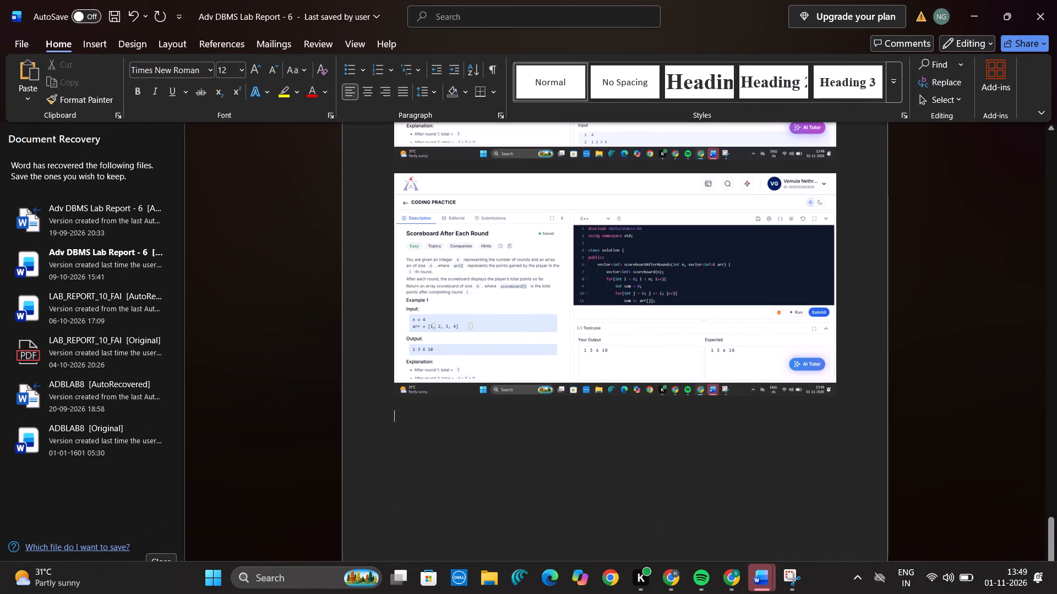
Return to the learning portal, open the Maximum Sum After One Skip coding problem and copy a screenshot of its page.
left_click(522, 104)
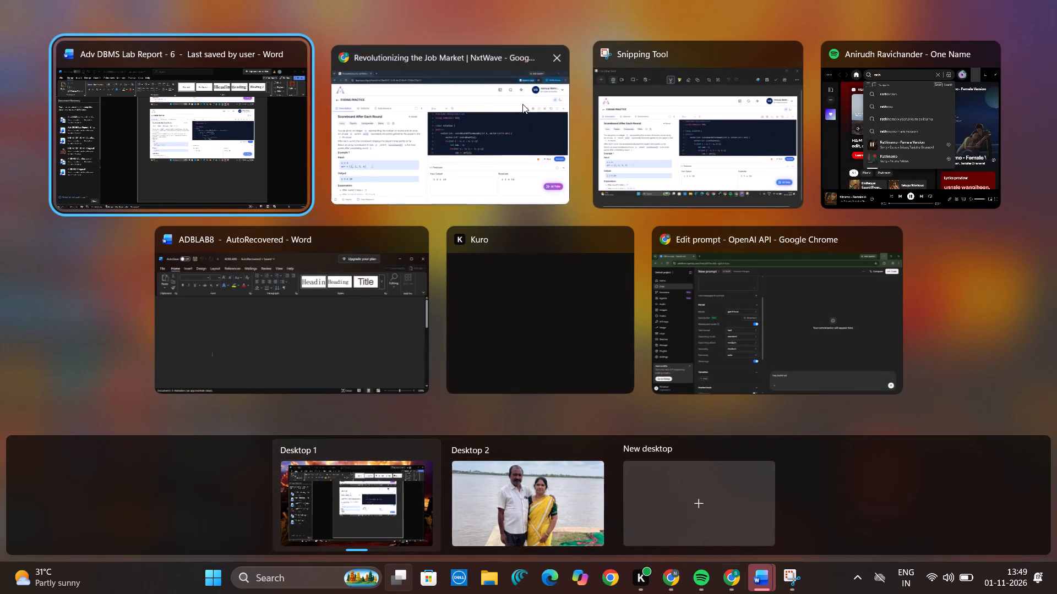
scroll(414, 387, "down", 3)
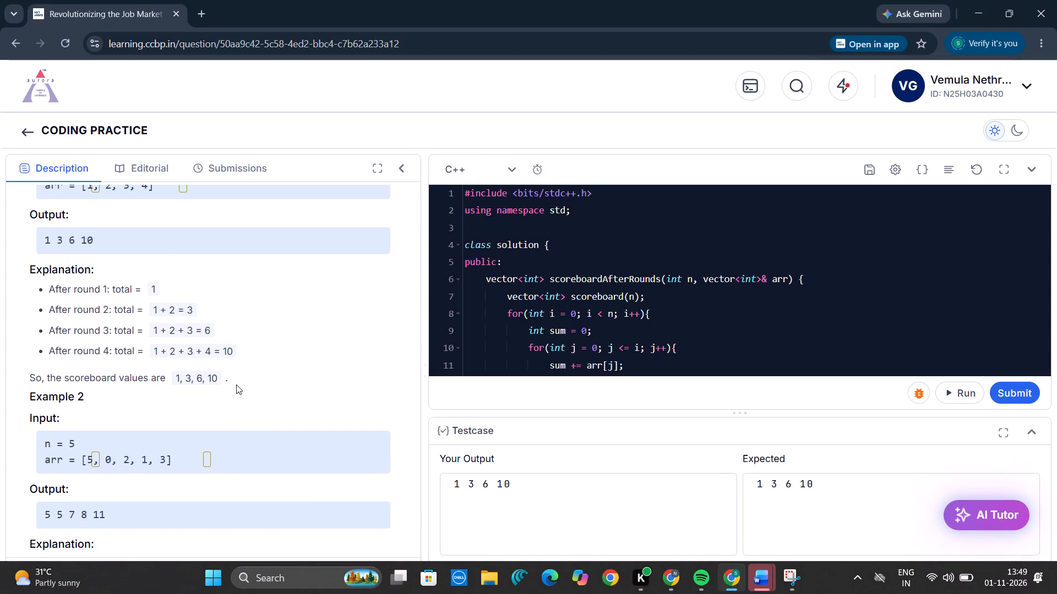
scroll(236, 384, "down", 5)
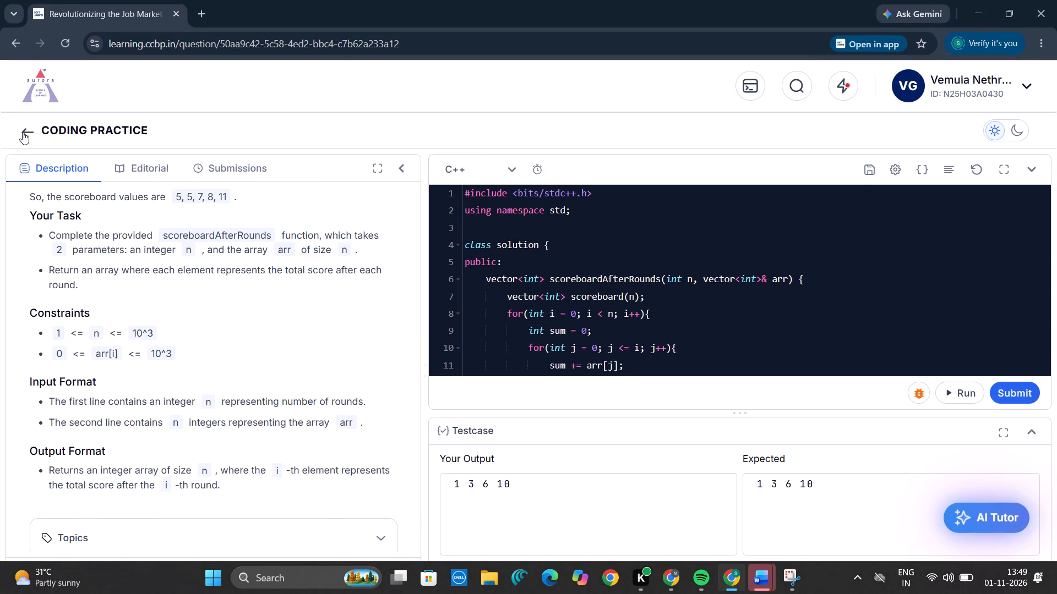
left_click(23, 132)
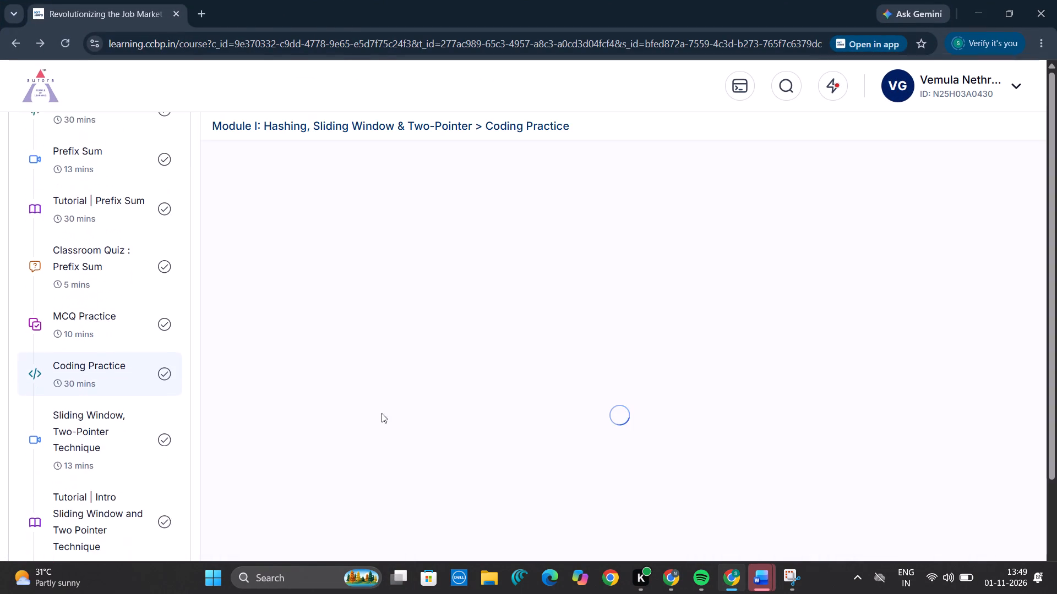
scroll(425, 395, "down", 2)
left_click(406, 428)
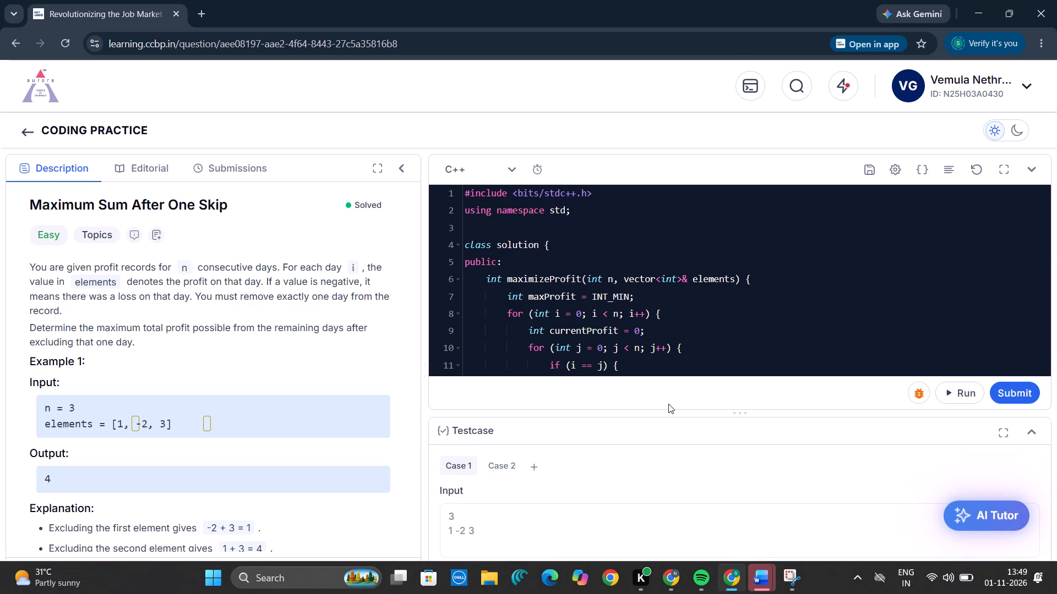
key("Print")
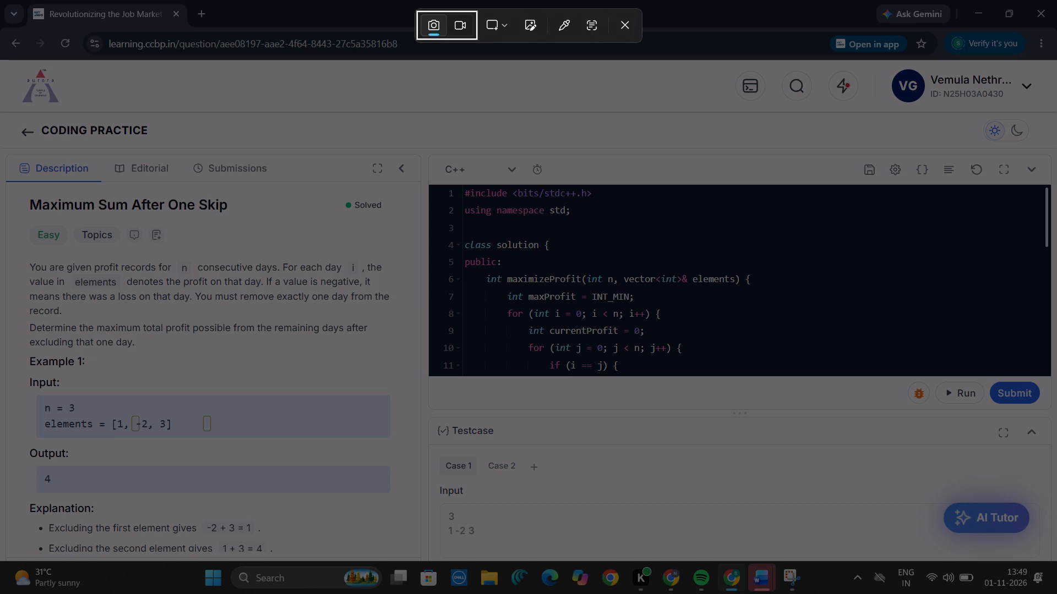
left_click_drag(2, 60, 1054, 593)
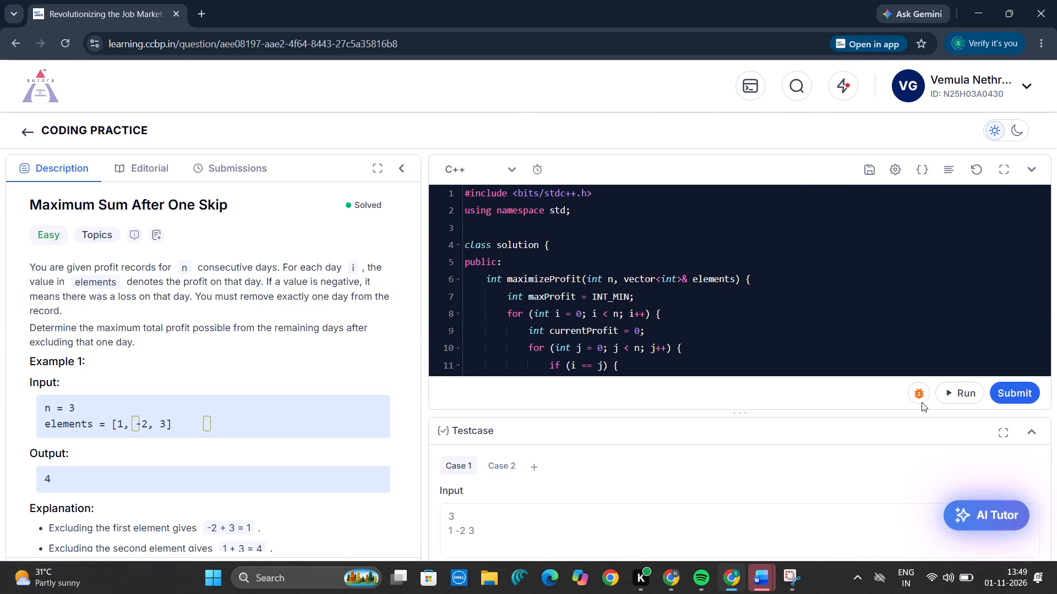
left_click(936, 447)
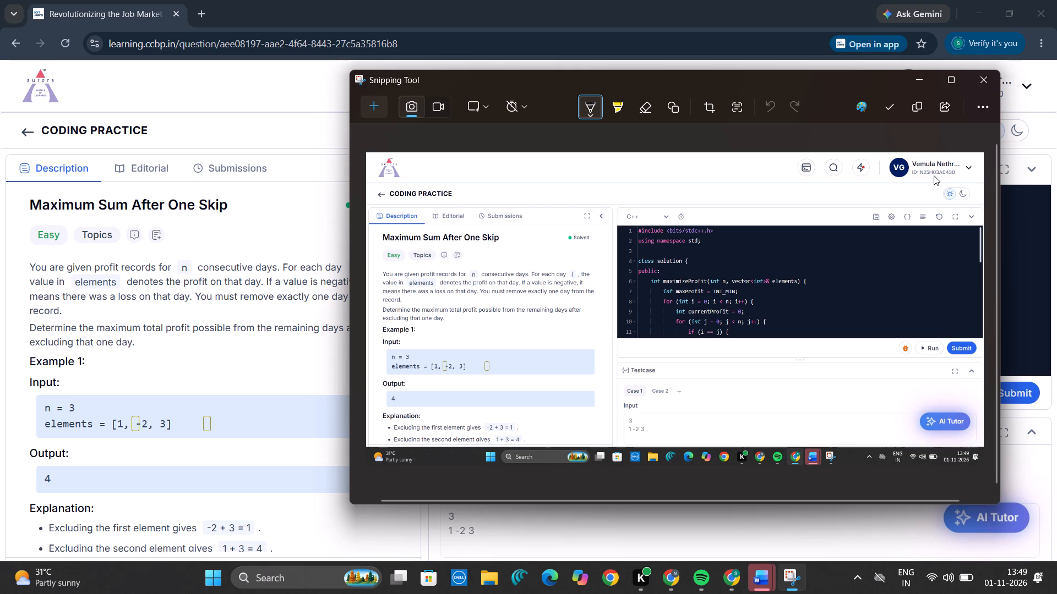
left_click(919, 110)
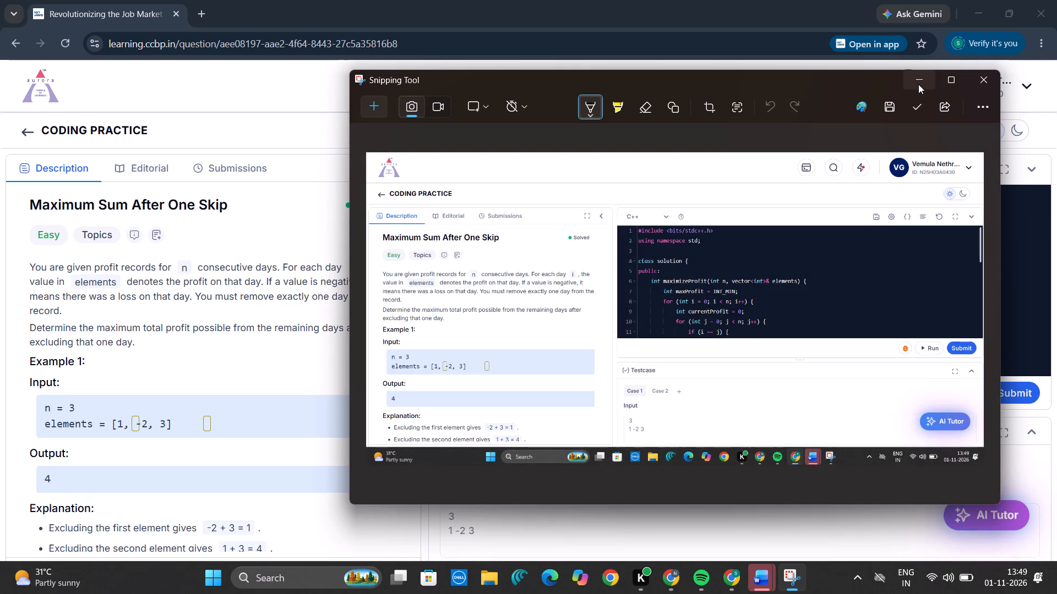
left_click(918, 84)
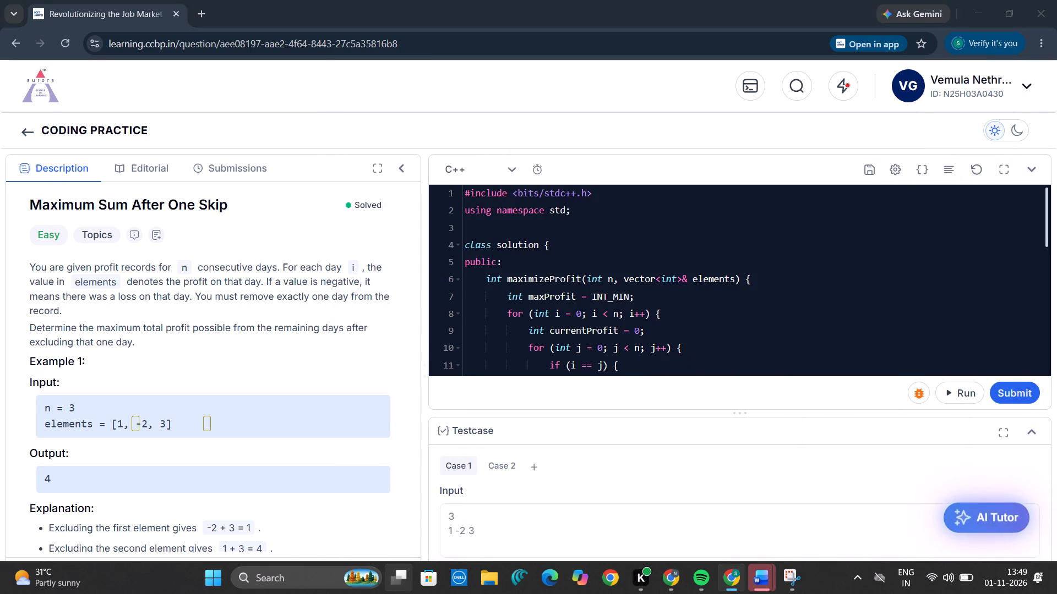
Paste the Maximum Sum After One Skip screenshot at the end of Adv DBMS Lab Report - 6 with source formatting and add a new line.
left_click(678, 151)
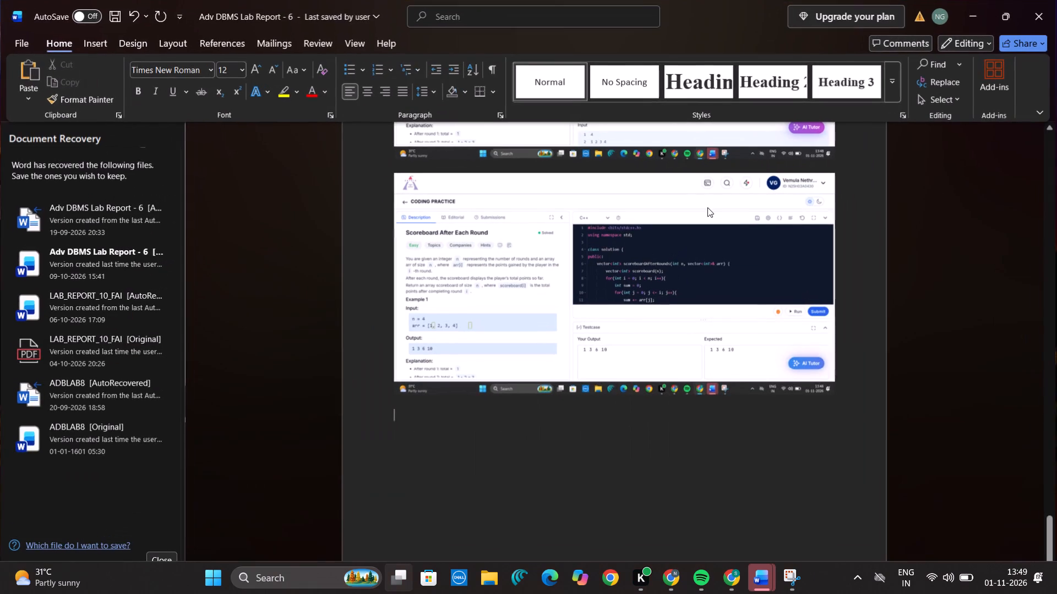
right_click(415, 429)
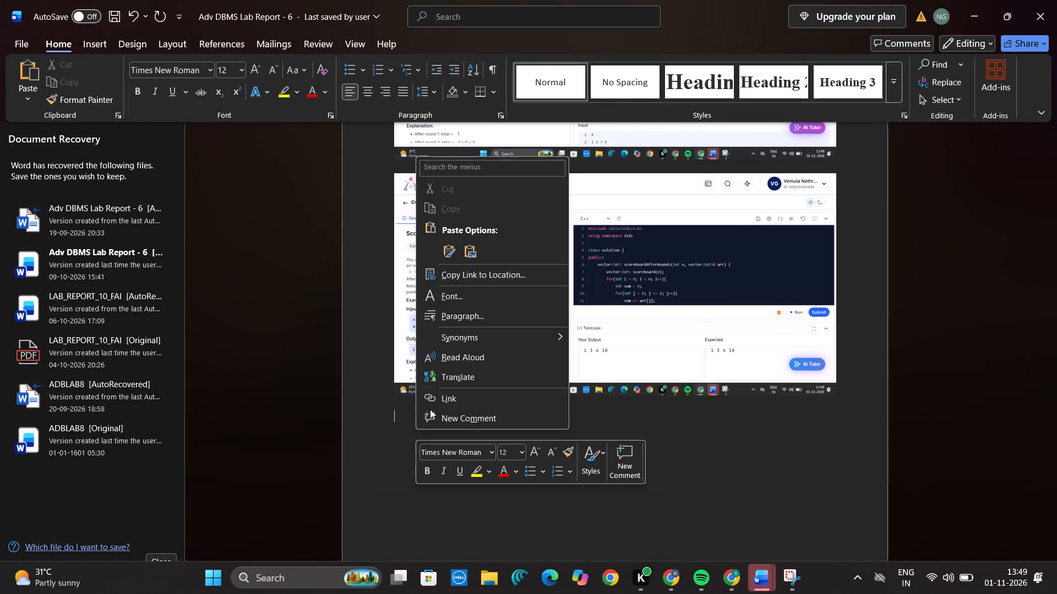
left_click(451, 260)
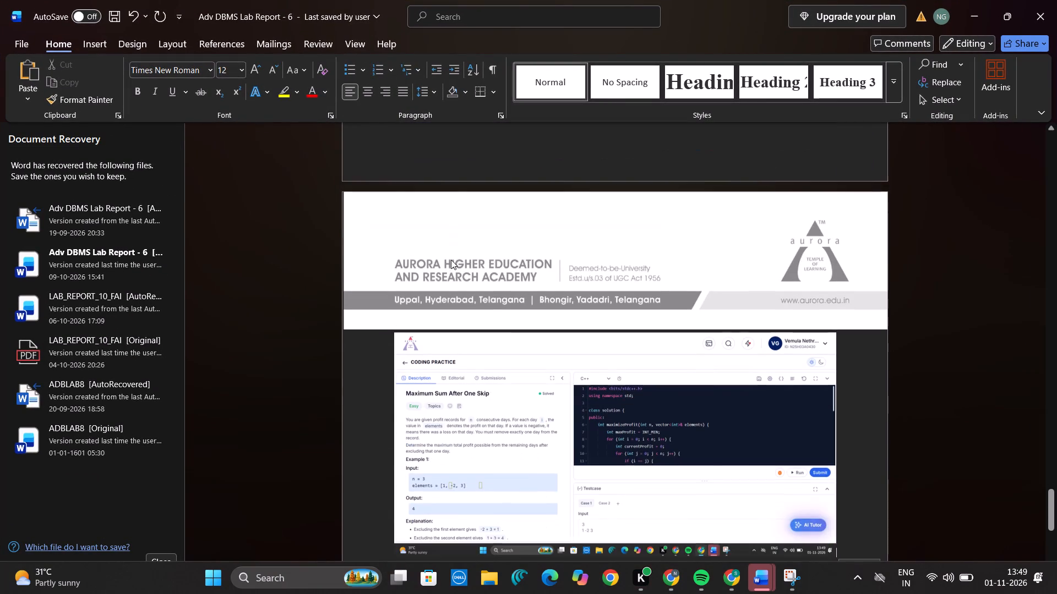
scroll(540, 388, "down", 2)
key("Return")
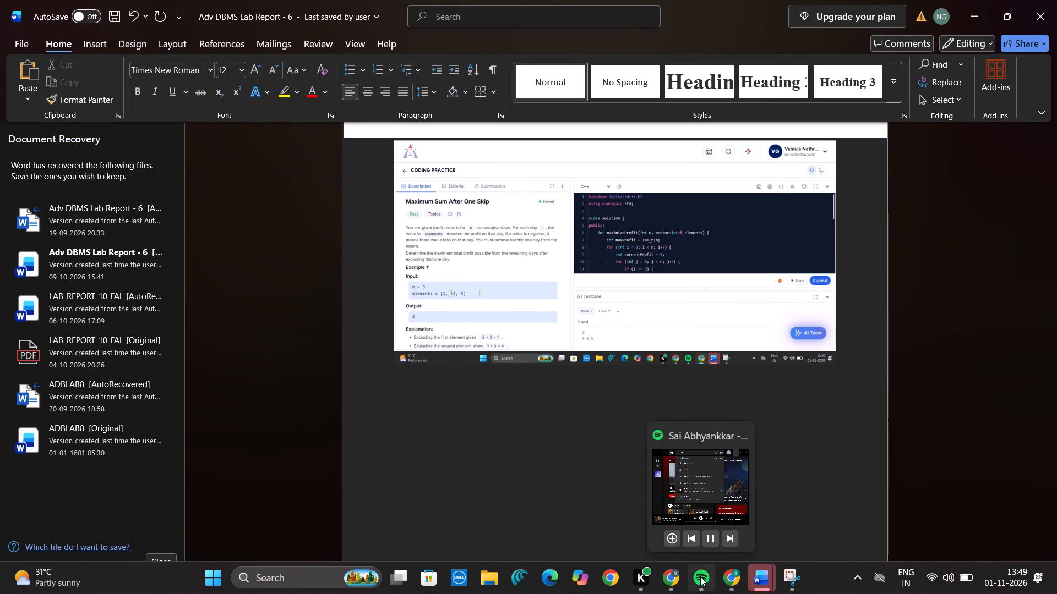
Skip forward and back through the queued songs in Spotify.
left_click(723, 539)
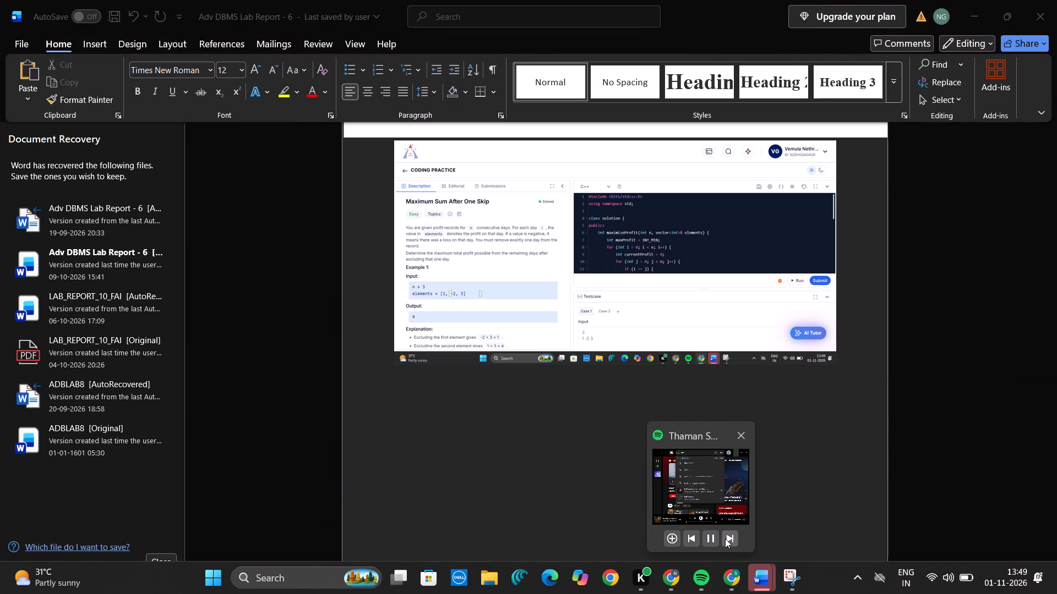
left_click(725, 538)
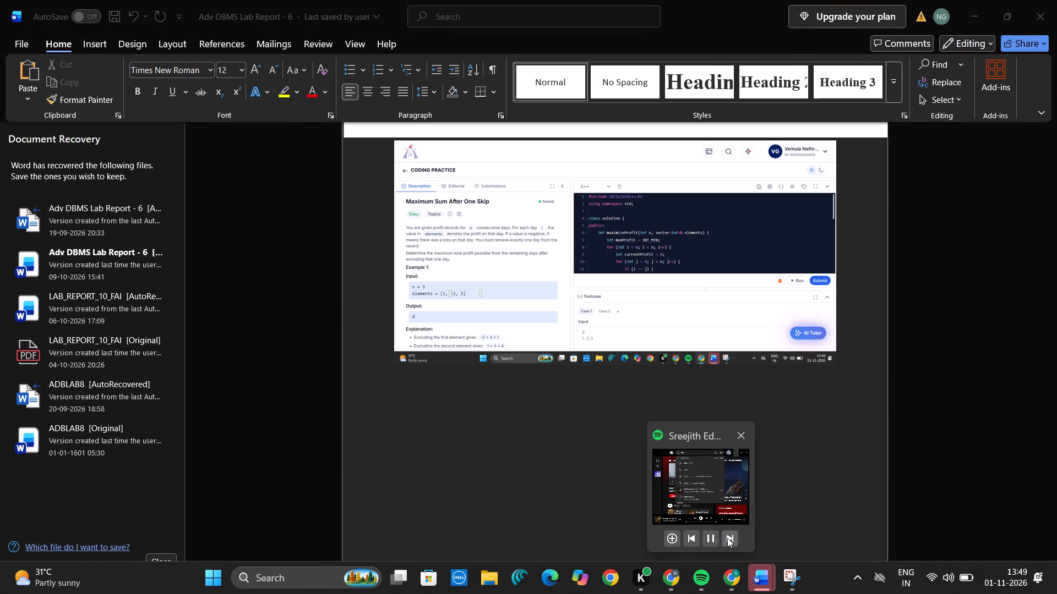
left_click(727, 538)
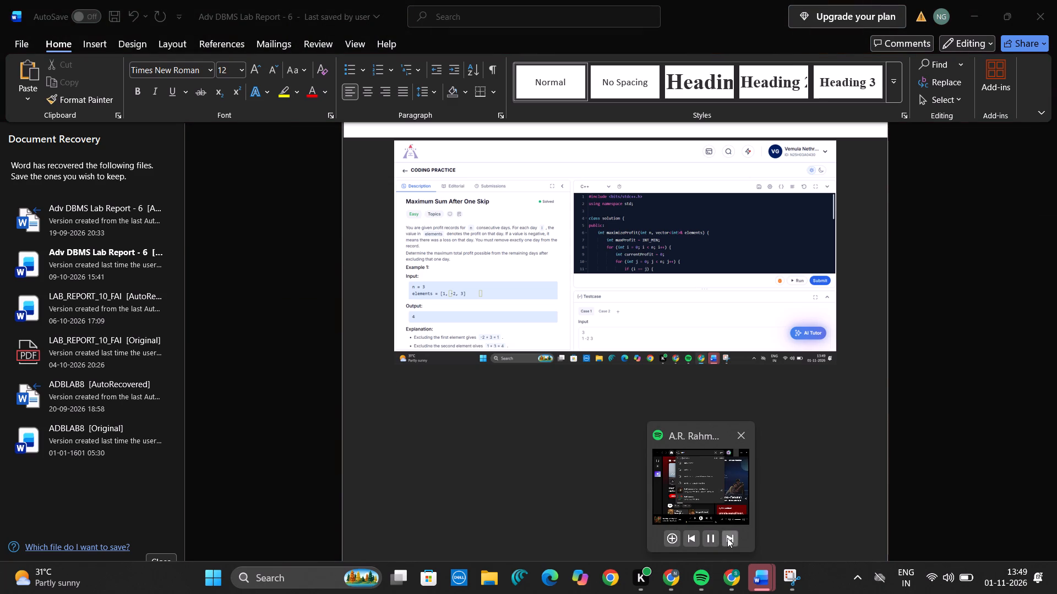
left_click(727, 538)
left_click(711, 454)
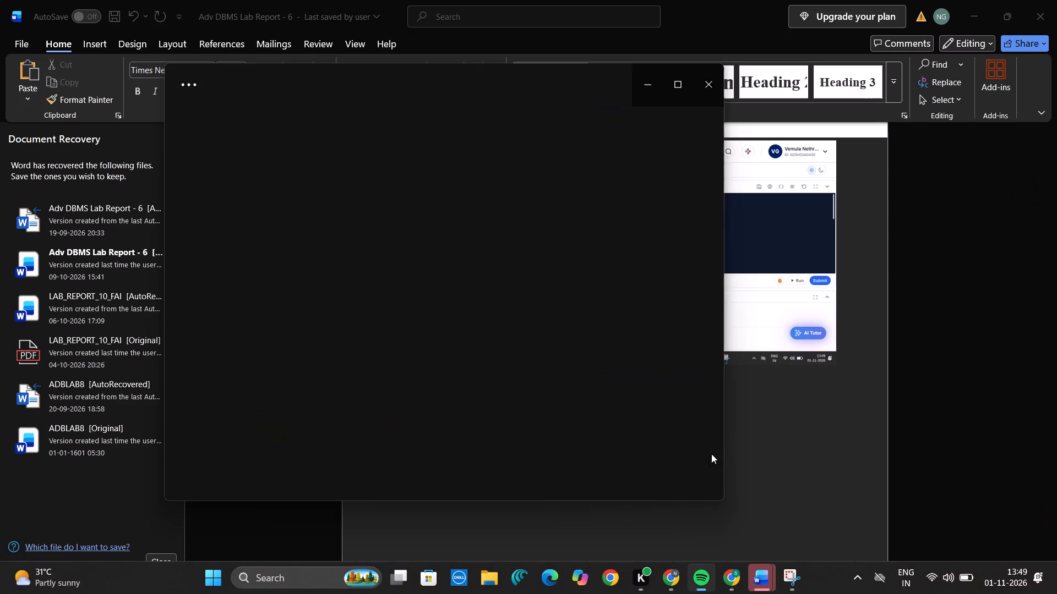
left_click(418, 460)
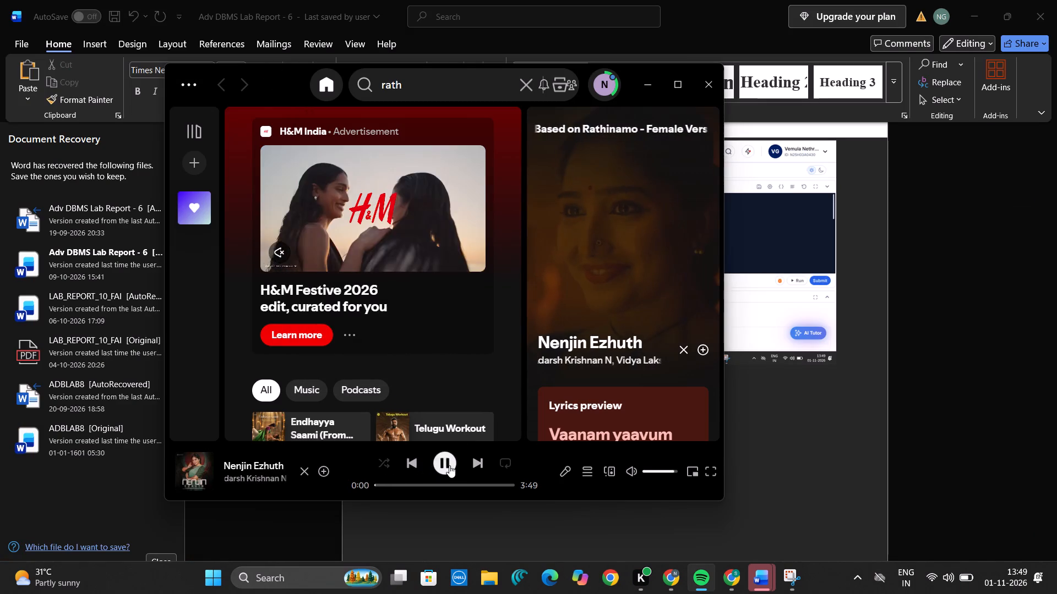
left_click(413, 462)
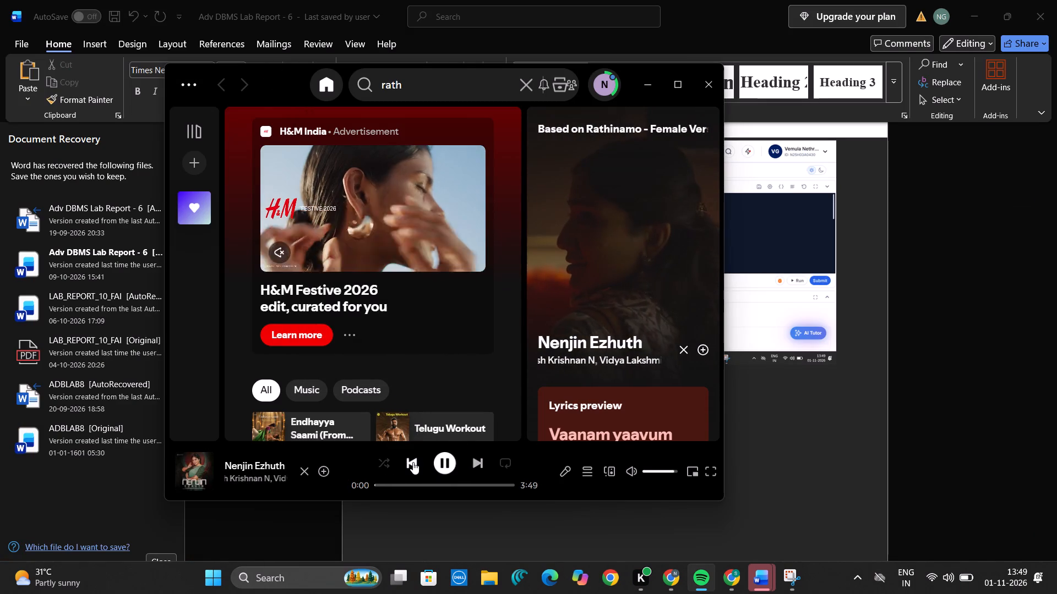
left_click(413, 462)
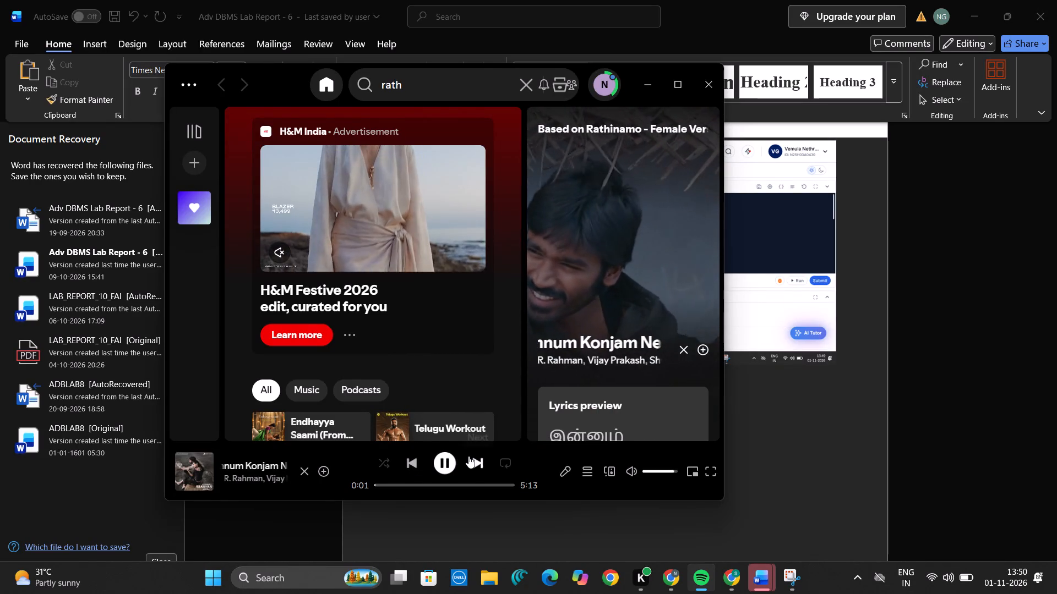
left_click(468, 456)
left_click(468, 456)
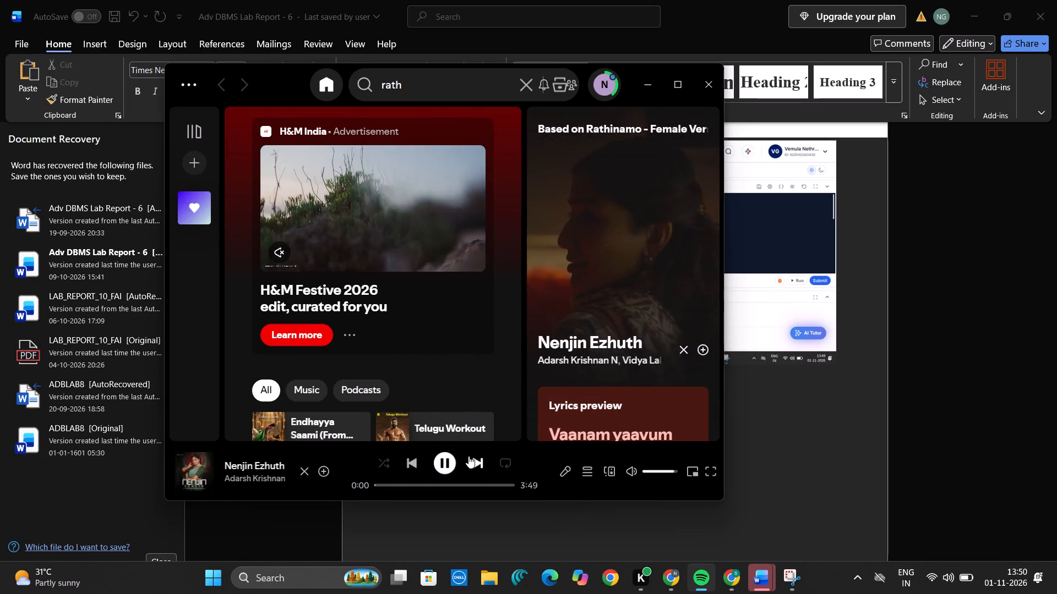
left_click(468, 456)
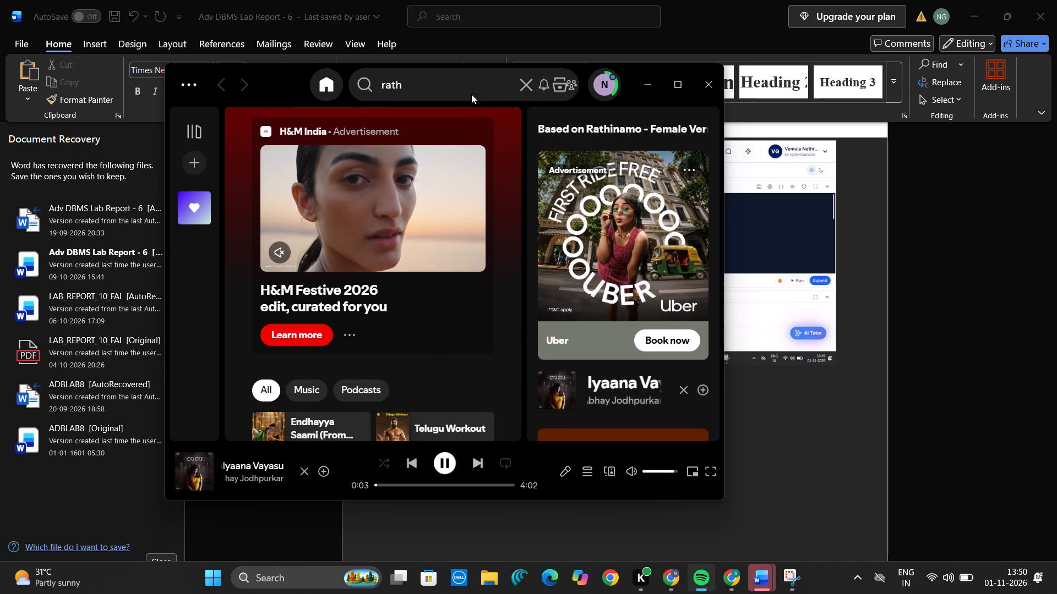
Search Spotify for rathinamo, play Rathinamo - Female Version and return to the lab report.
left_click(526, 84)
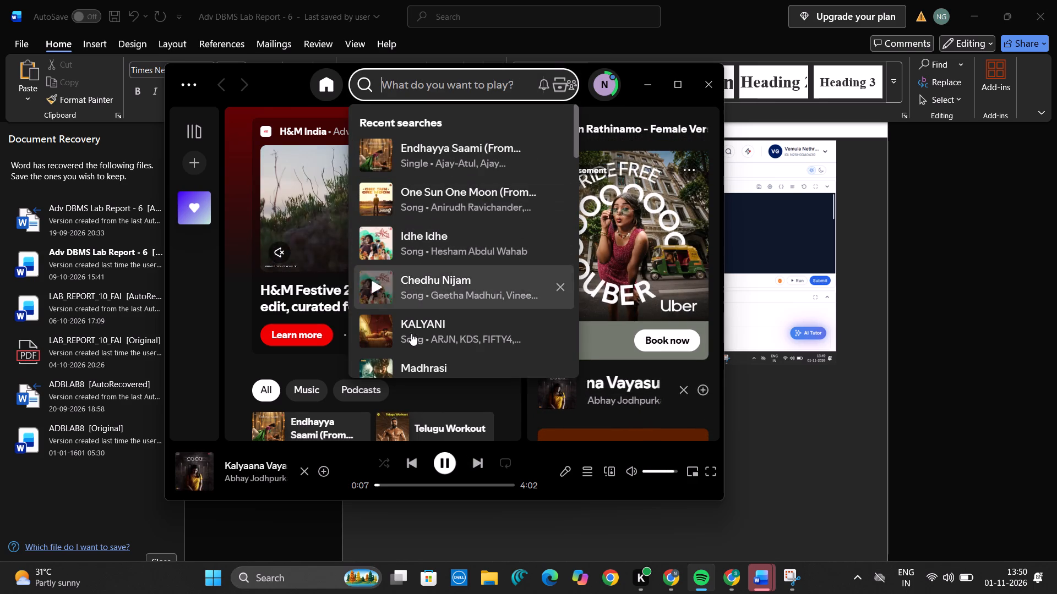
scroll(410, 337, "down", 2)
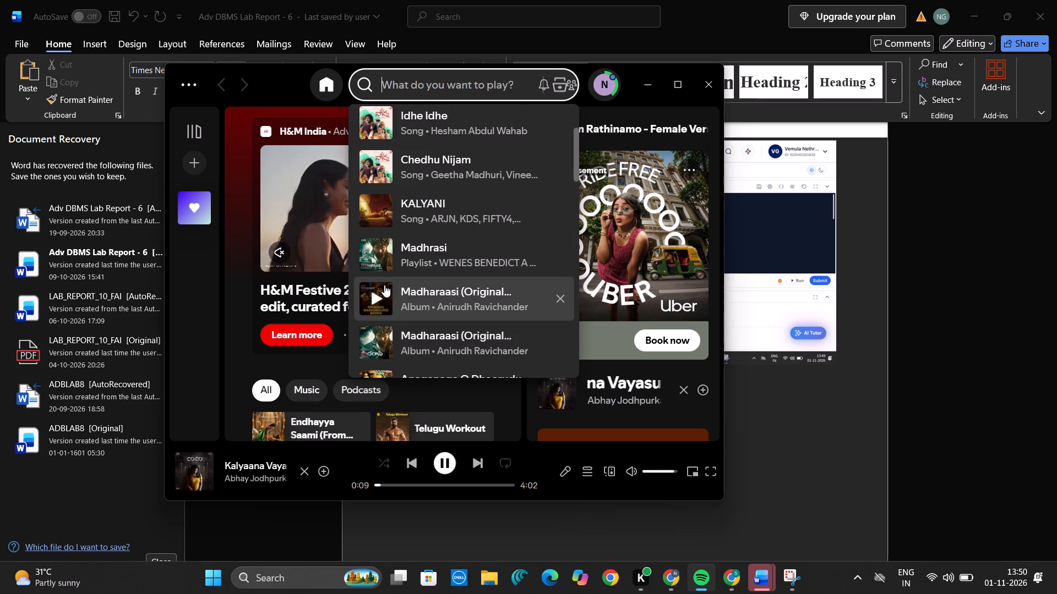
scroll(384, 285, "up", 7)
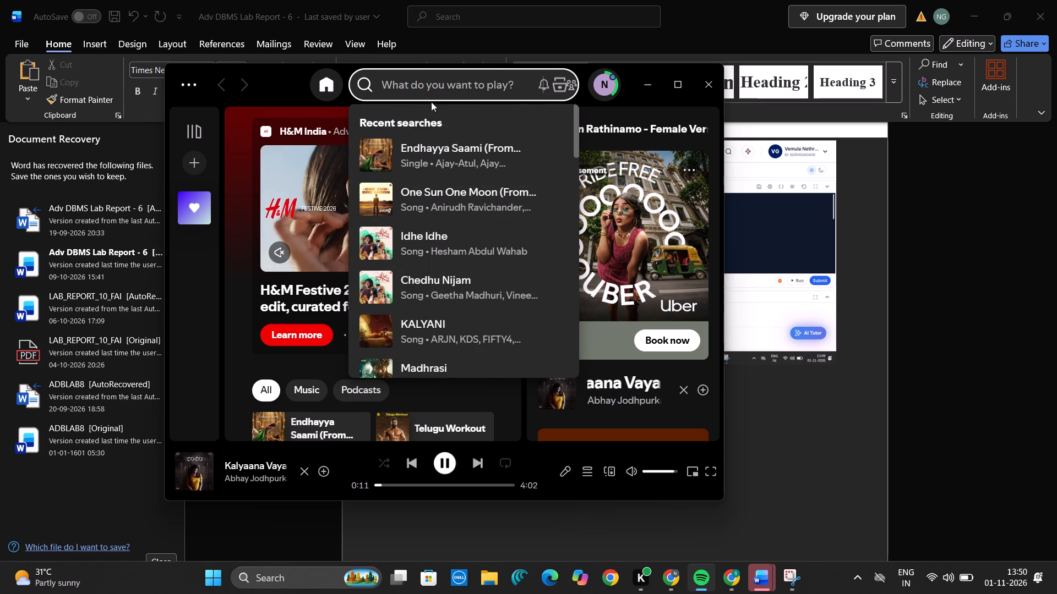
type("rathinam")
key("o")
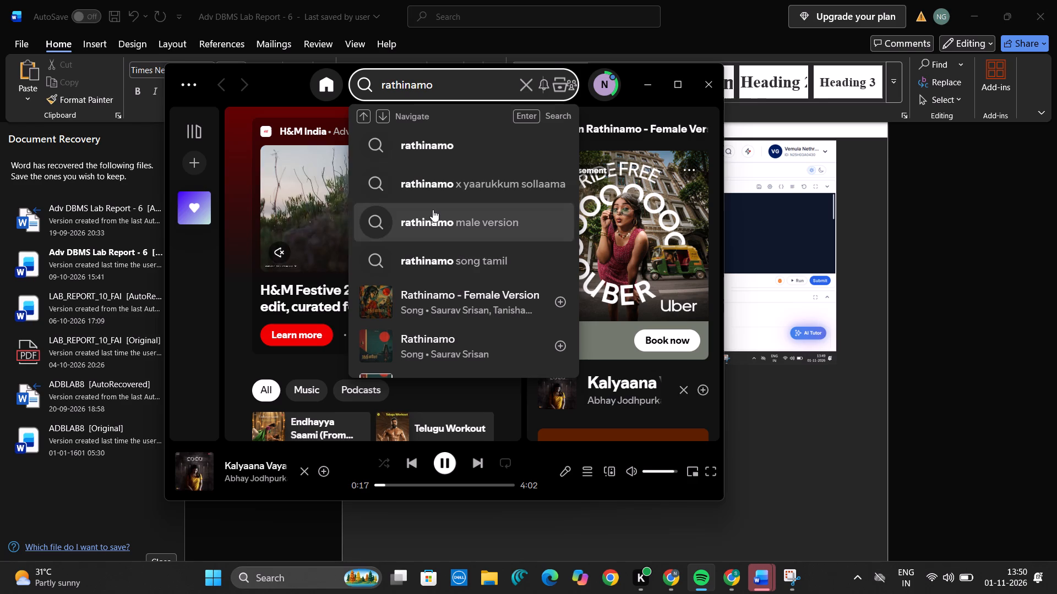
double_click(421, 311)
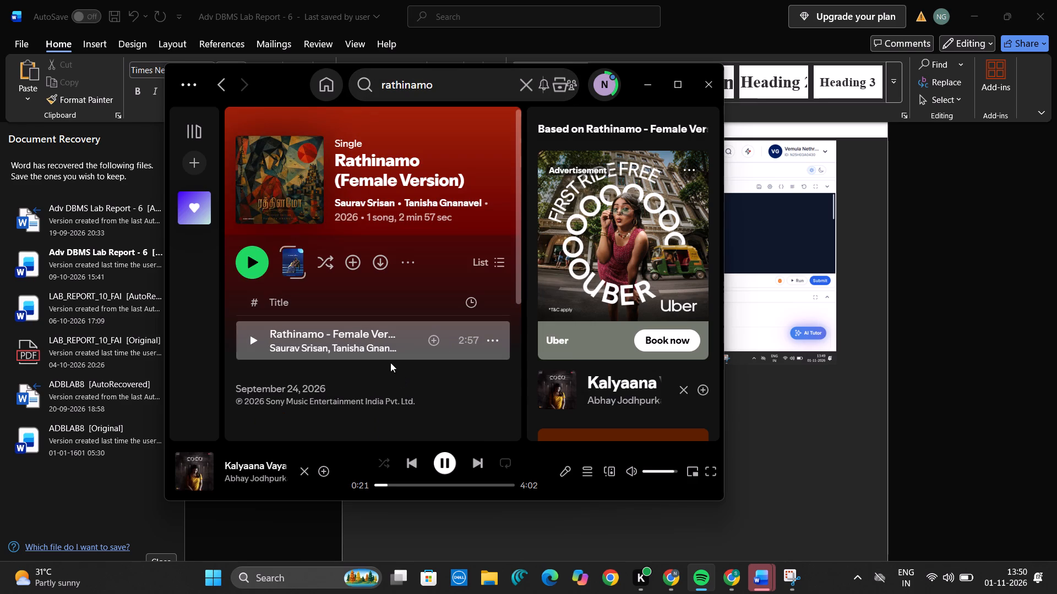
left_click(253, 338)
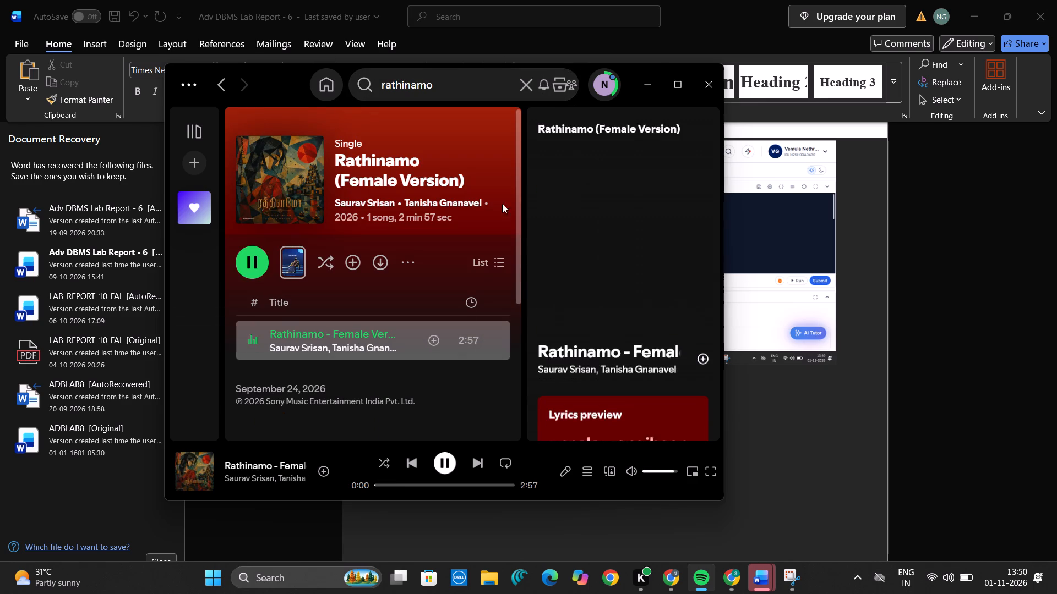
left_click(648, 69)
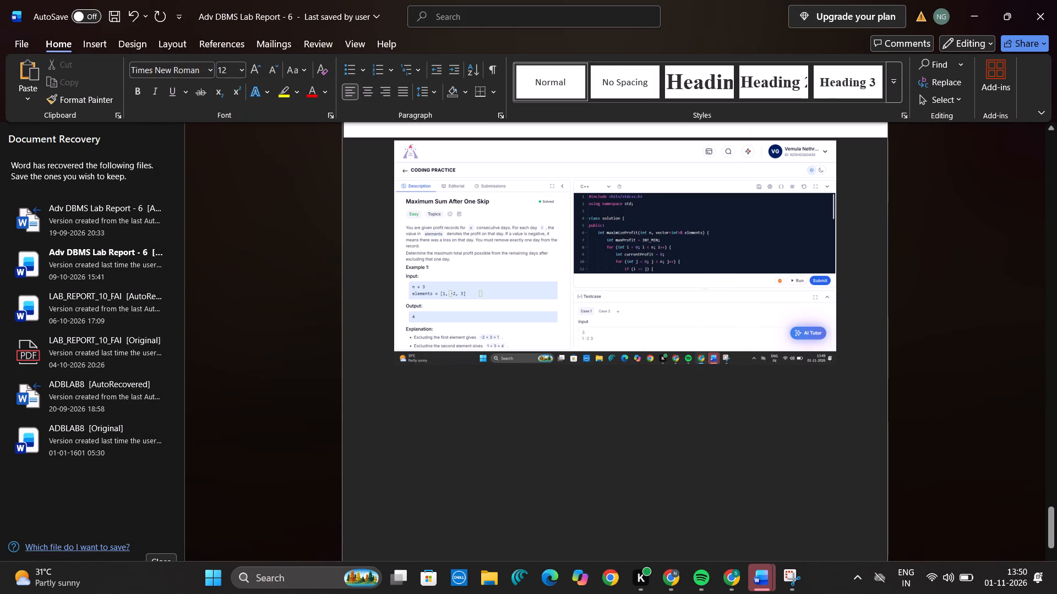
Switch to the learning portal, run the Maximum Sum After One Skip code and copy a screenshot of the page with its test results.
right_click(499, 387)
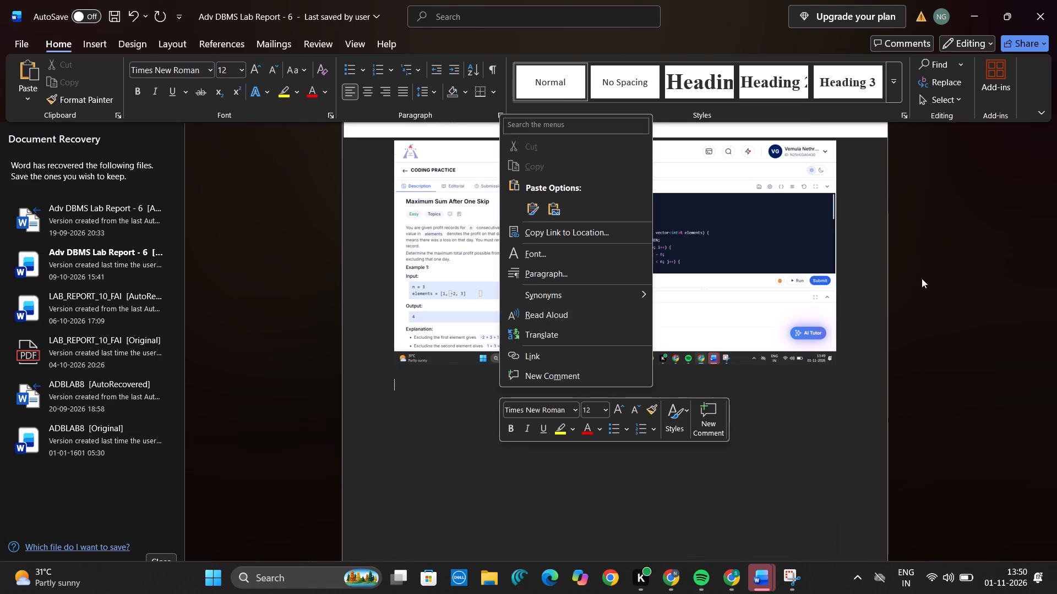
left_click(852, 277)
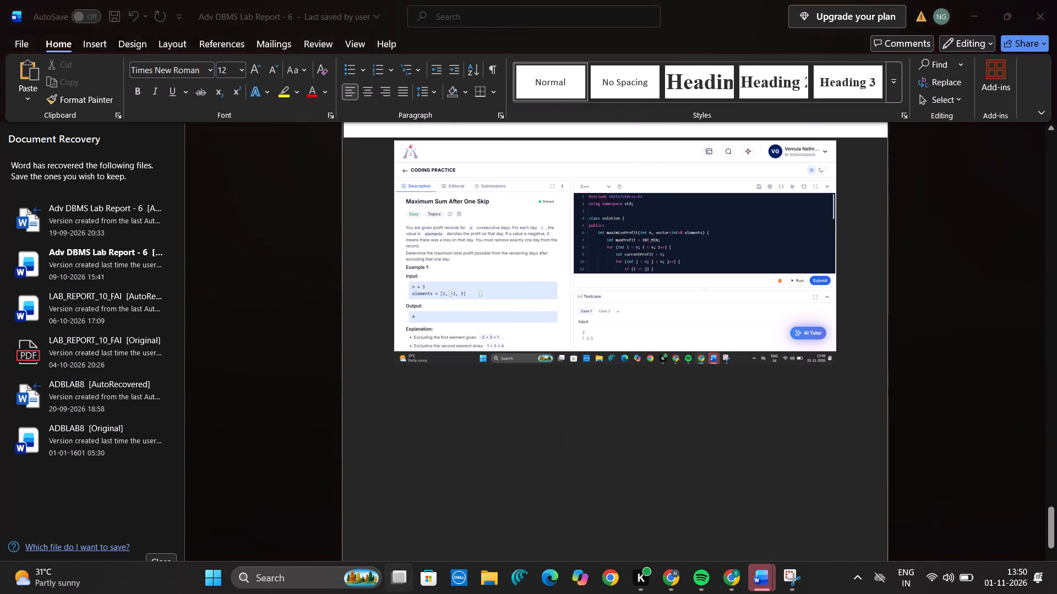
left_click(683, 146)
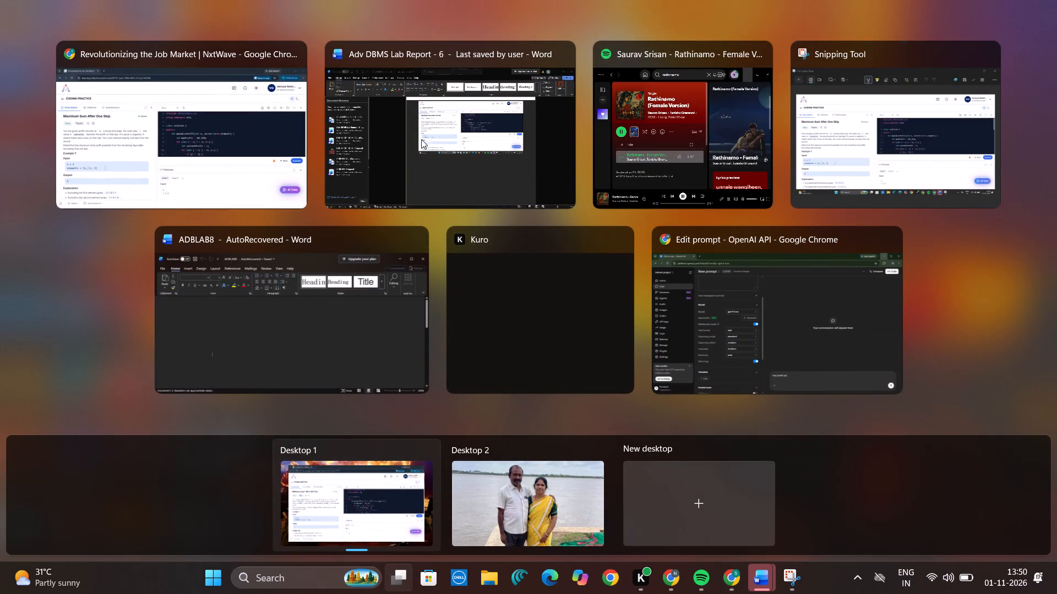
left_click(227, 124)
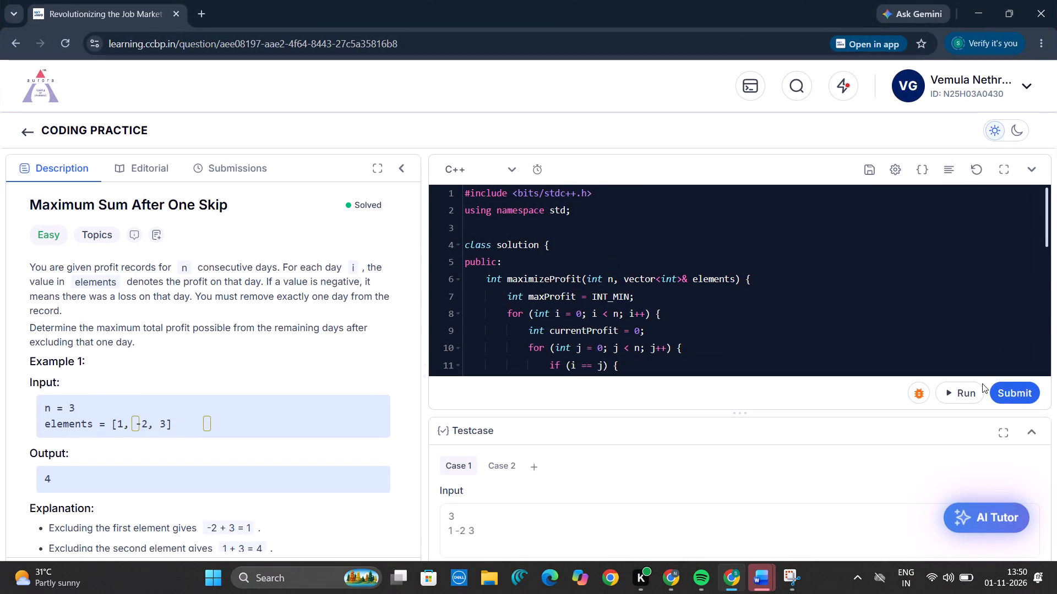
left_click(964, 398)
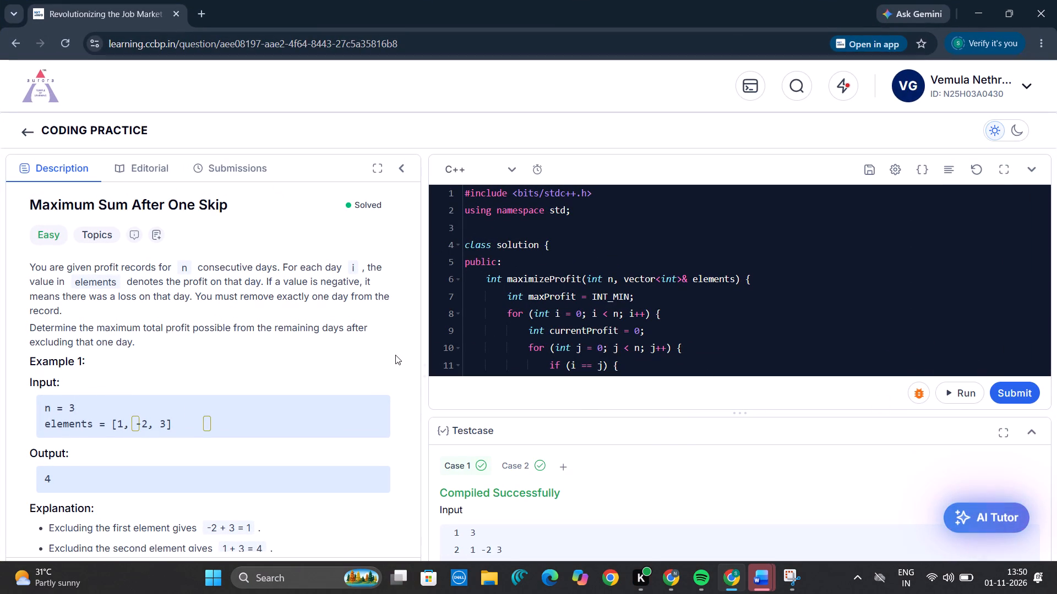
key("Print")
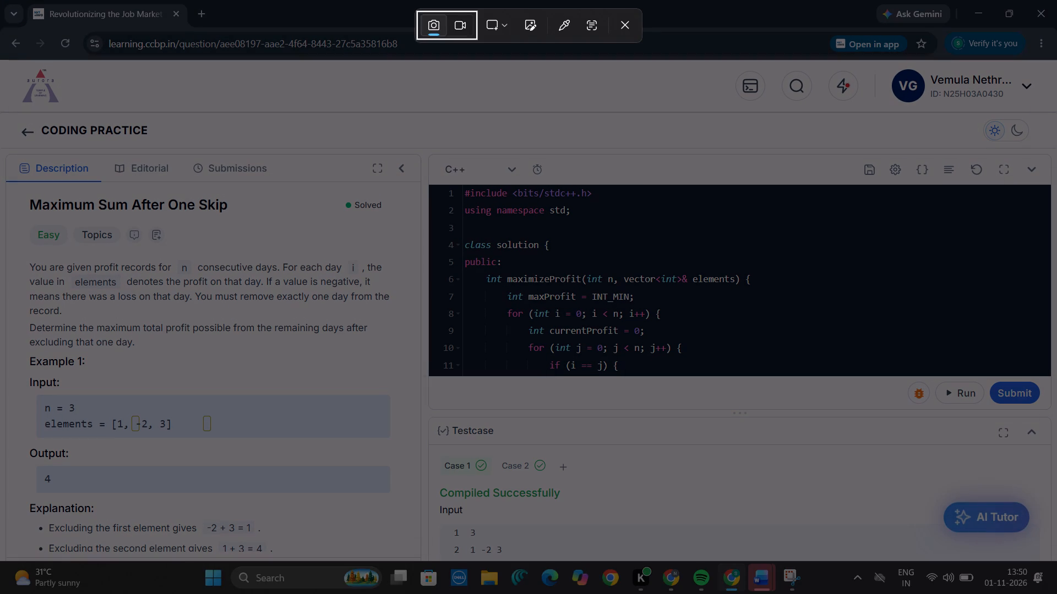
left_click_drag(0, 59, 1056, 592)
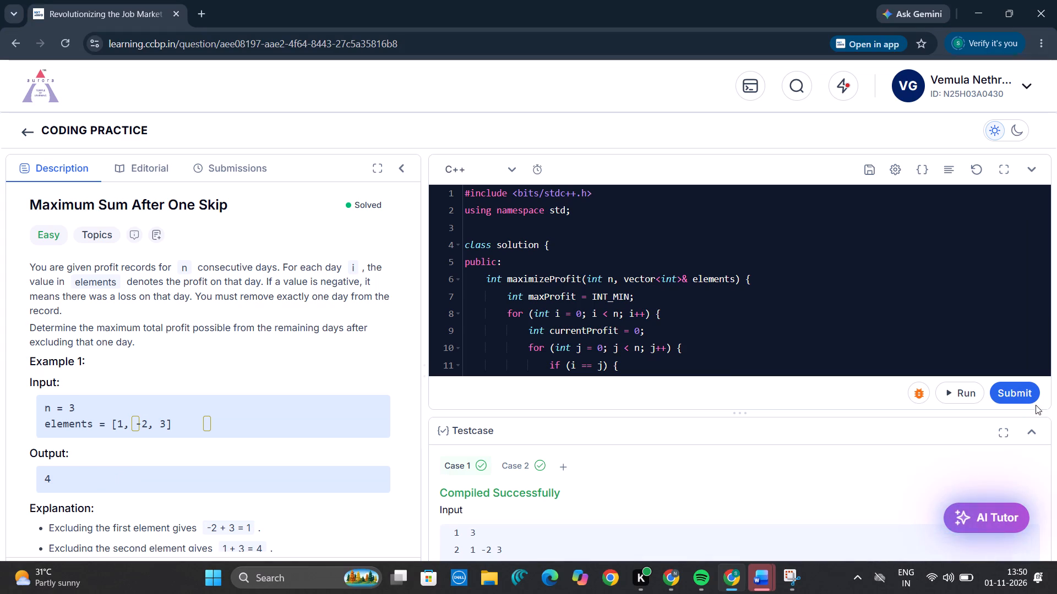
left_click(936, 432)
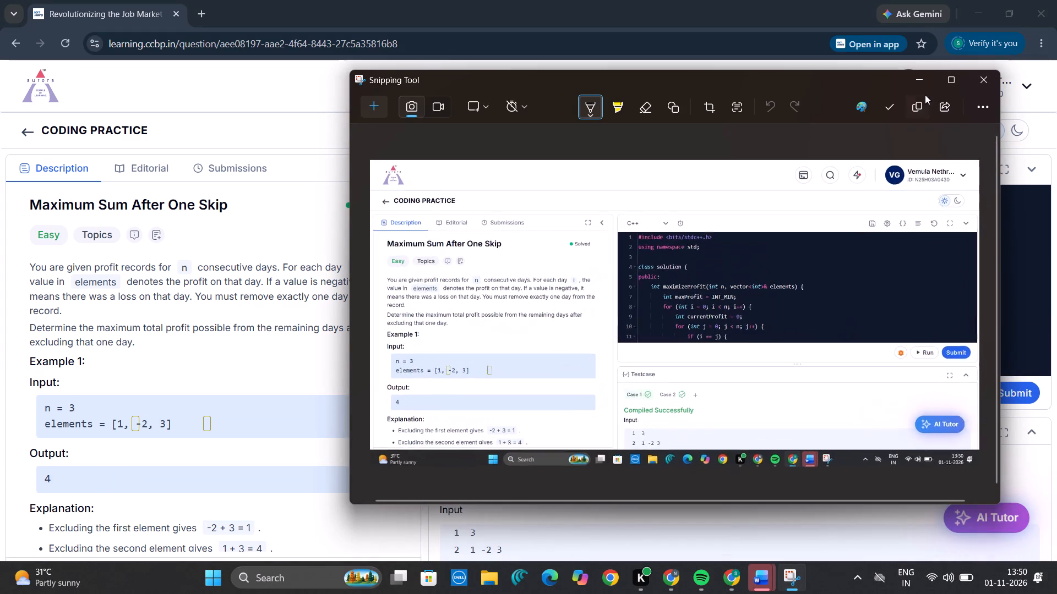
left_click(914, 108)
left_click(914, 82)
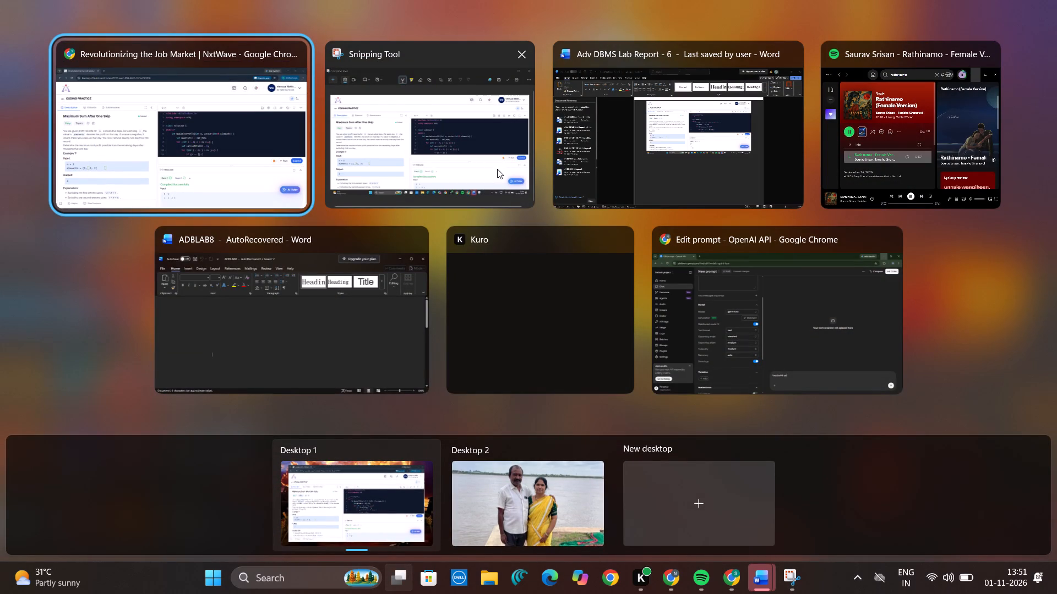
Paste the test results screenshot at the end of Adv DBMS Lab Report - 6 with source formatting and add a new line.
left_click(644, 150)
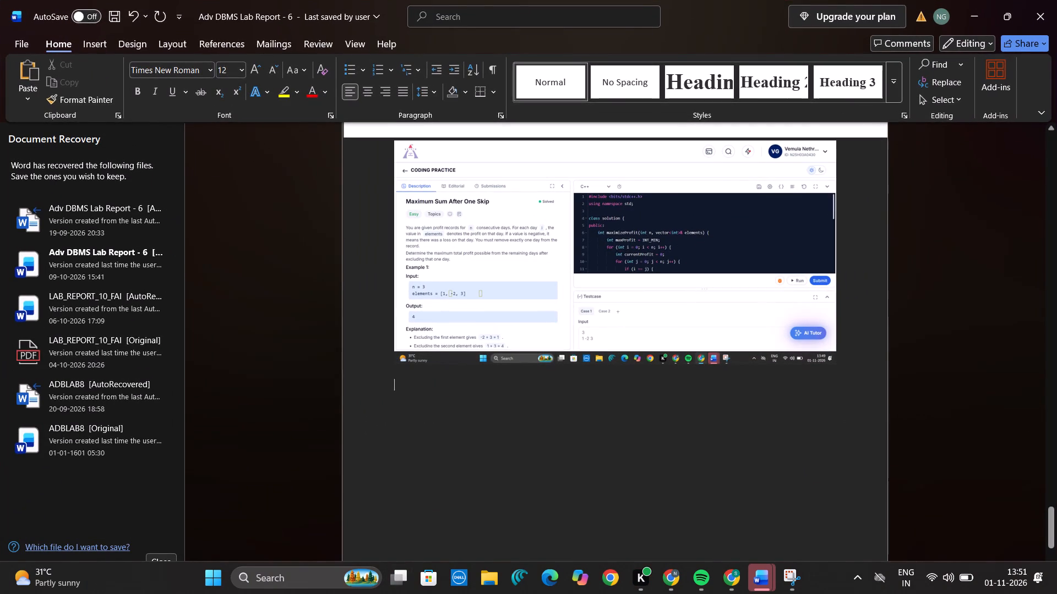
right_click(431, 392)
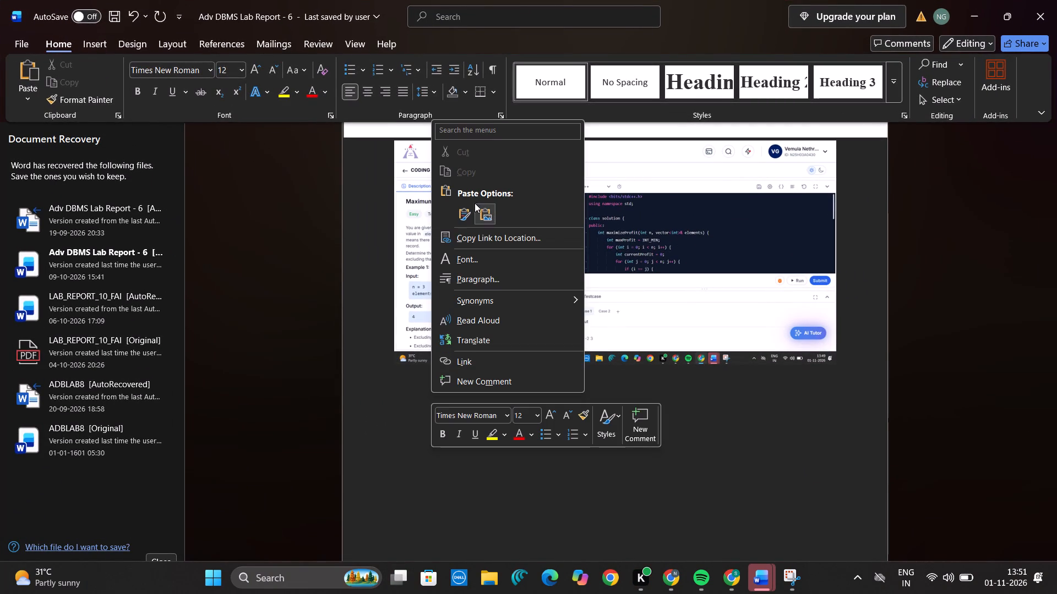
left_click(469, 207)
scroll(522, 305, "down", 2)
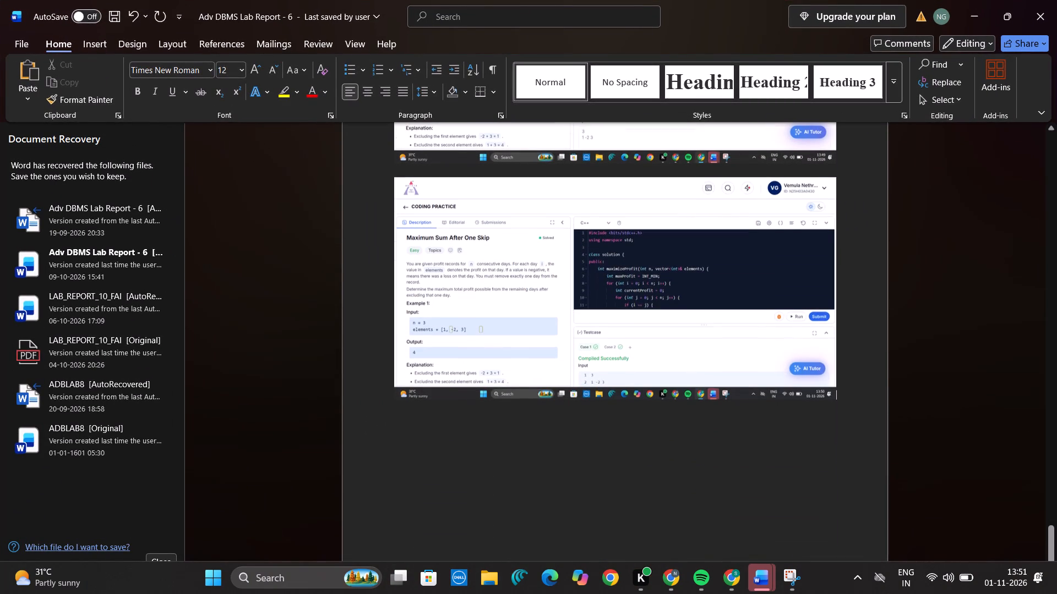
scroll(522, 305, "down", 1)
key("Return")
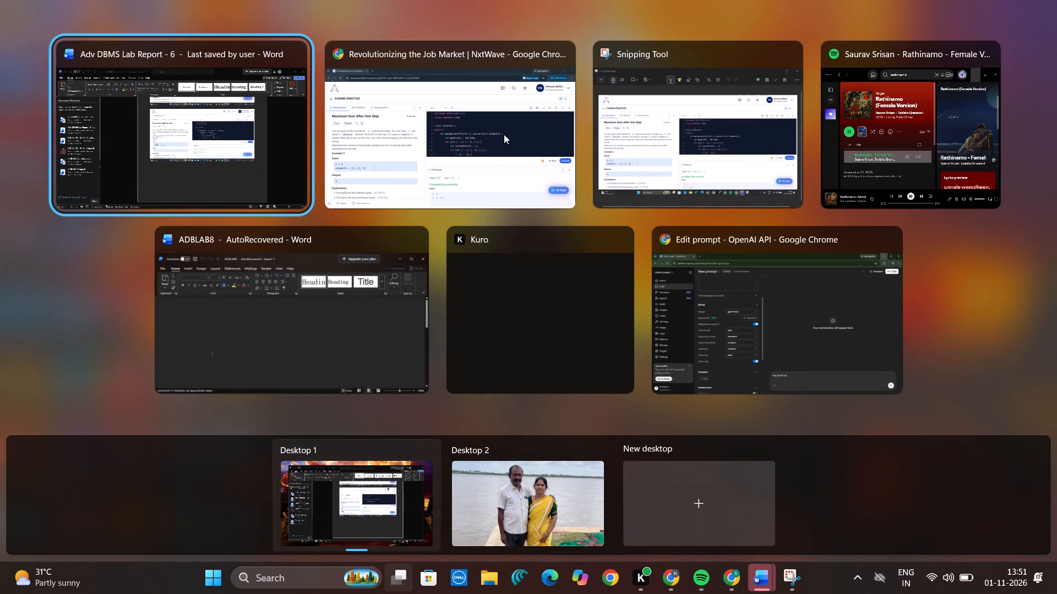
Return to the learning portal and copy a page screenshot showing Your Output and Expected for Maximum Sum After One Skip.
left_click(504, 134)
scroll(582, 470, "down", 5)
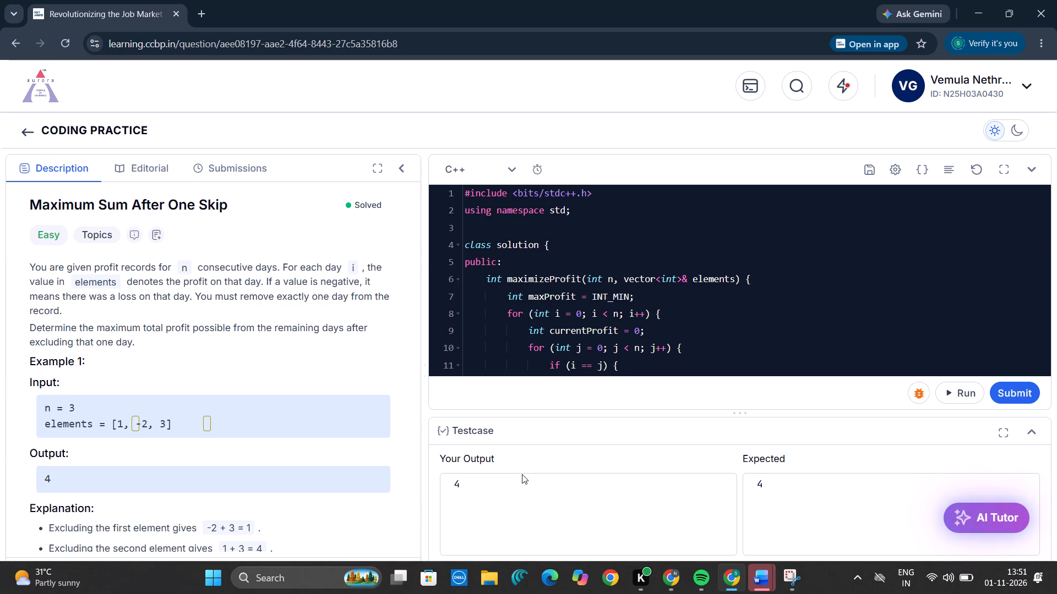
key("Print")
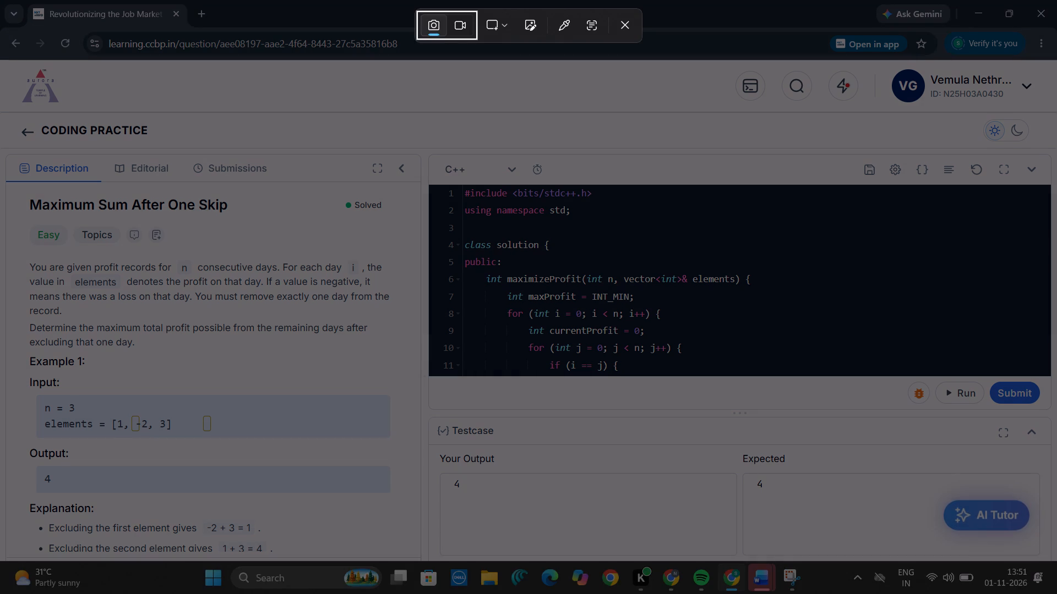
left_click_drag(0, 59, 1056, 593)
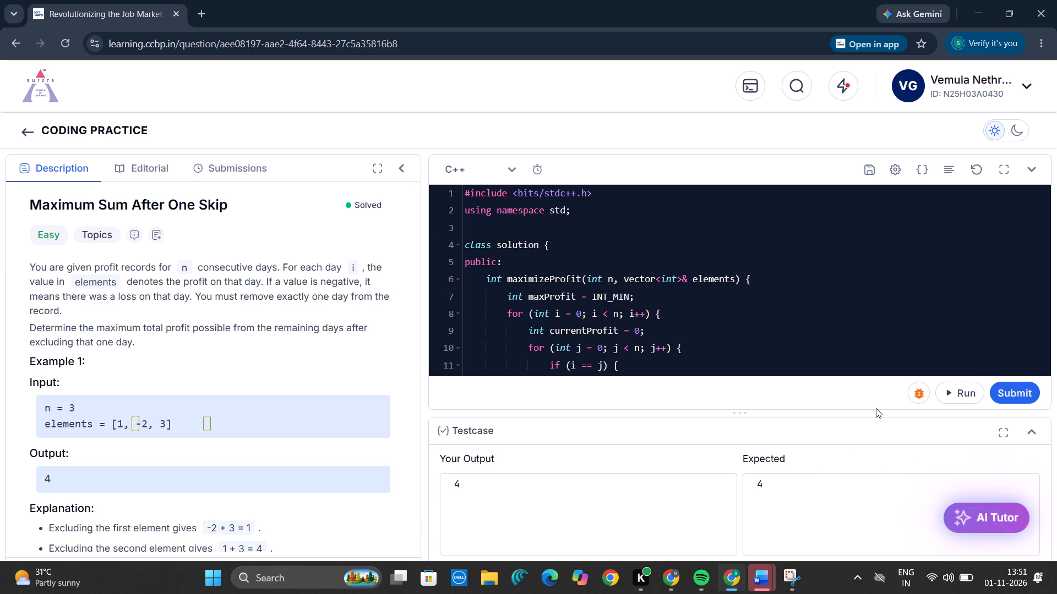
left_click(935, 395)
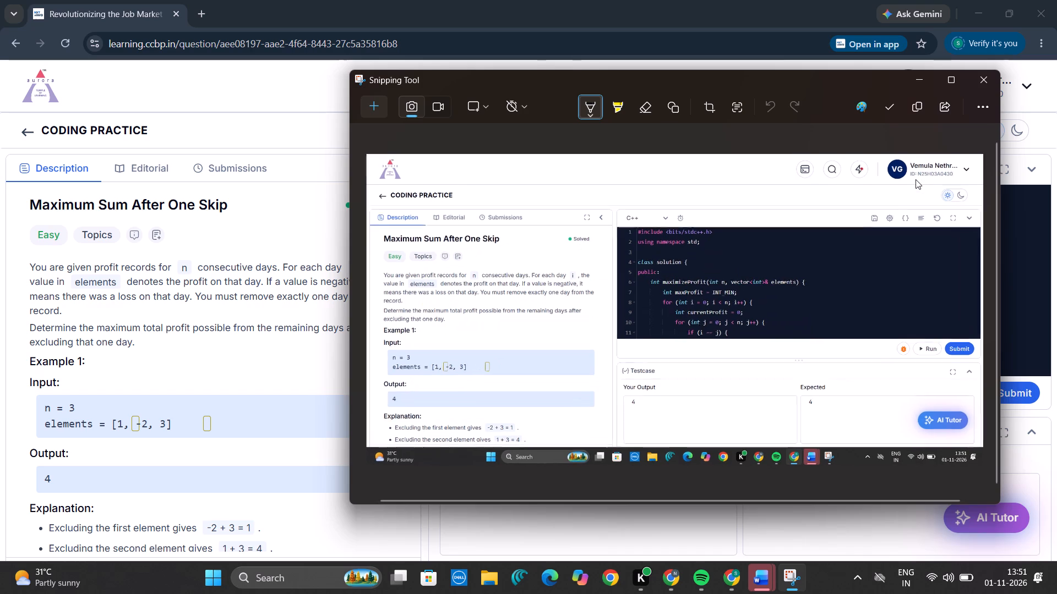
left_click(912, 108)
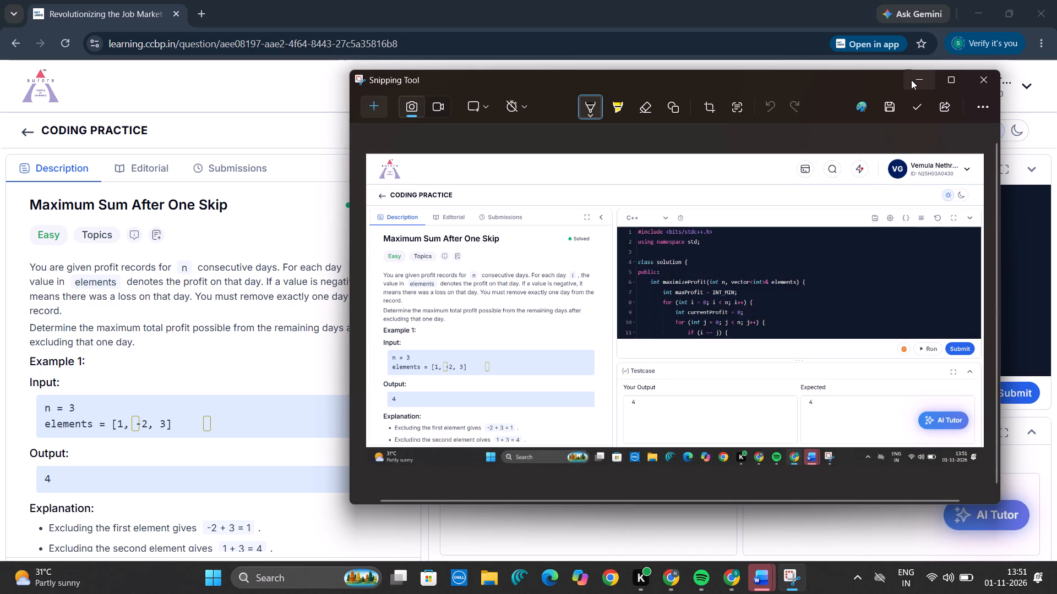
left_click(911, 80)
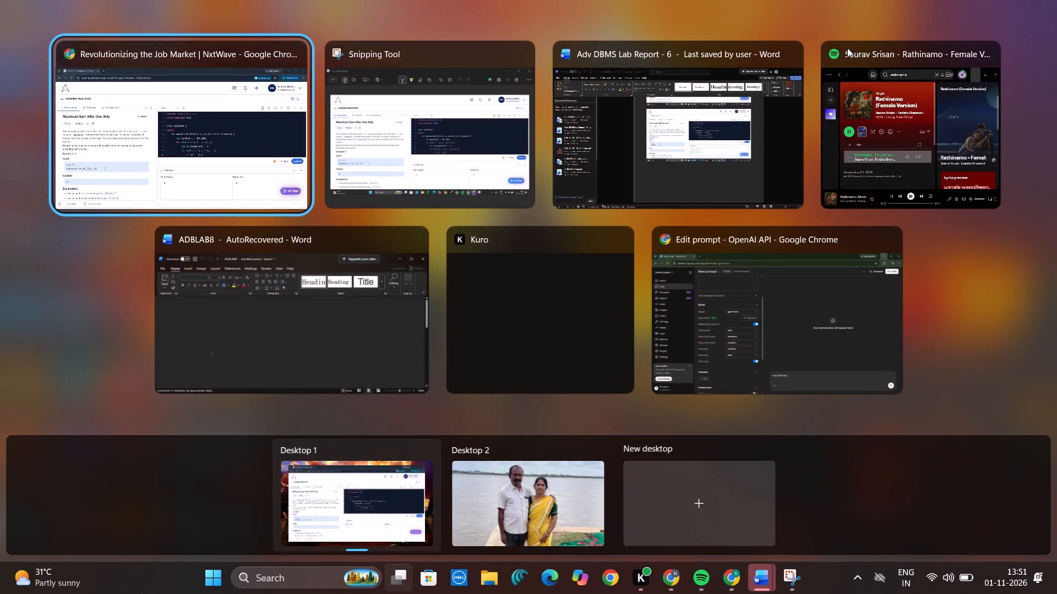
Paste the output comparison screenshot at the end of Adv DBMS Lab Report - 6 with source formatting and add a new line.
left_click(680, 127)
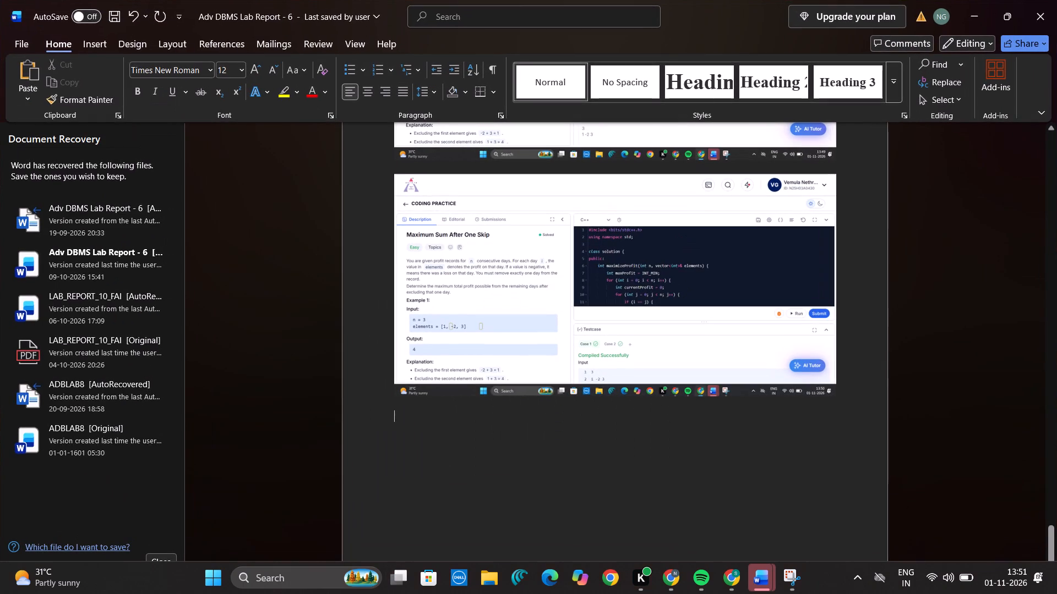
left_click(406, 420)
right_click(406, 420)
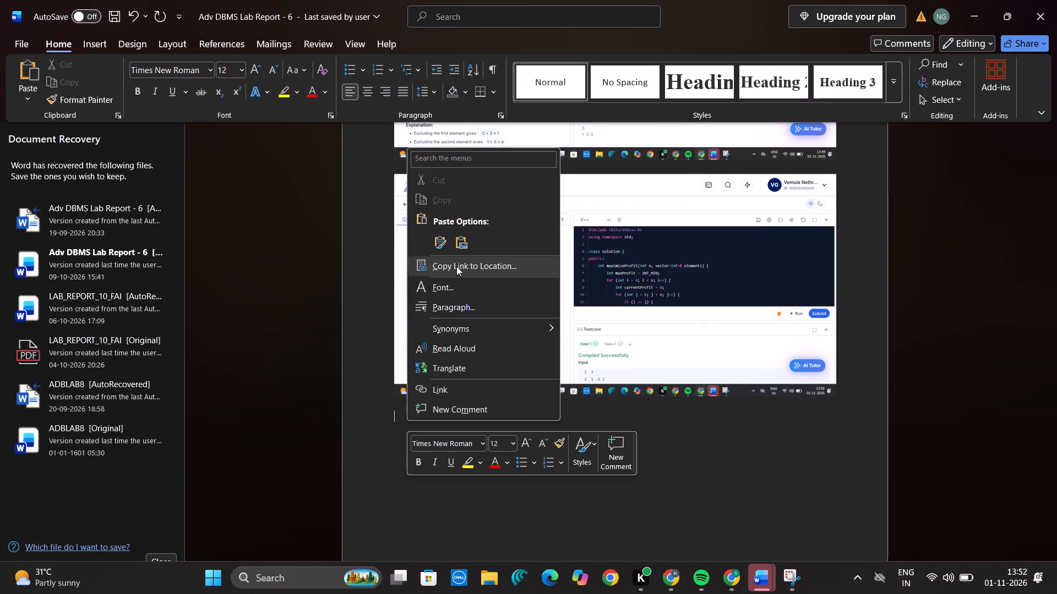
left_click(444, 248)
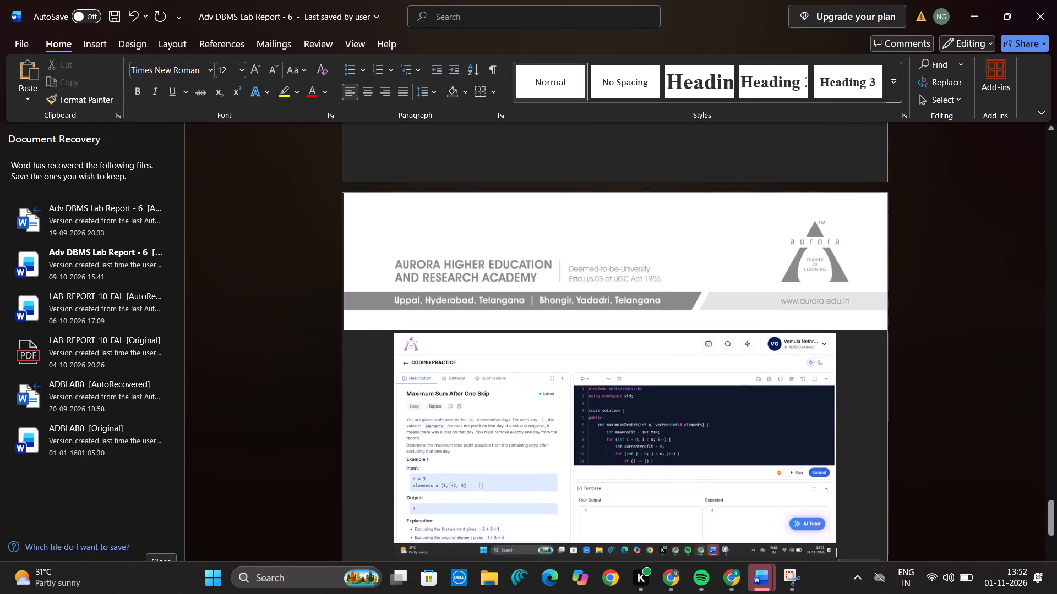
scroll(689, 456, "down", 2)
key("Return")
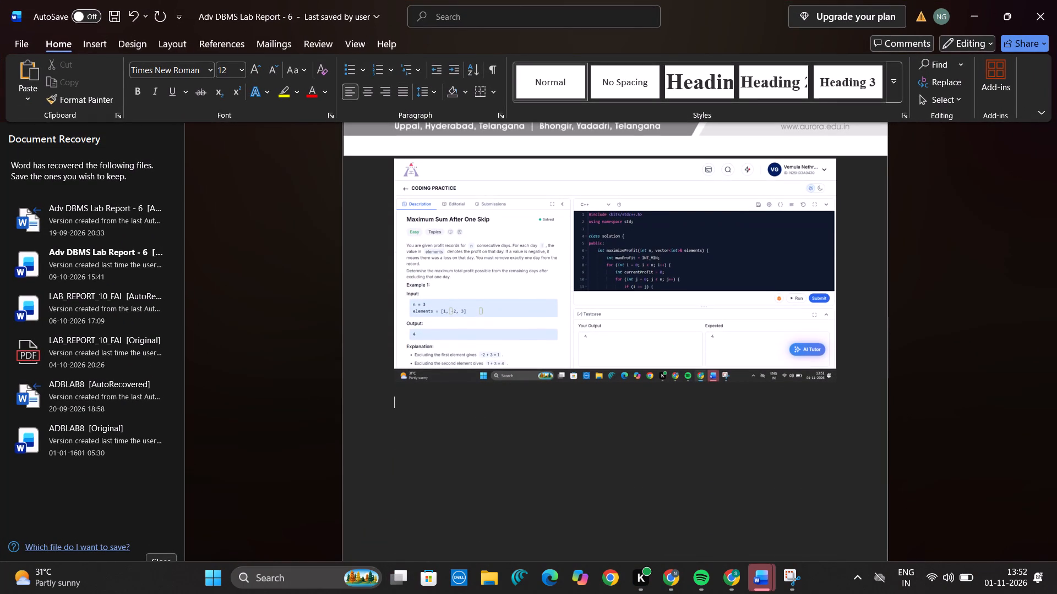
scroll(804, 312, "down", 1)
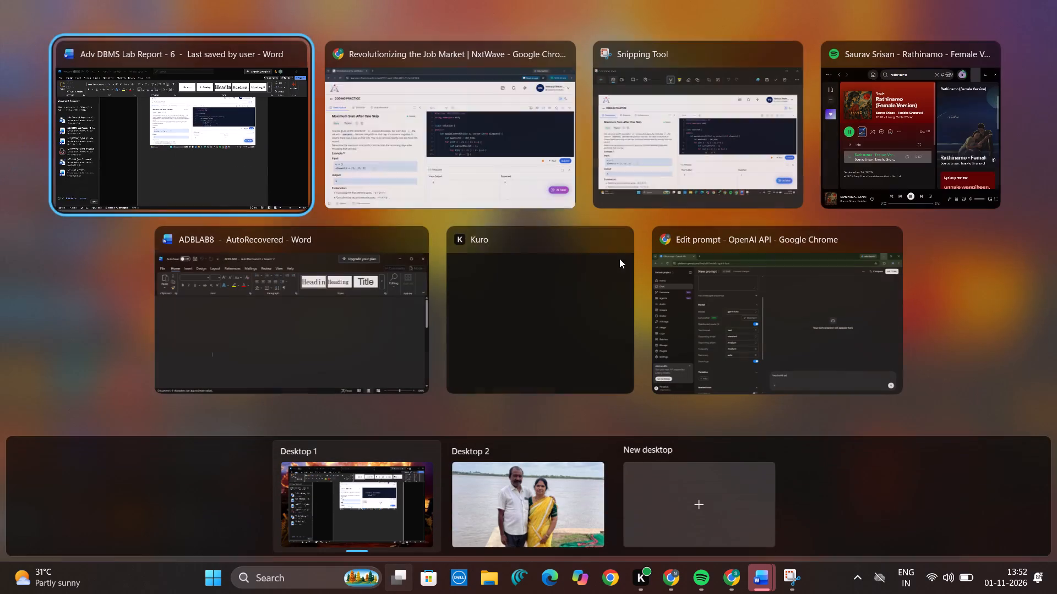
Return to the learning portal's Coding Practice list and open the Largest Subarray With Zero Sum problem.
left_click(547, 145)
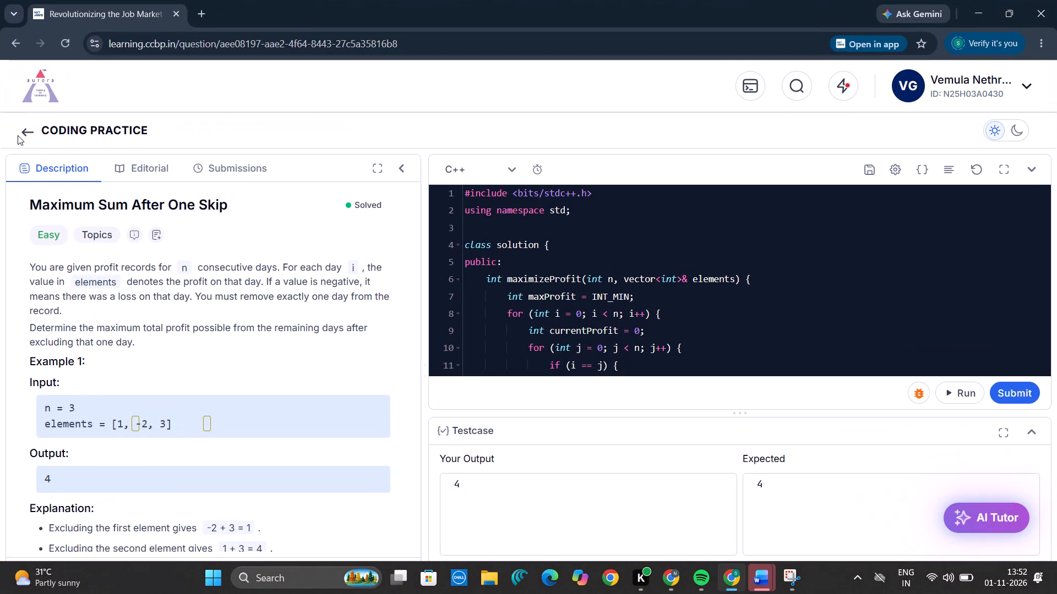
left_click(32, 131)
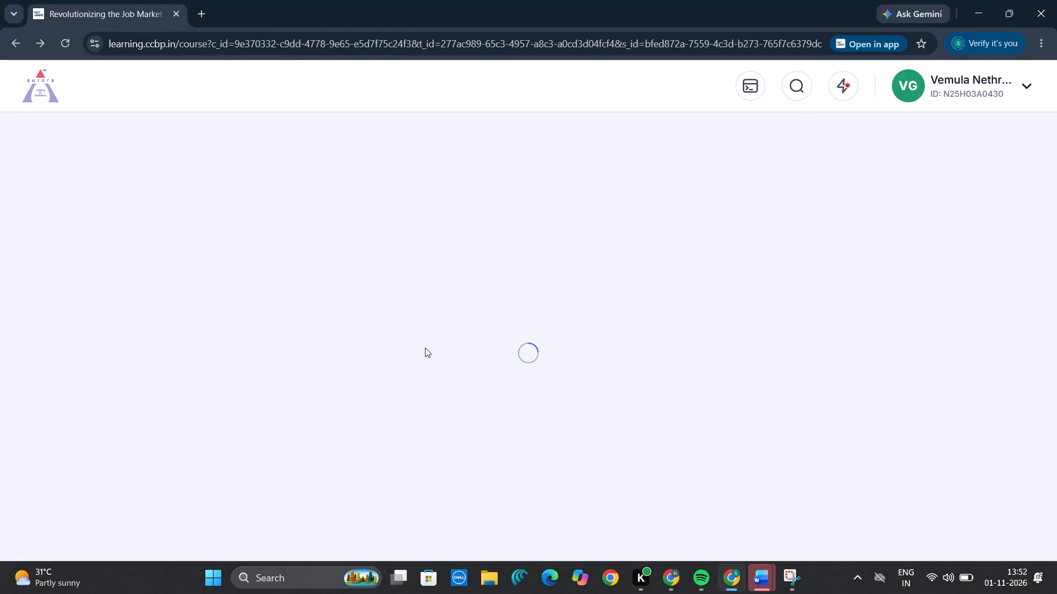
scroll(434, 471, "down", 3)
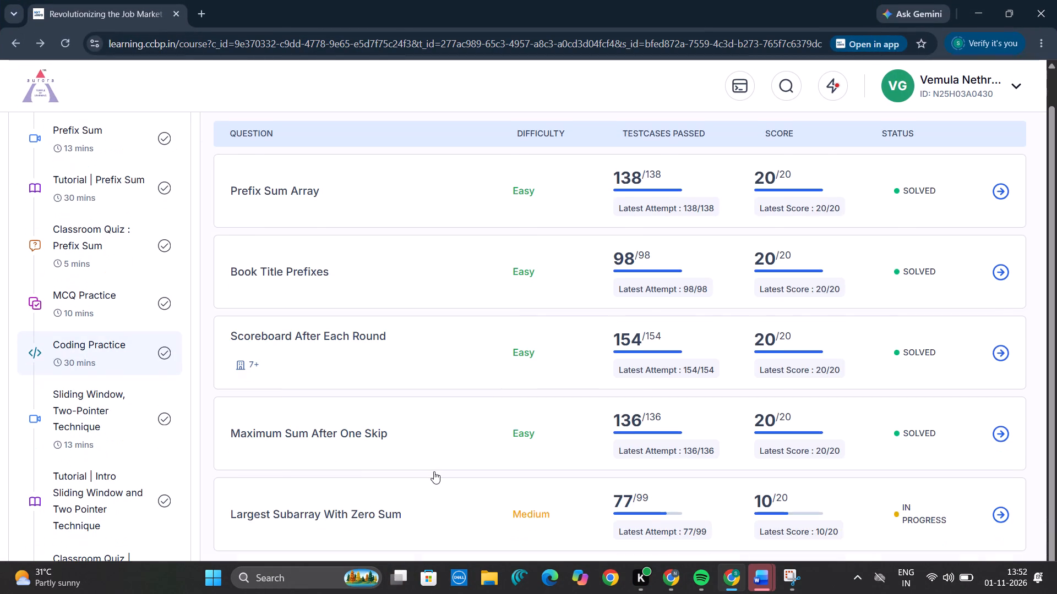
left_click(419, 508)
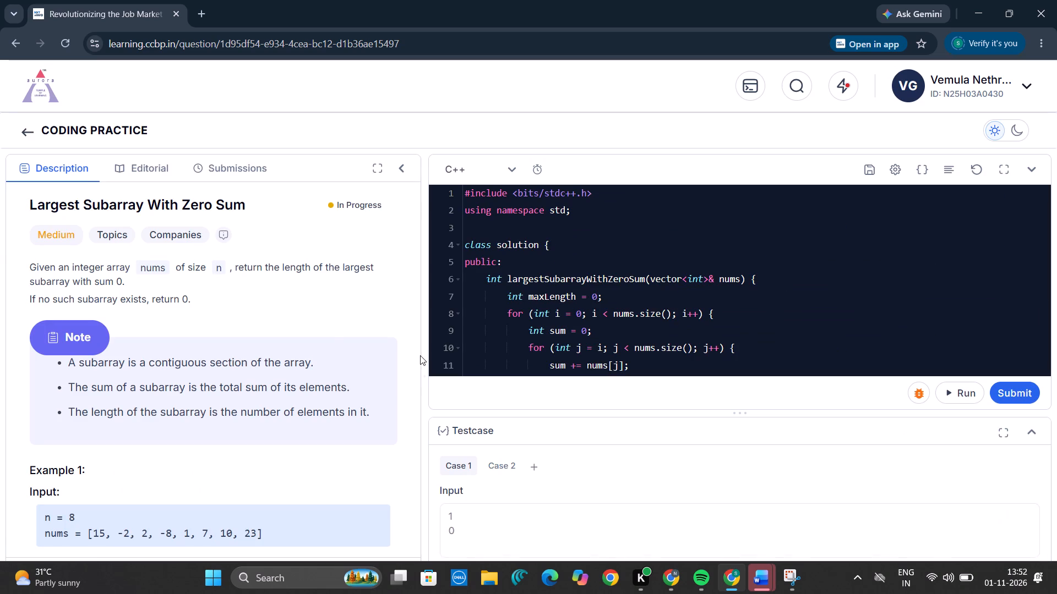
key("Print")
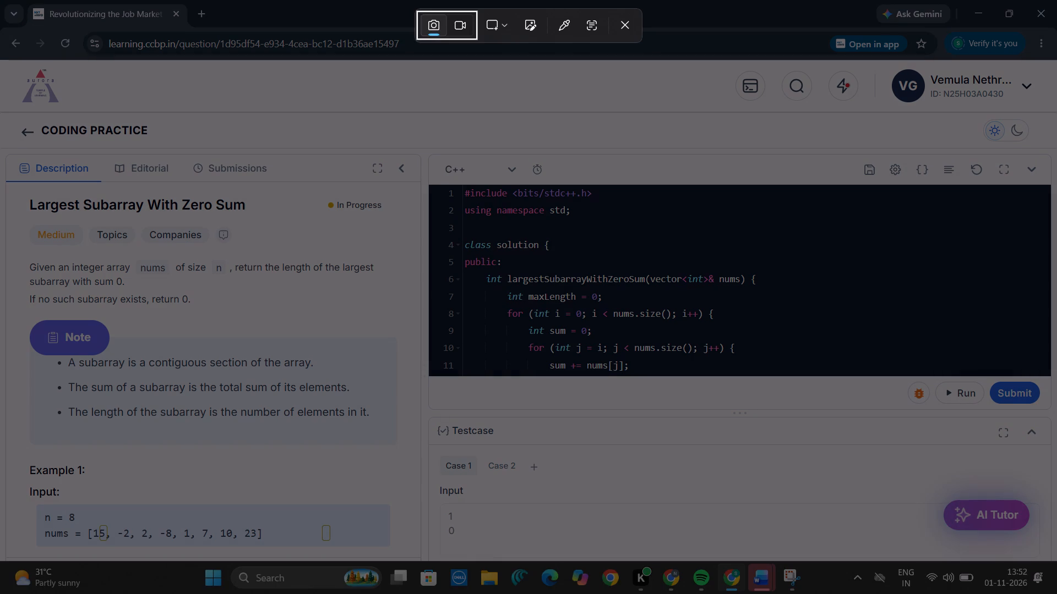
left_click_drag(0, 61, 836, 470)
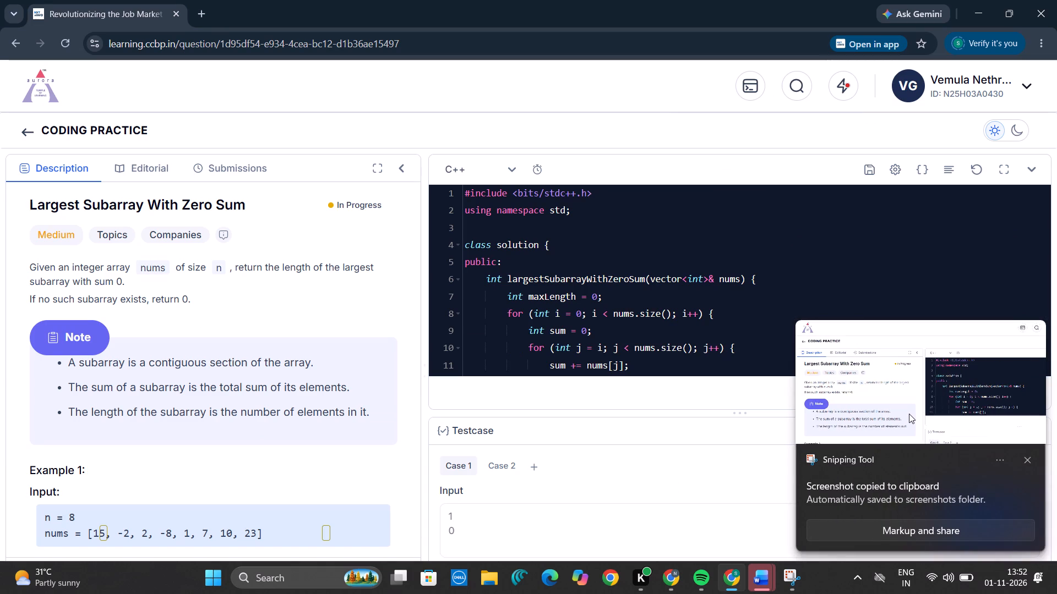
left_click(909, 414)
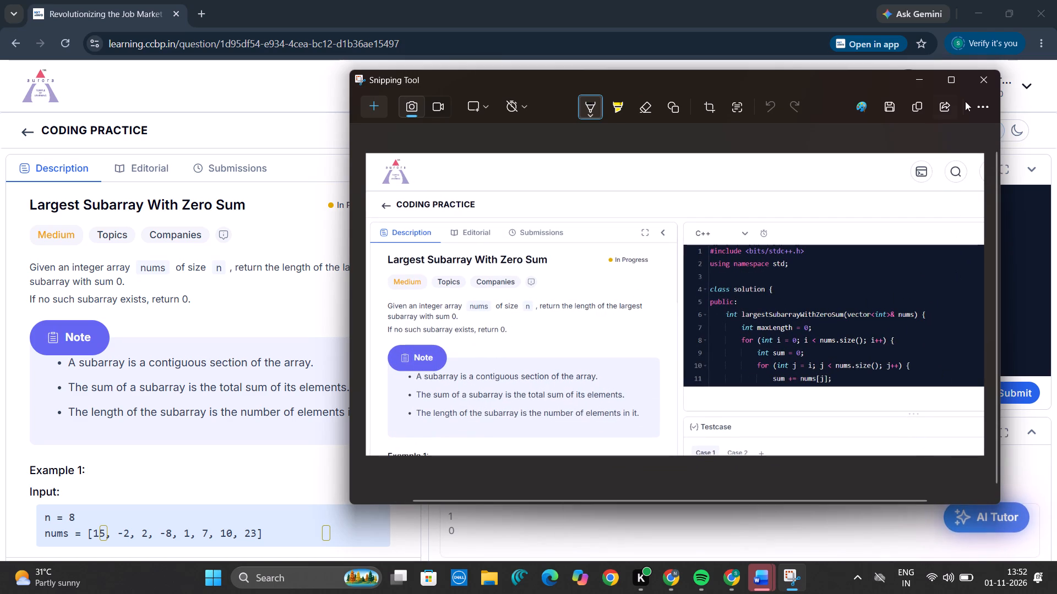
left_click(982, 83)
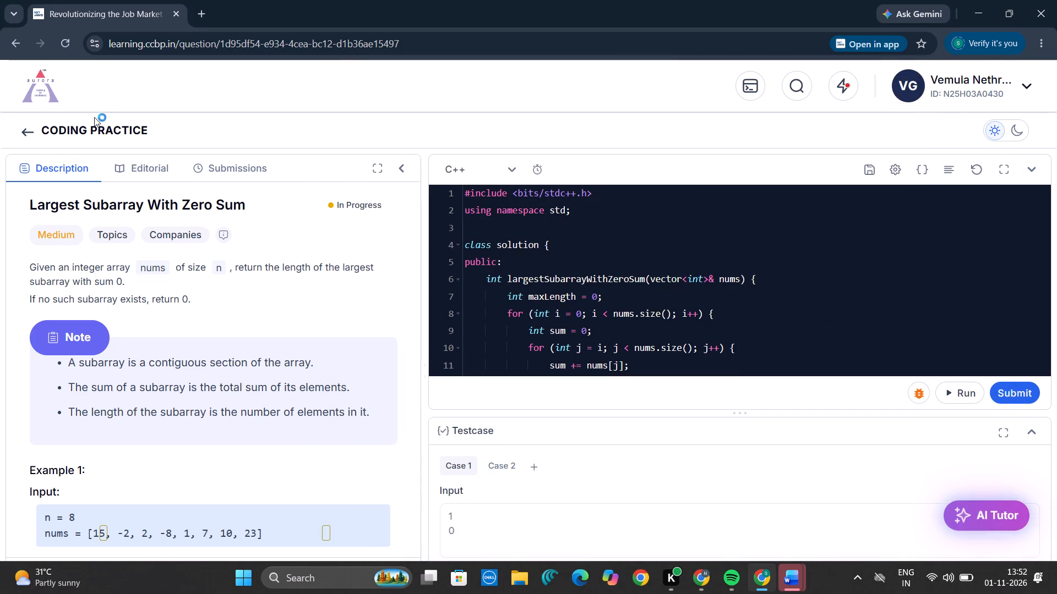
Capture the Largest Subarray With Zero Sum problem page showing its description and code, and copy the screenshot.
left_click_drag(2, 62, 900, 571)
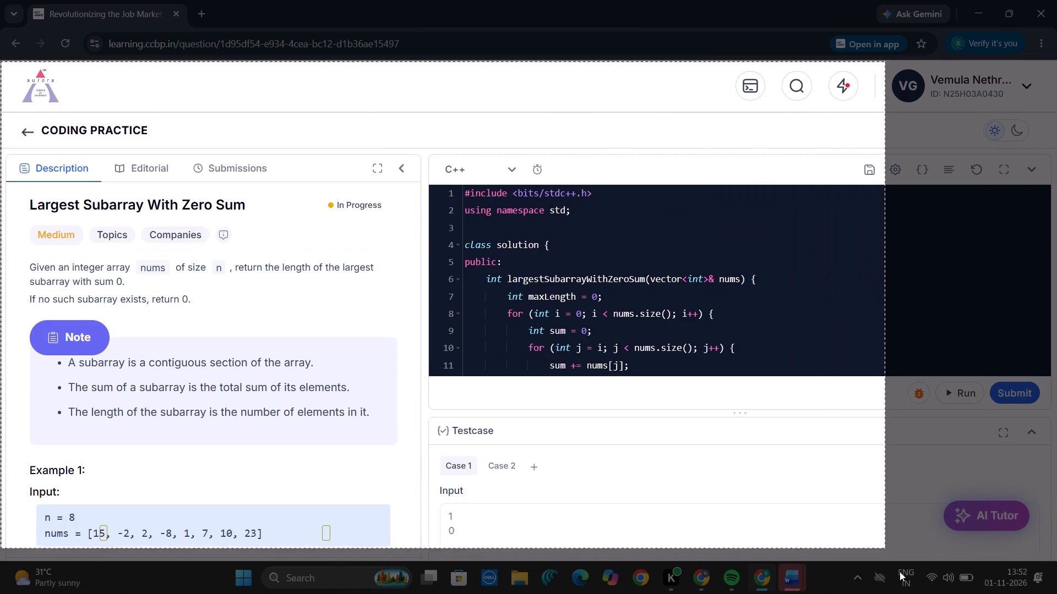
left_click_drag(900, 571, 1056, 593)
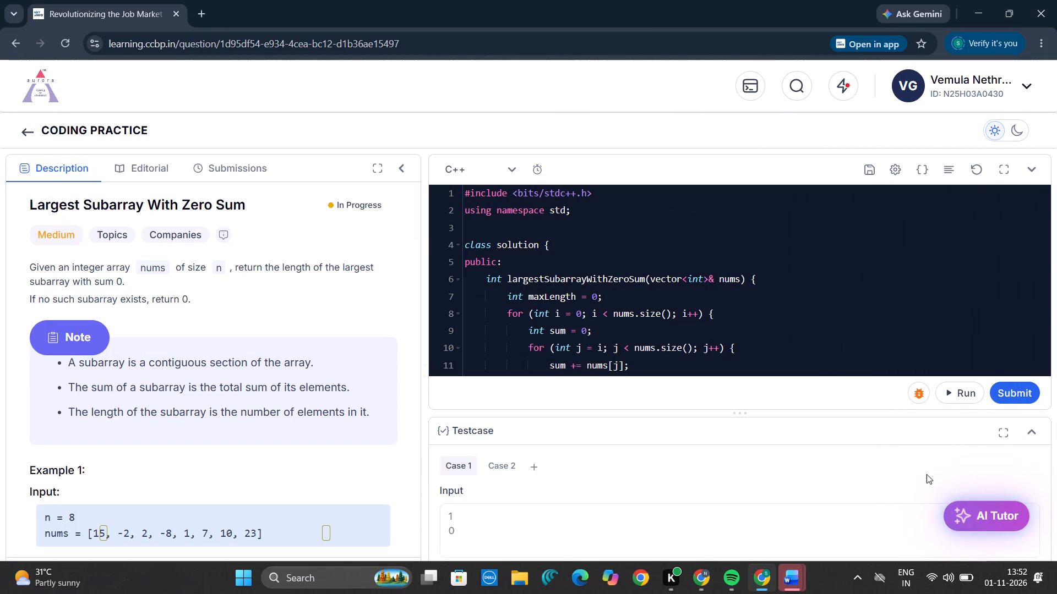
left_click(934, 412)
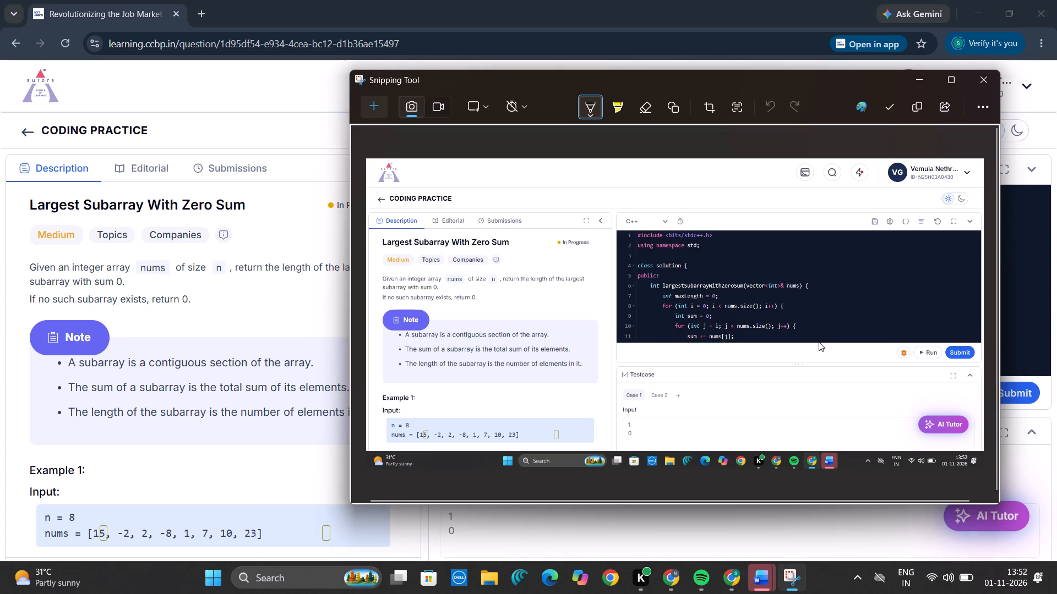
left_click(909, 112)
left_click(925, 85)
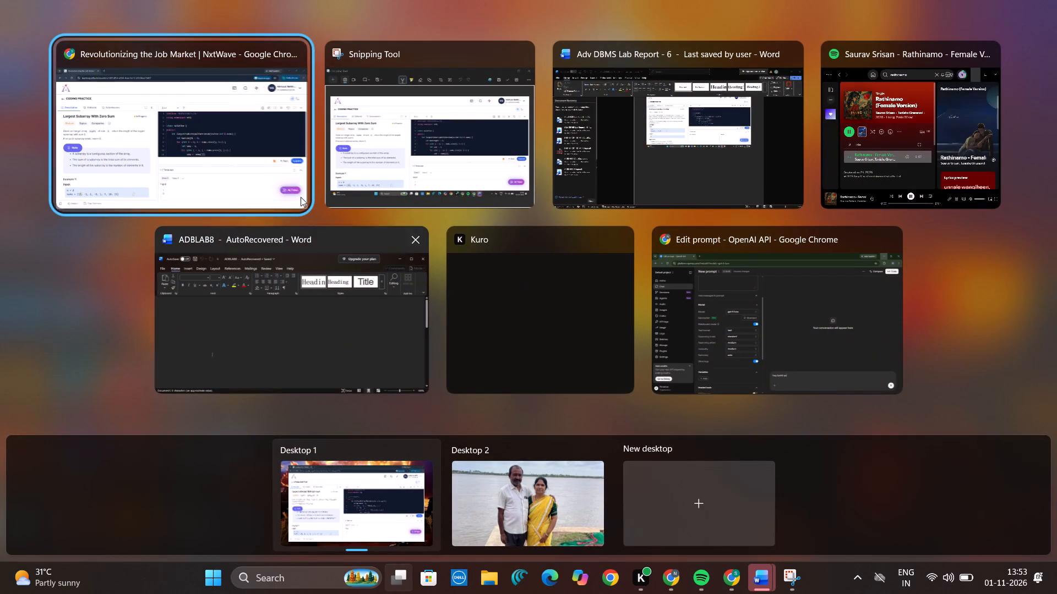
Switch to Adv DBMS Lab Report - 6 in Word, paste the problem screenshot at the end with source formatting, and add a new line.
left_click(685, 142)
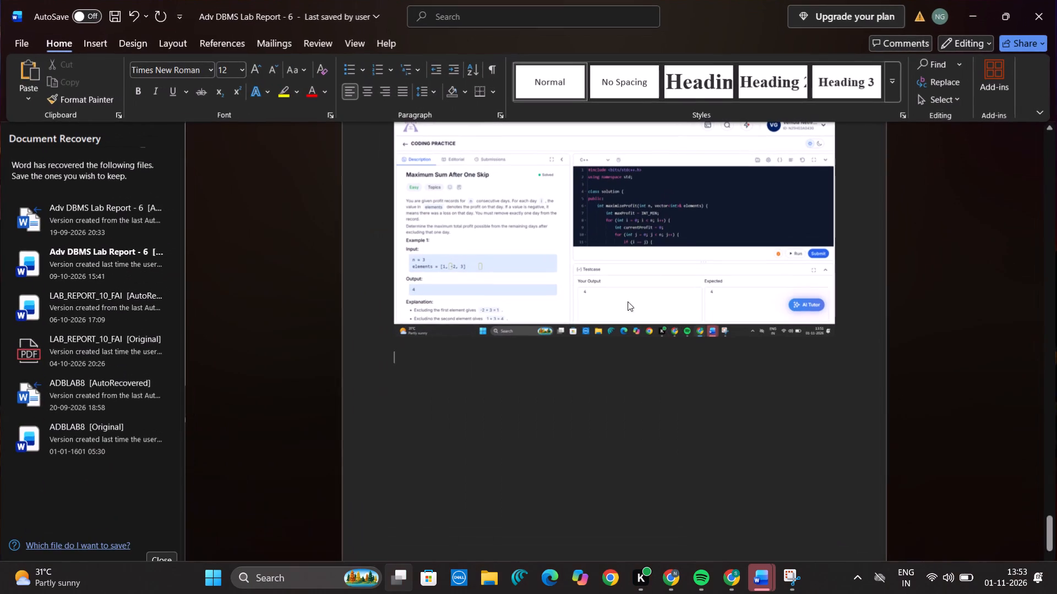
right_click(412, 362)
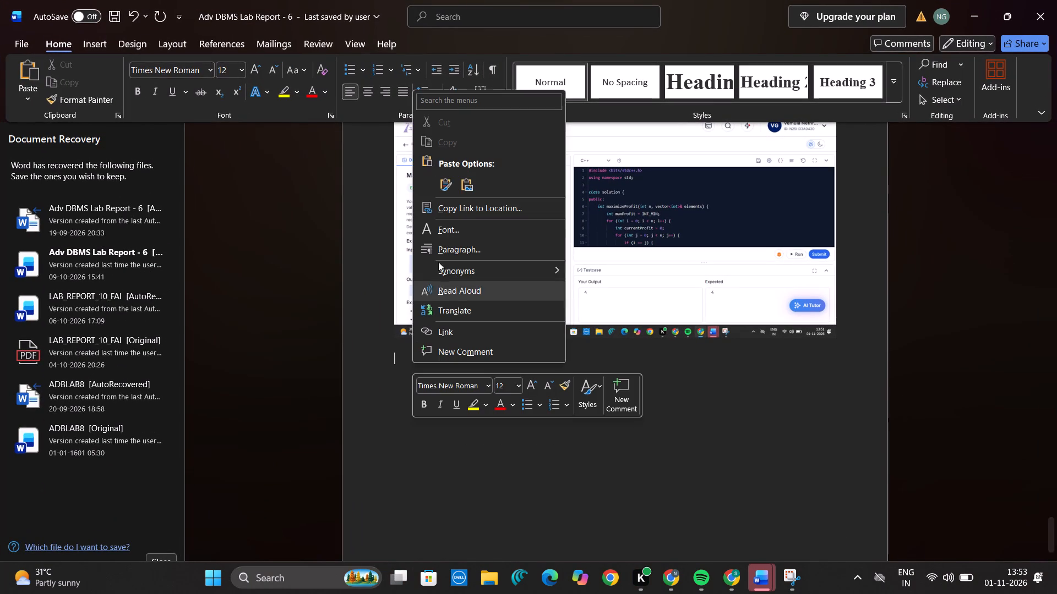
left_click(447, 189)
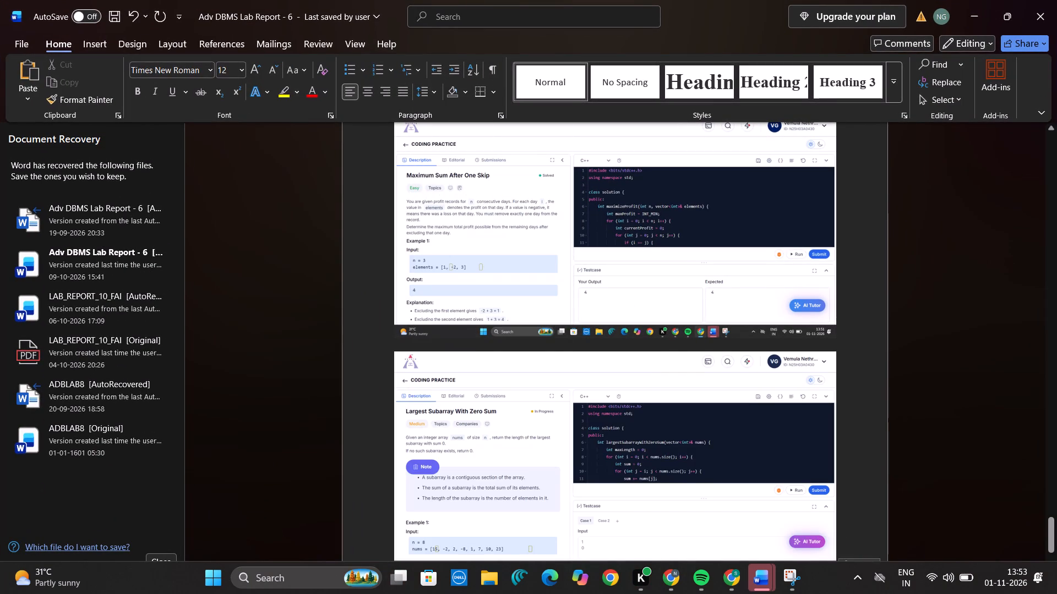
scroll(506, 423, "down", 2)
key("Return")
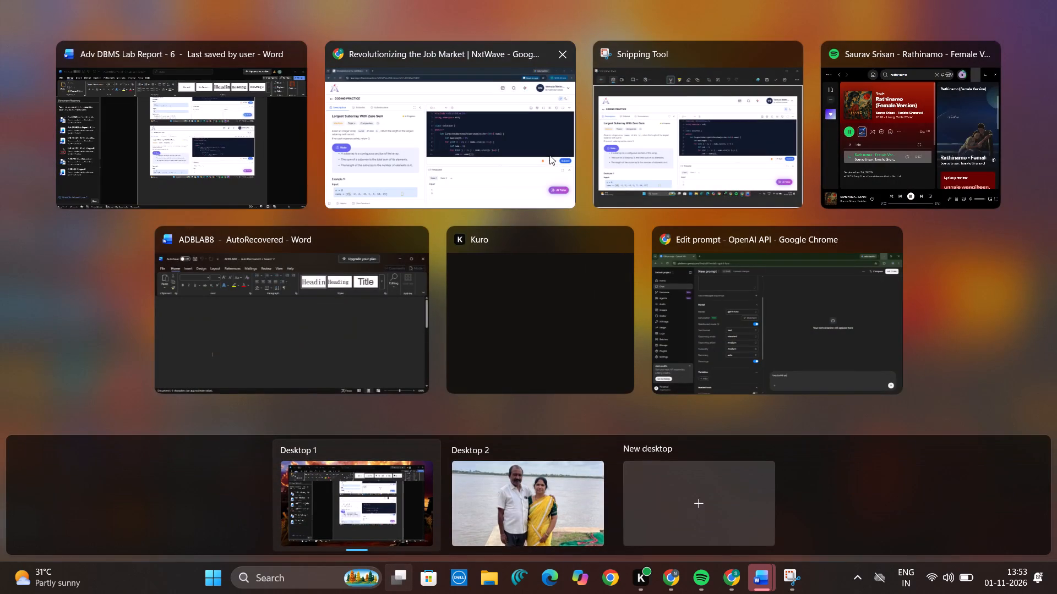
Return to the learning portal in Chrome and run the Largest Subarray With Zero Sum code against its test cases.
left_click(483, 135)
scroll(548, 566, "down", 2)
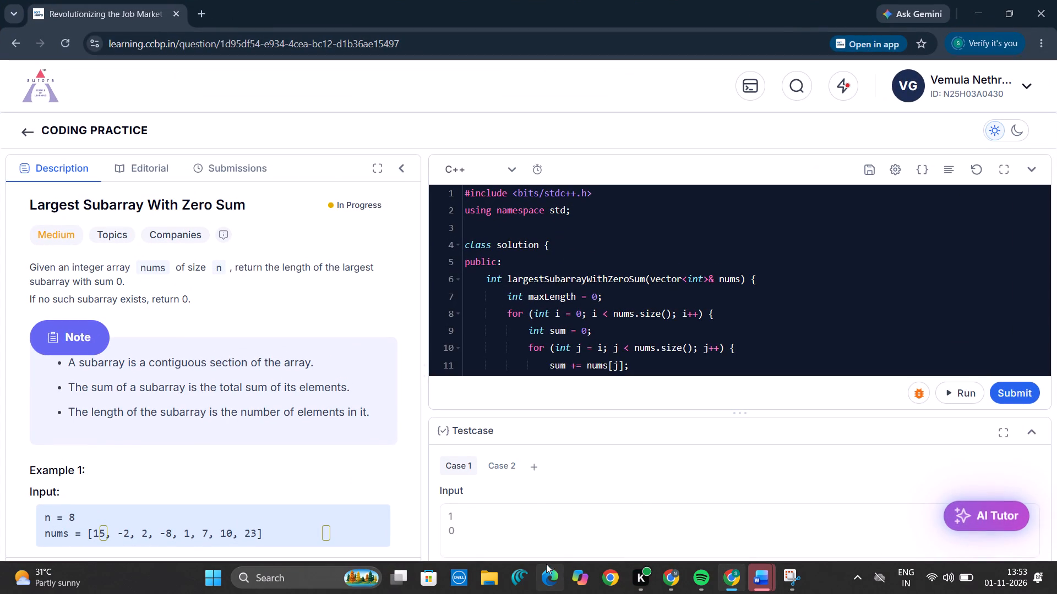
scroll(494, 499, "down", 2)
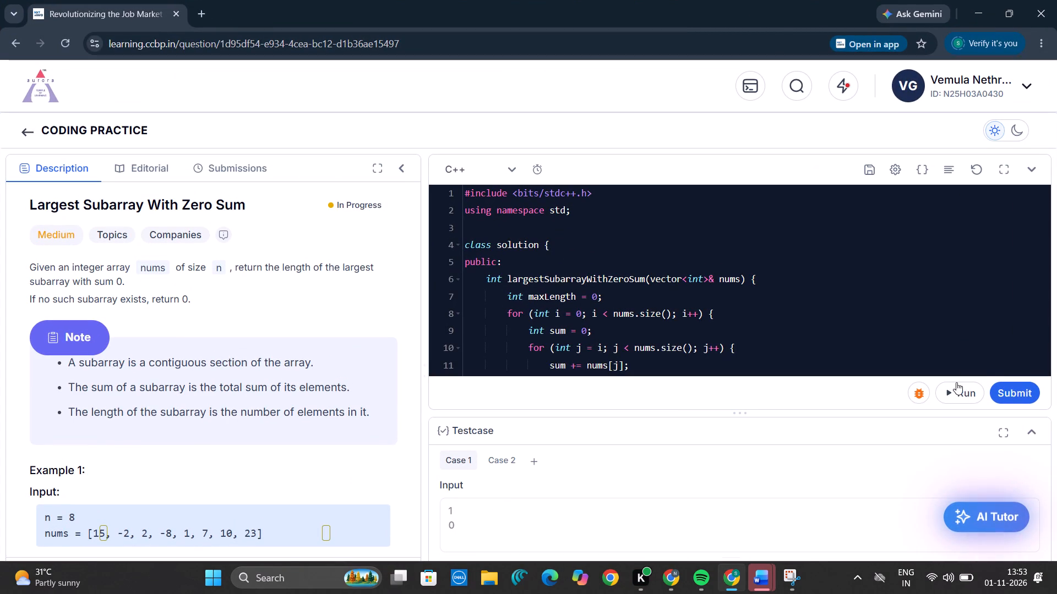
left_click(956, 382)
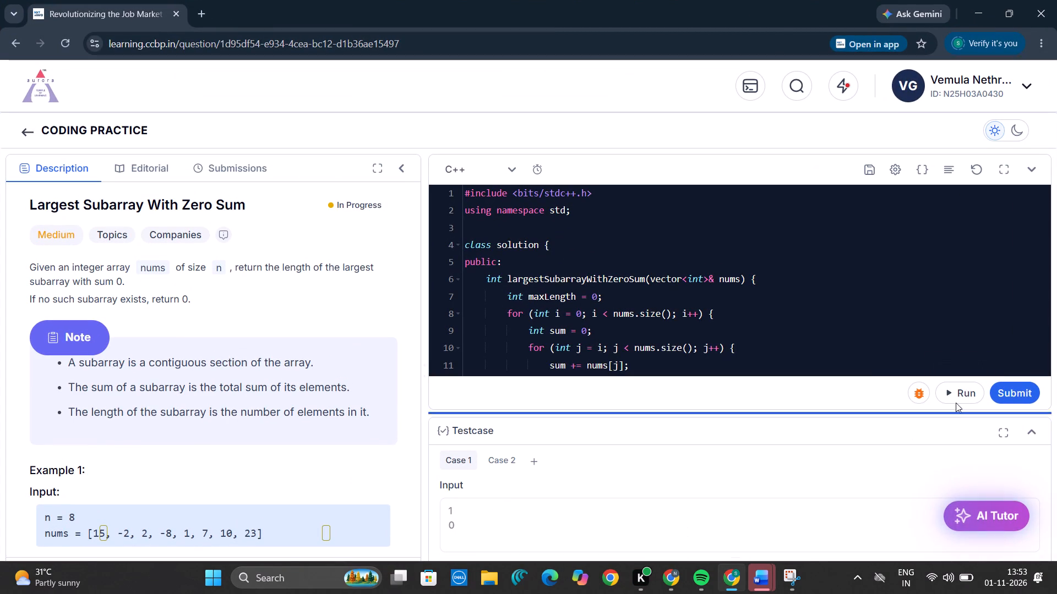
left_click(957, 398)
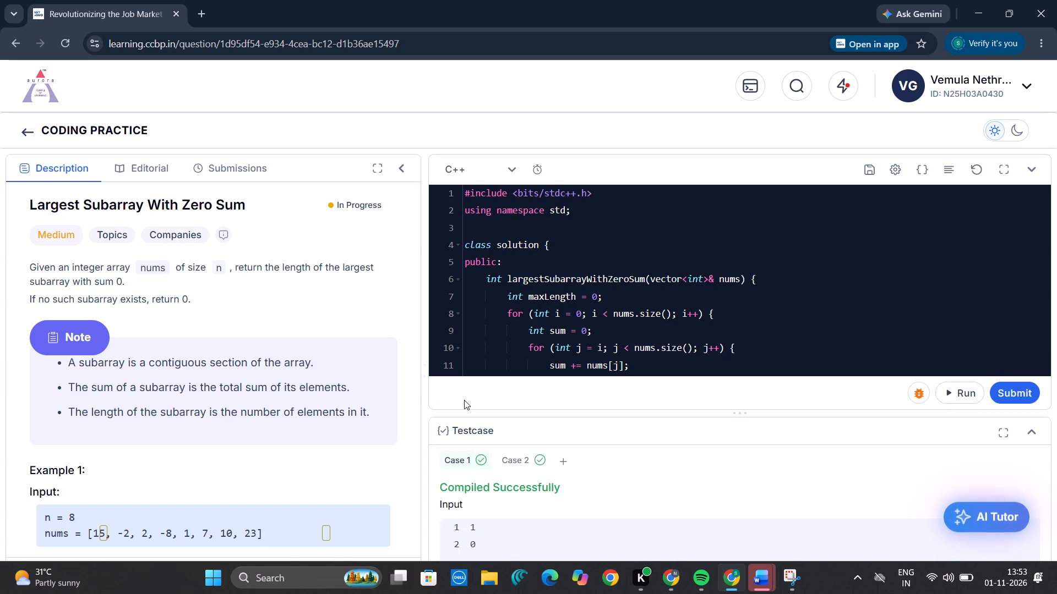
Capture the Largest Subarray With Zero Sum page with its test case results and copy the screenshot.
key("Print")
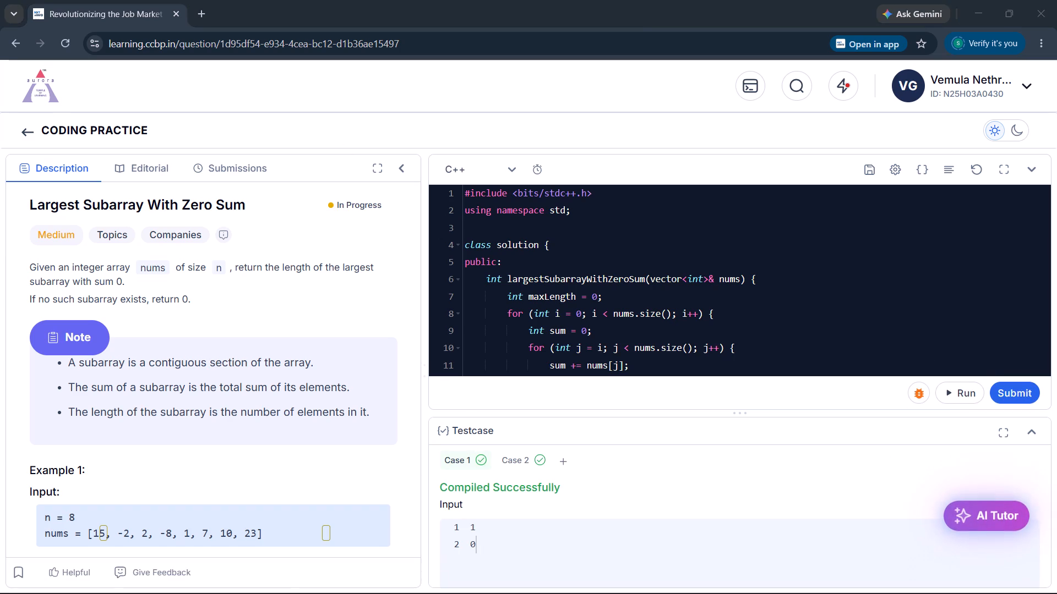
left_click_drag(0, 59, 1056, 593)
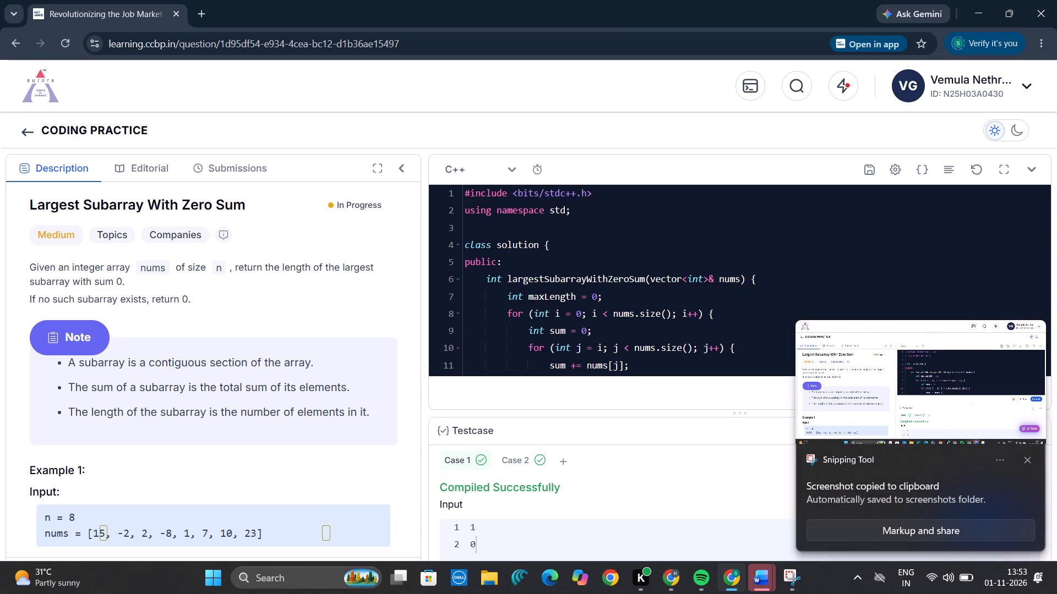
left_click(877, 421)
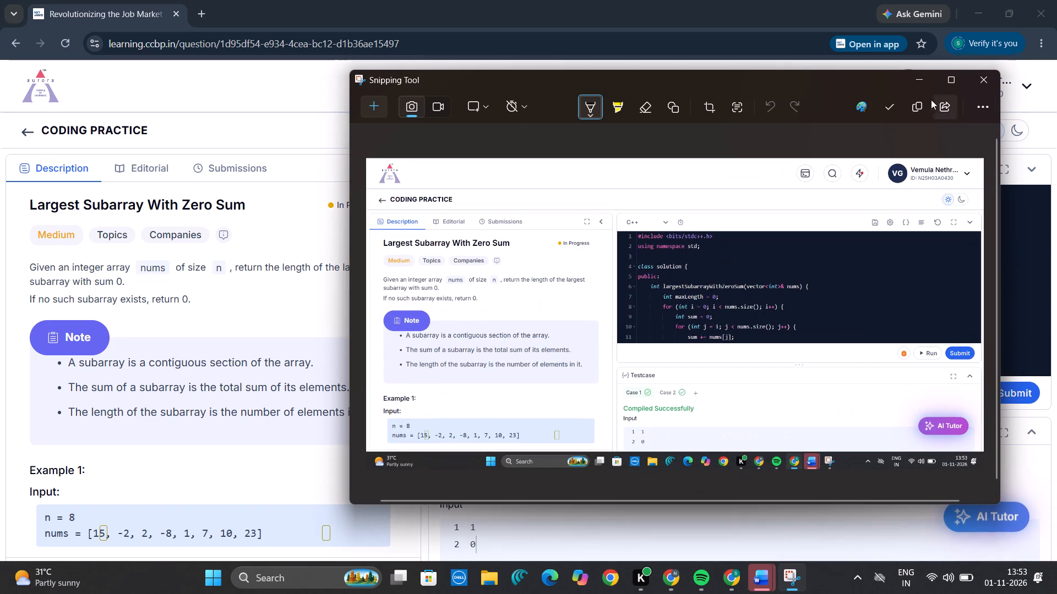
left_click(919, 103)
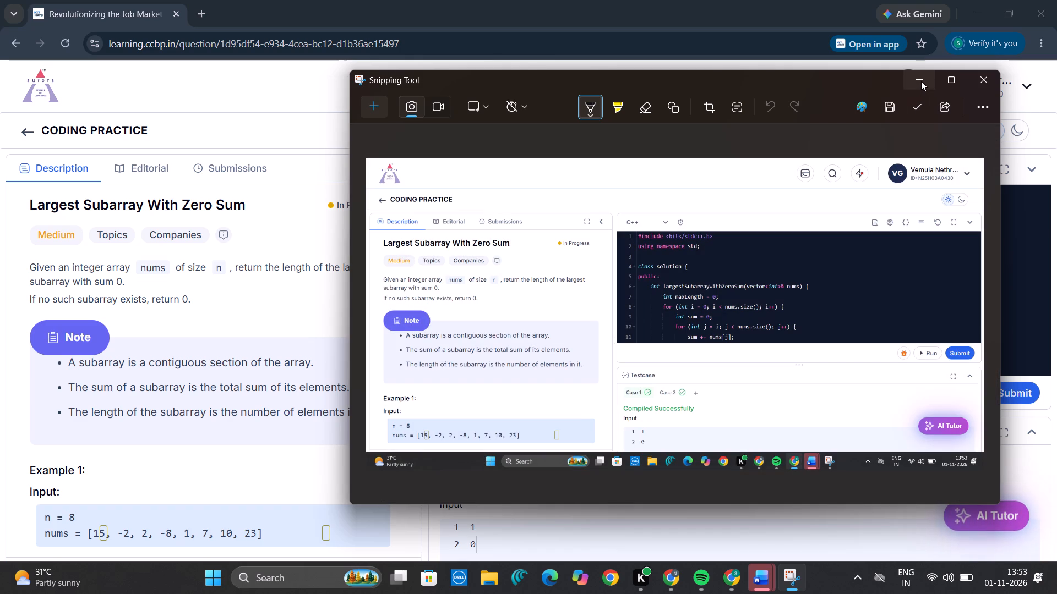
left_click(922, 80)
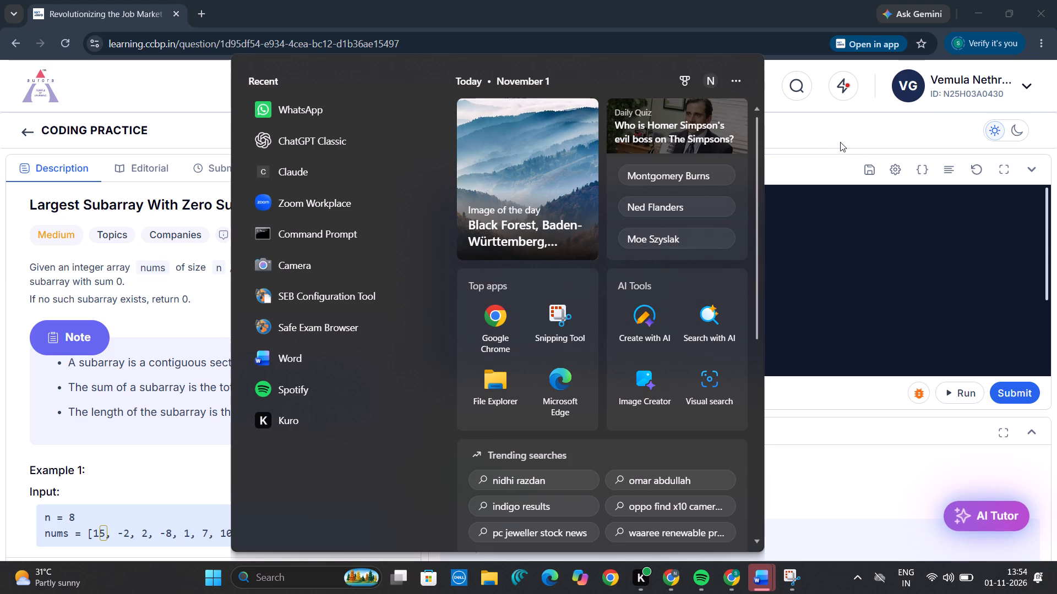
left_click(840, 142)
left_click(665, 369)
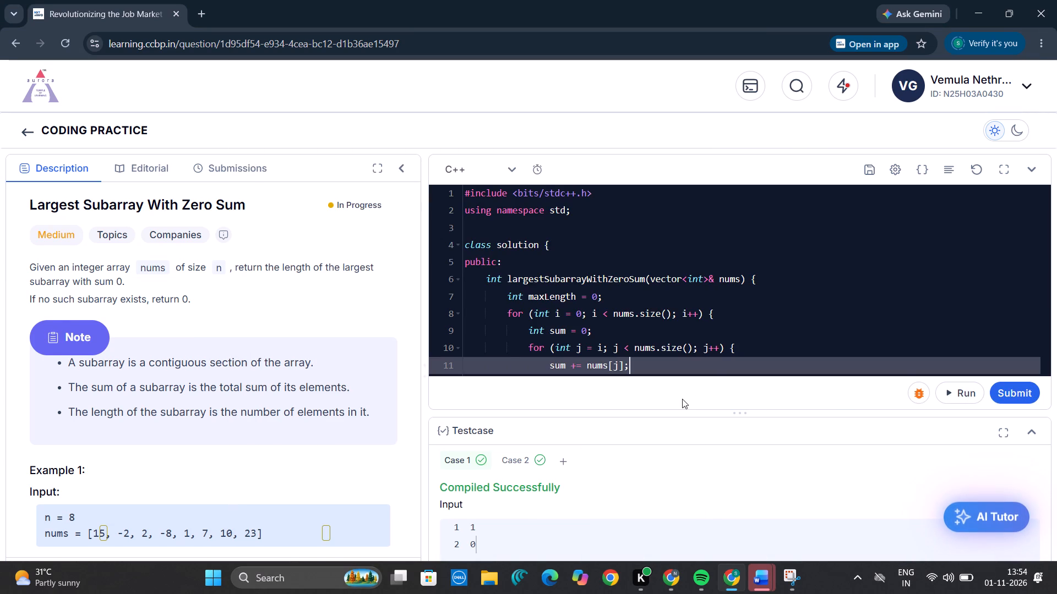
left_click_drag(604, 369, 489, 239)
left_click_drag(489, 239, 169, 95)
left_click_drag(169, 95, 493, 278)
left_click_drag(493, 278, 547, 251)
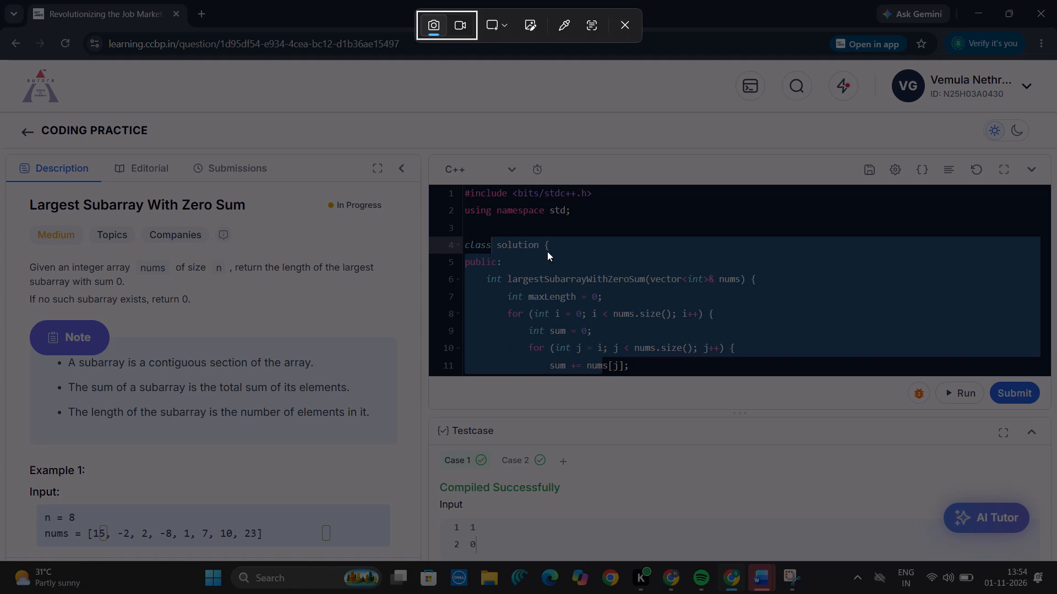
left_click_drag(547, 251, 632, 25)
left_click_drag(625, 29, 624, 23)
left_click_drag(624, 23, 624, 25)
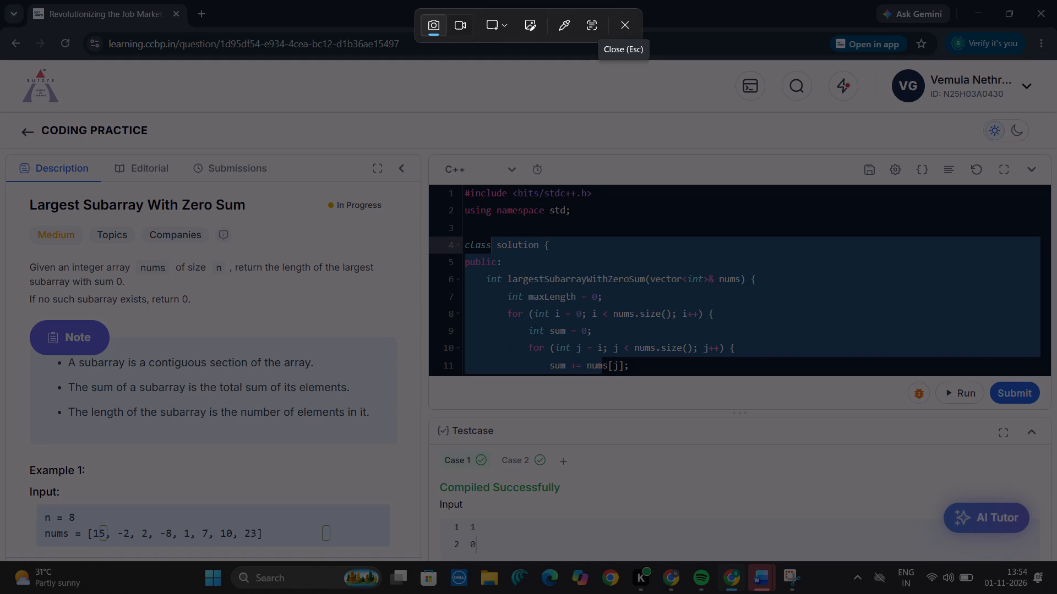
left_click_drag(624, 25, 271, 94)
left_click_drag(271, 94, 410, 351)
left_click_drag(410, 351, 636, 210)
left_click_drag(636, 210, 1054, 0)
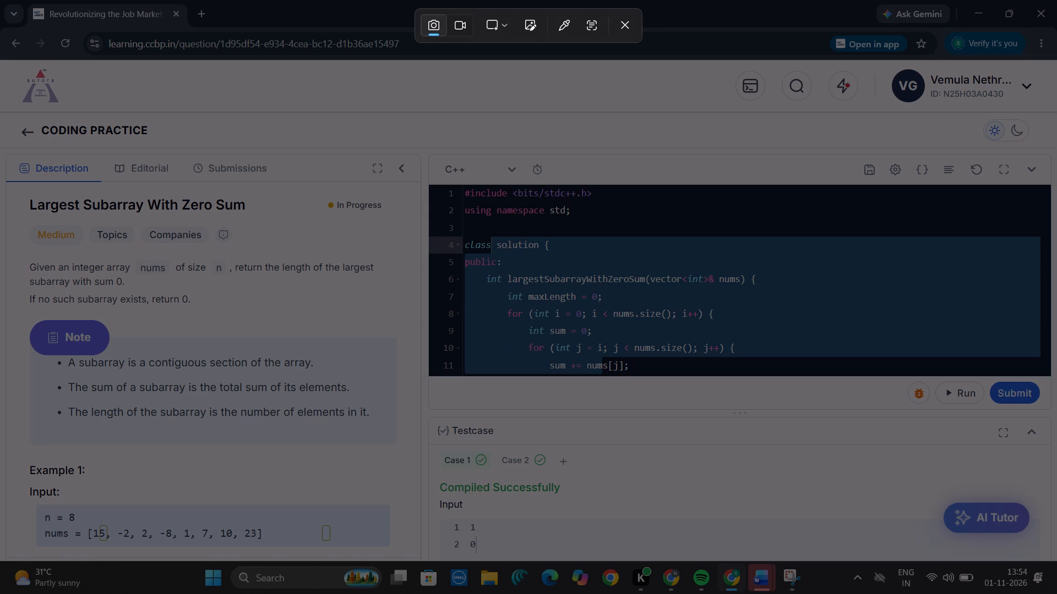
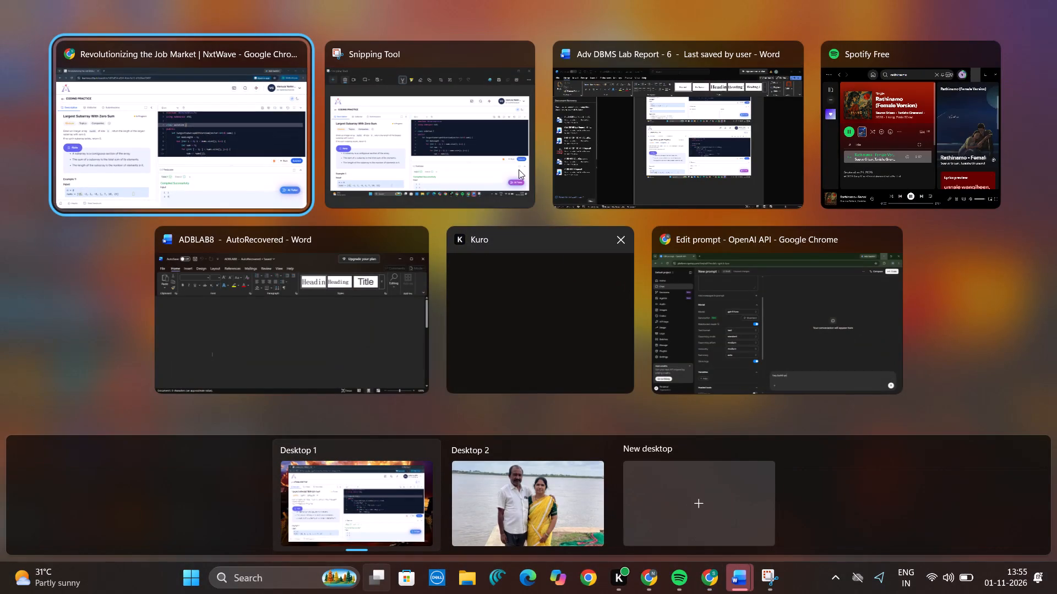
Switch to Snipping Tool, copy the Largest Subarray With Zero Sum screenshot with test case results again, and minimize the window.
left_click(518, 169)
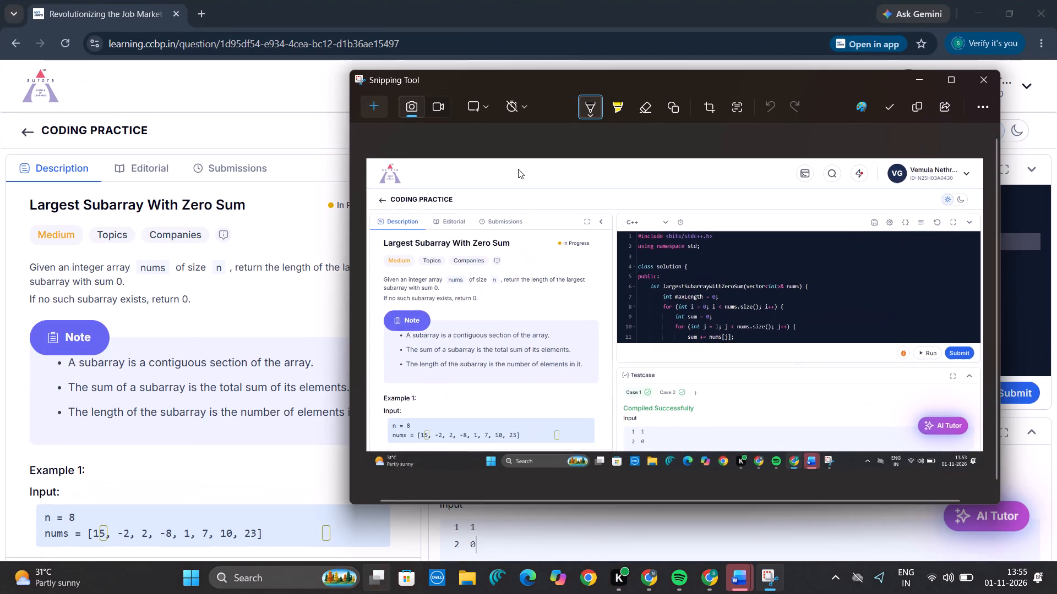
left_click(921, 106)
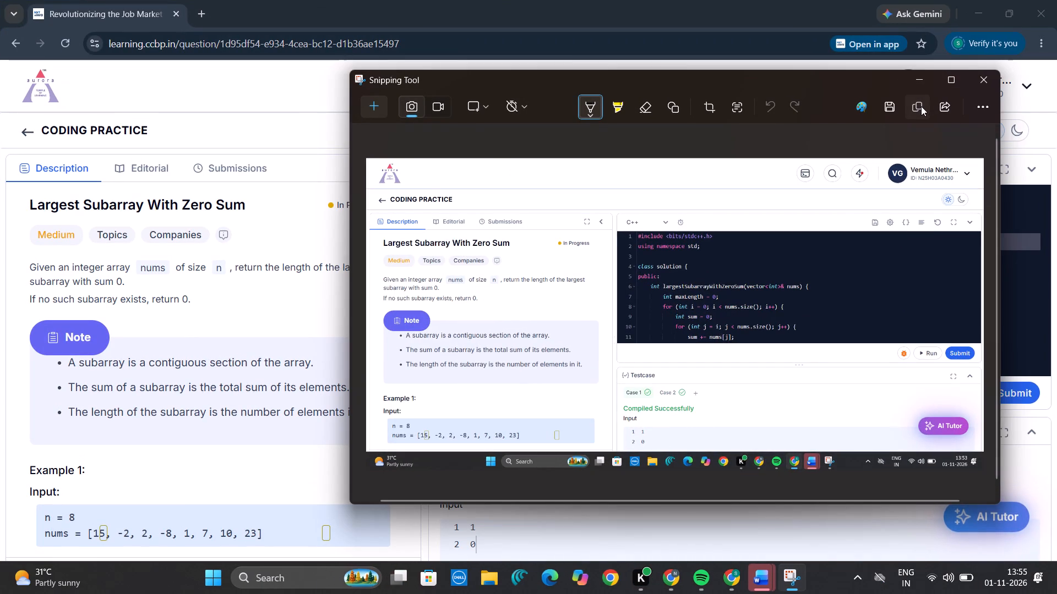
left_click(918, 81)
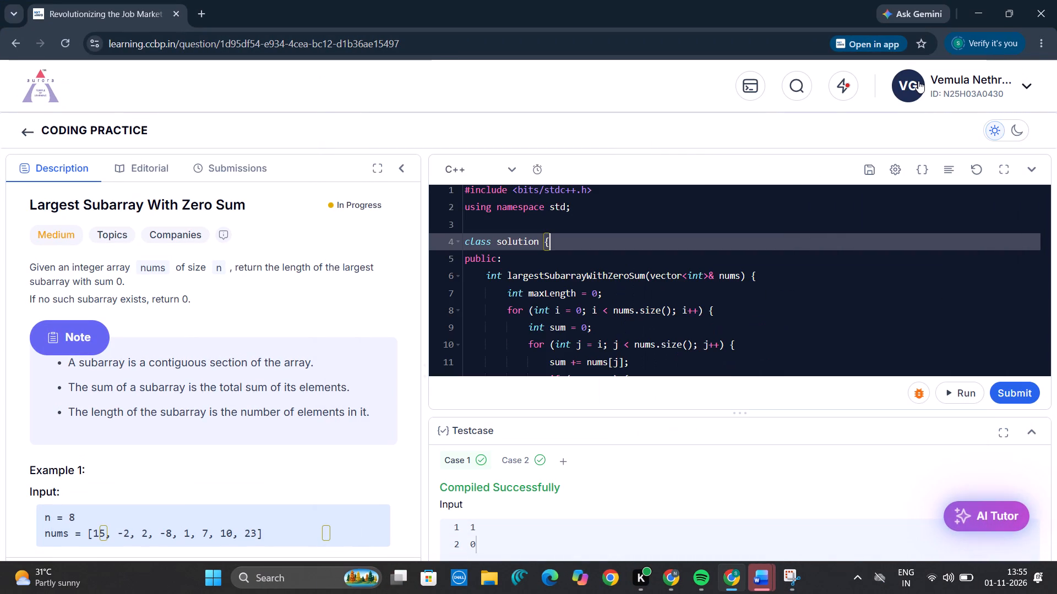
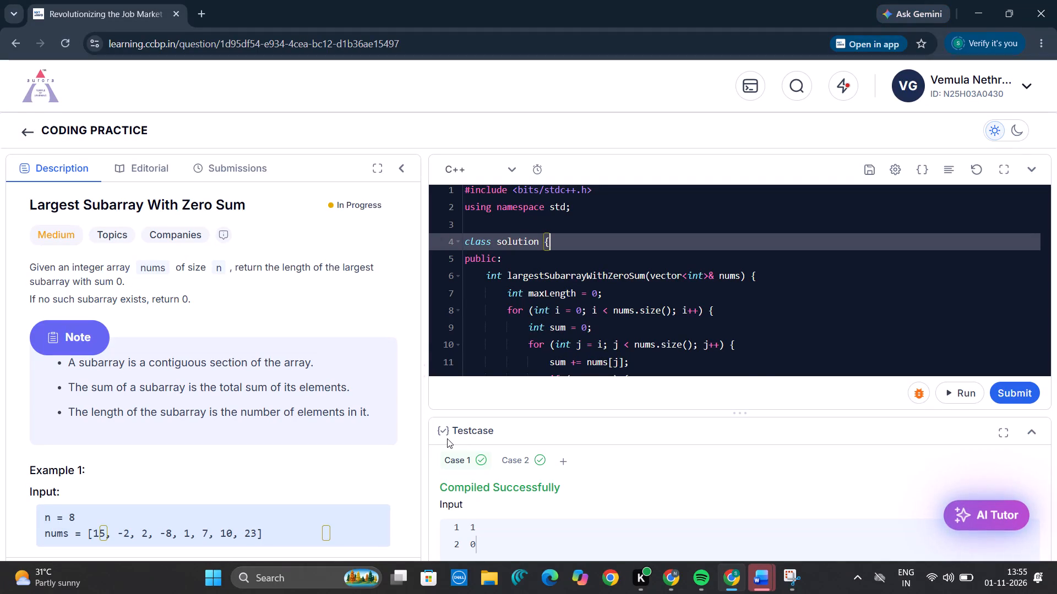
Switch to Adv DBMS Lab Report - 6 in Word, paste the copied screenshot below the last one, and start a new line.
scroll(532, 320, "down", 1)
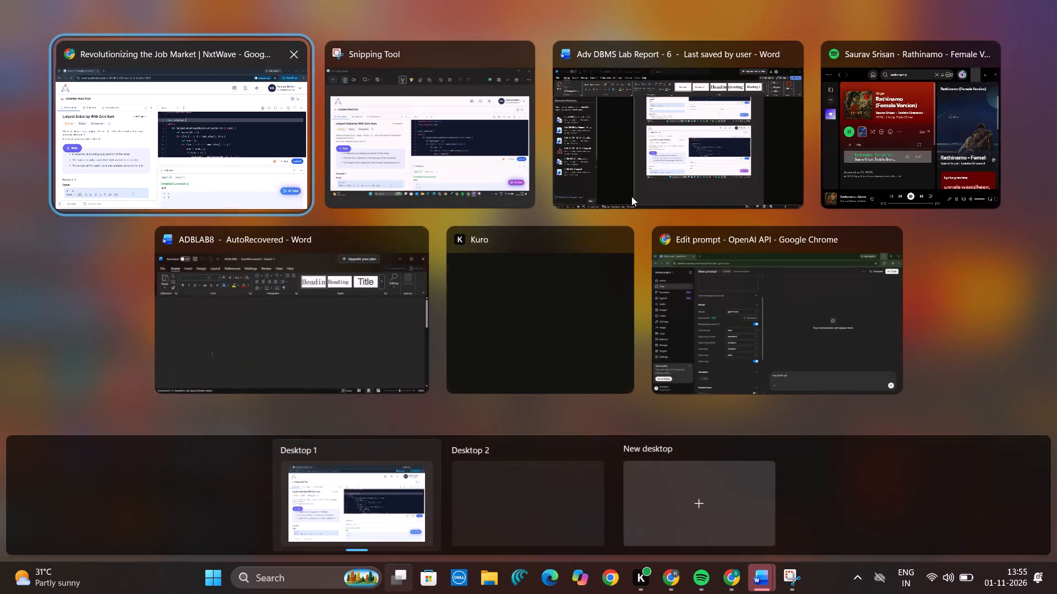
left_click(631, 136)
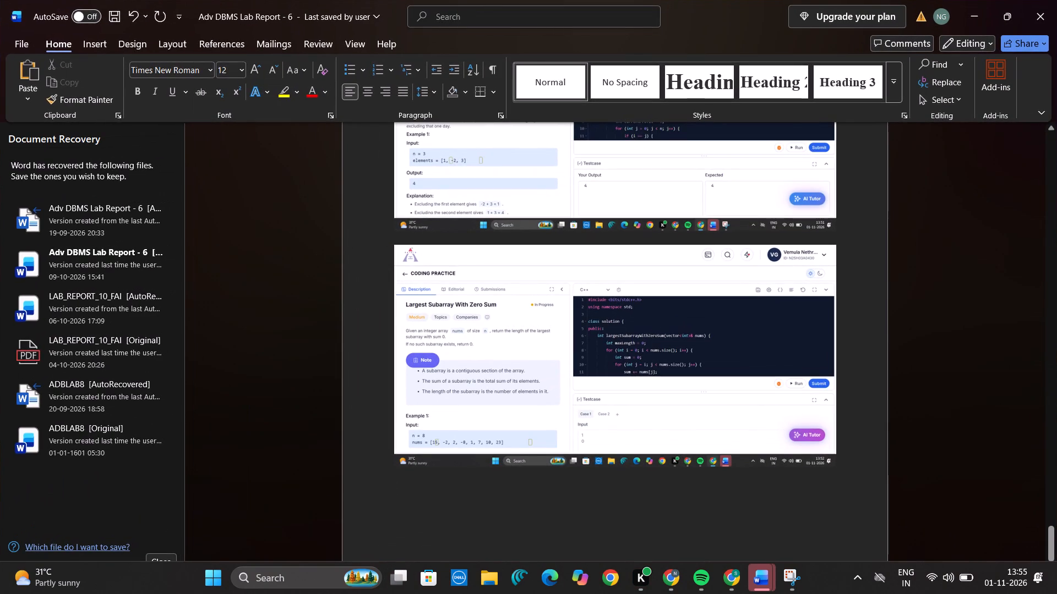
right_click(410, 496)
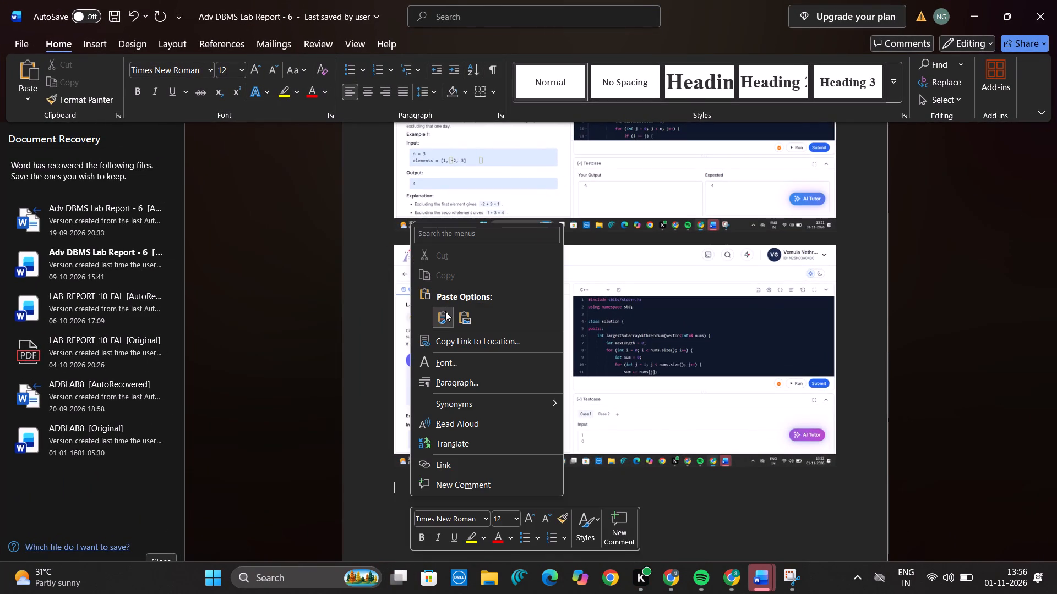
left_click(445, 311)
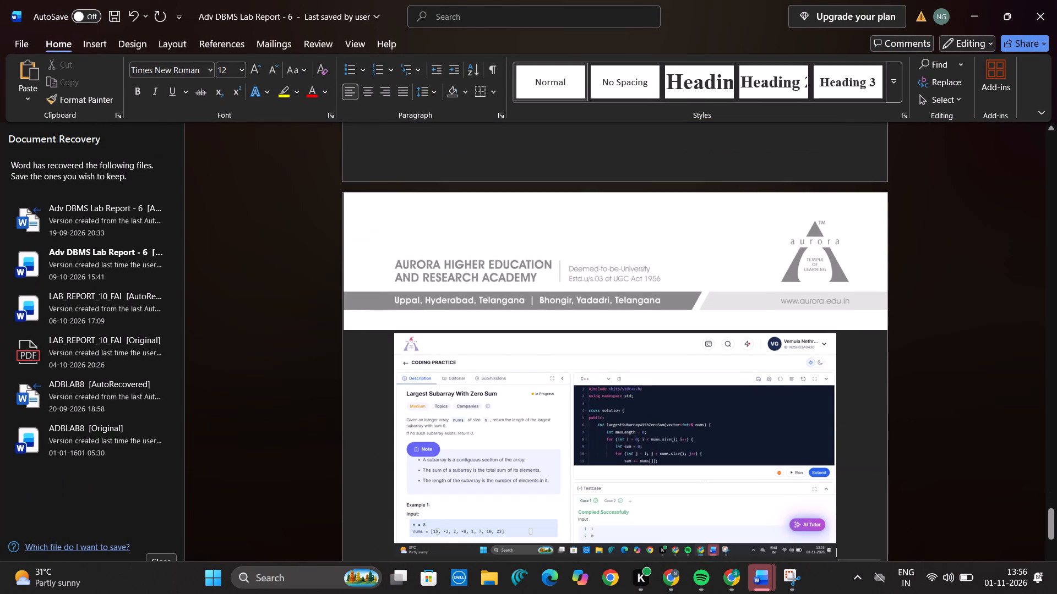
scroll(873, 369, "down", 3)
key("Return")
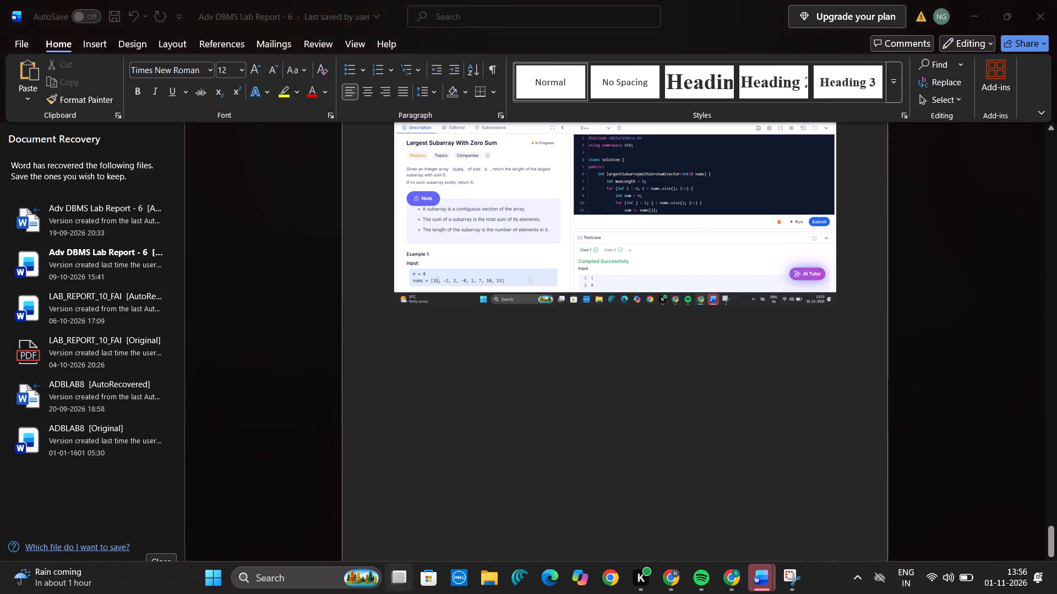
Switch to Chrome, capture the Largest Subarray With Zero Sum page showing Your Output and Expected, copy the screenshot, and minimize Snipping Tool.
left_click(439, 151)
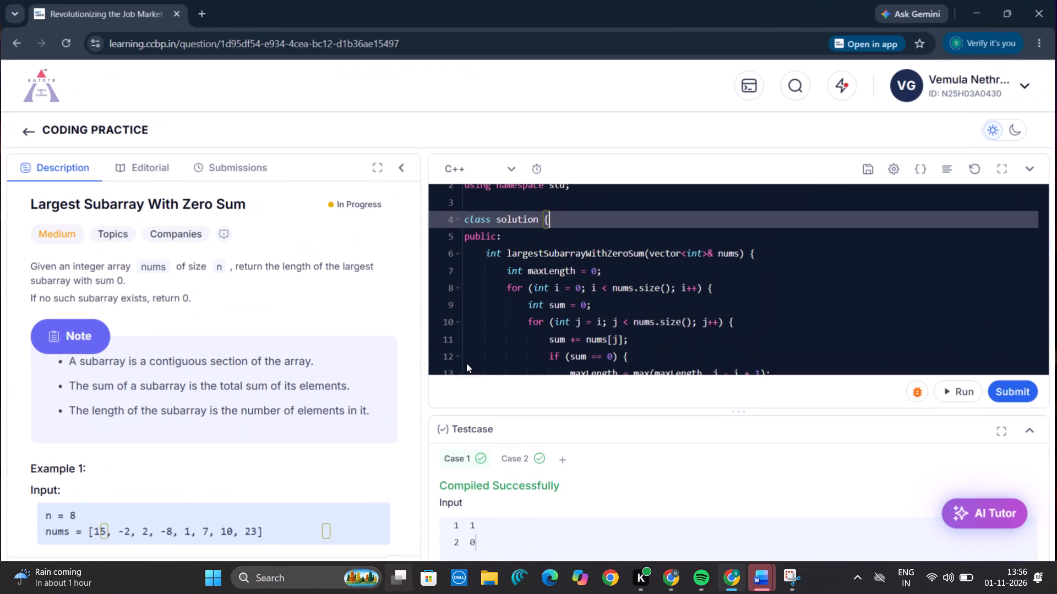
scroll(491, 486, "down", 3)
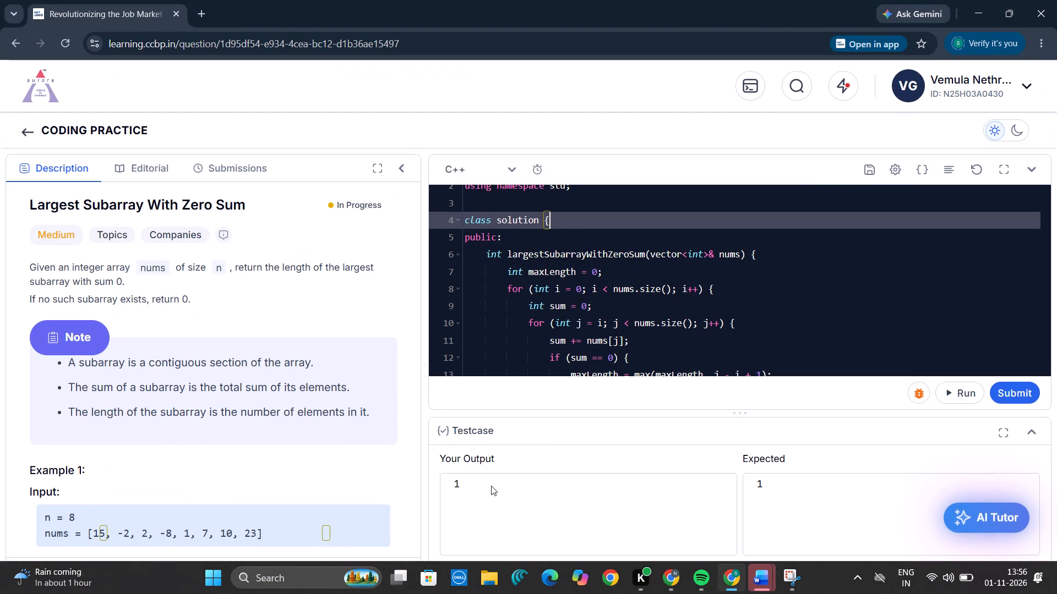
key("Print")
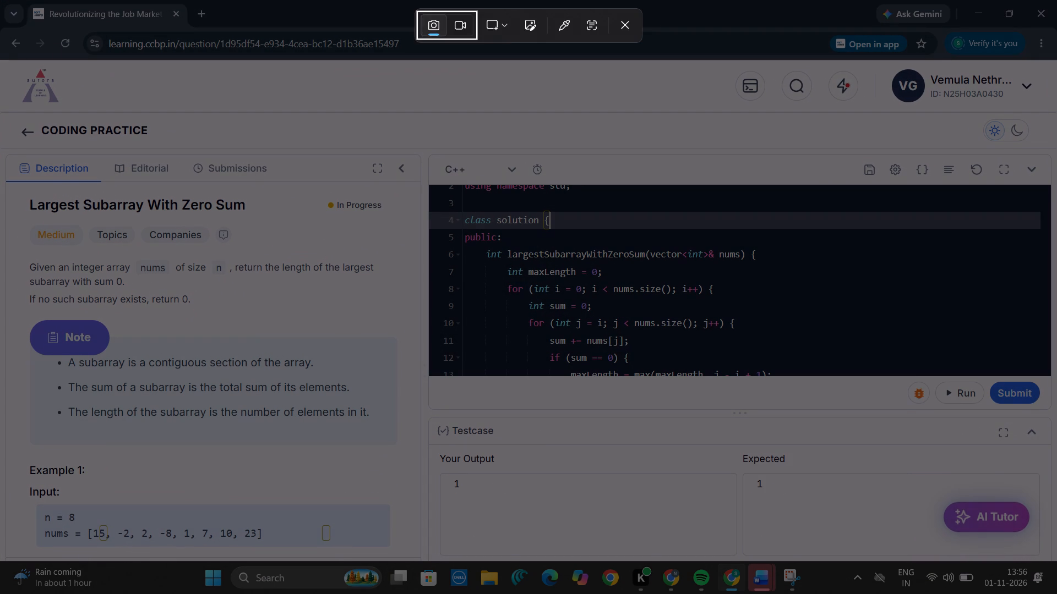
left_click_drag(0, 58, 1056, 593)
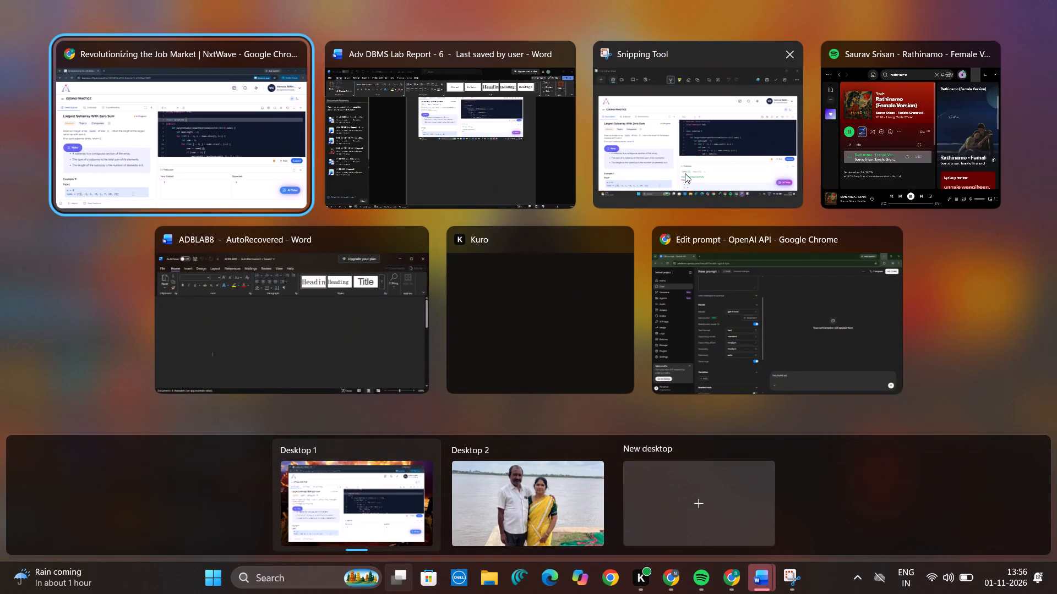
left_click(1016, 374)
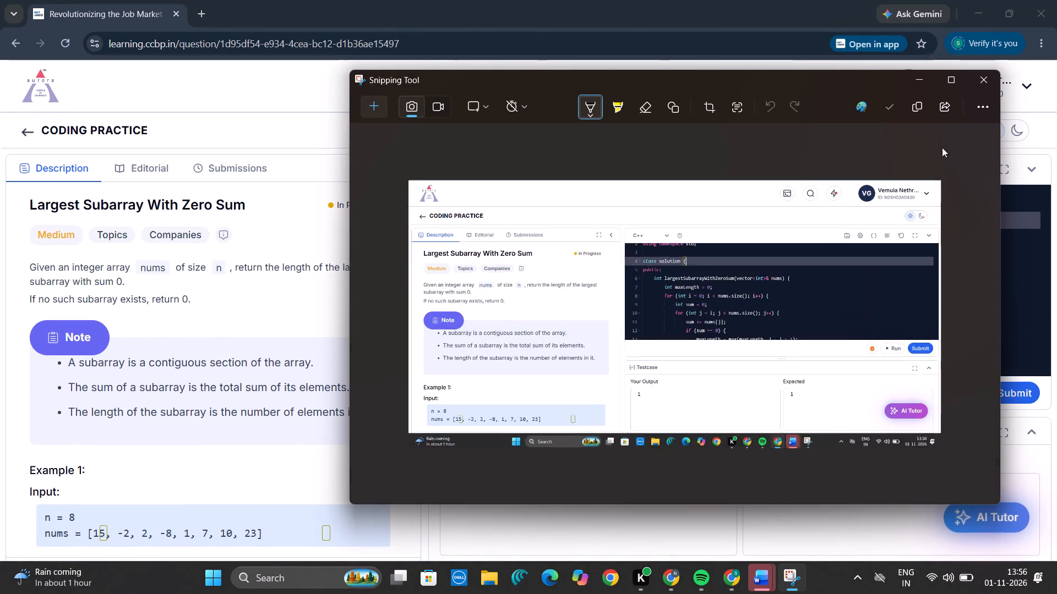
left_click(916, 113)
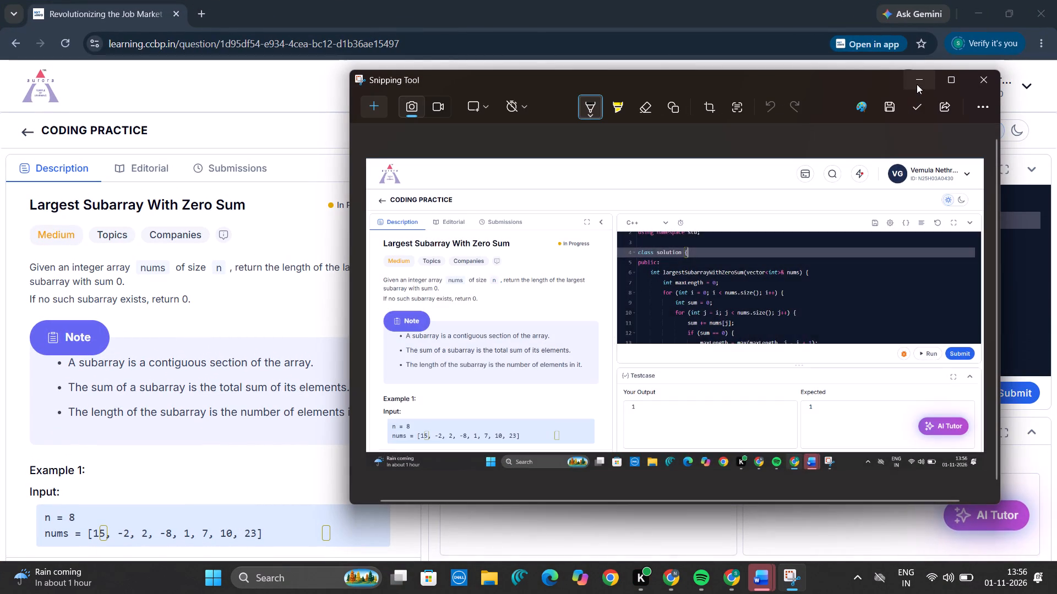
left_click(917, 84)
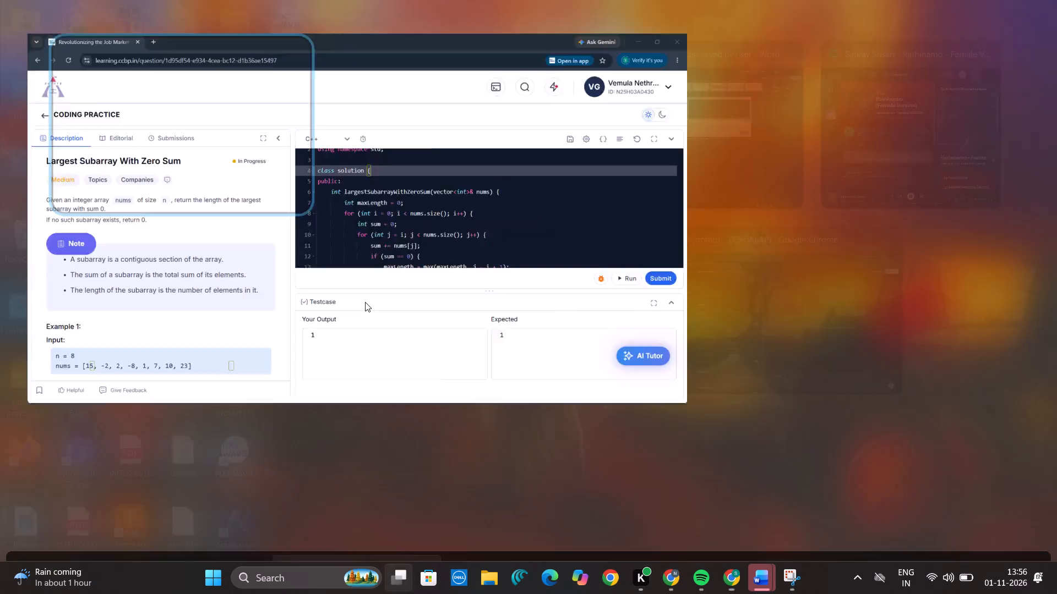
Switch to the lab report in Word, paste the Largest Subarray With Zero Sum output screenshot, and start a new line below it.
left_click(622, 161)
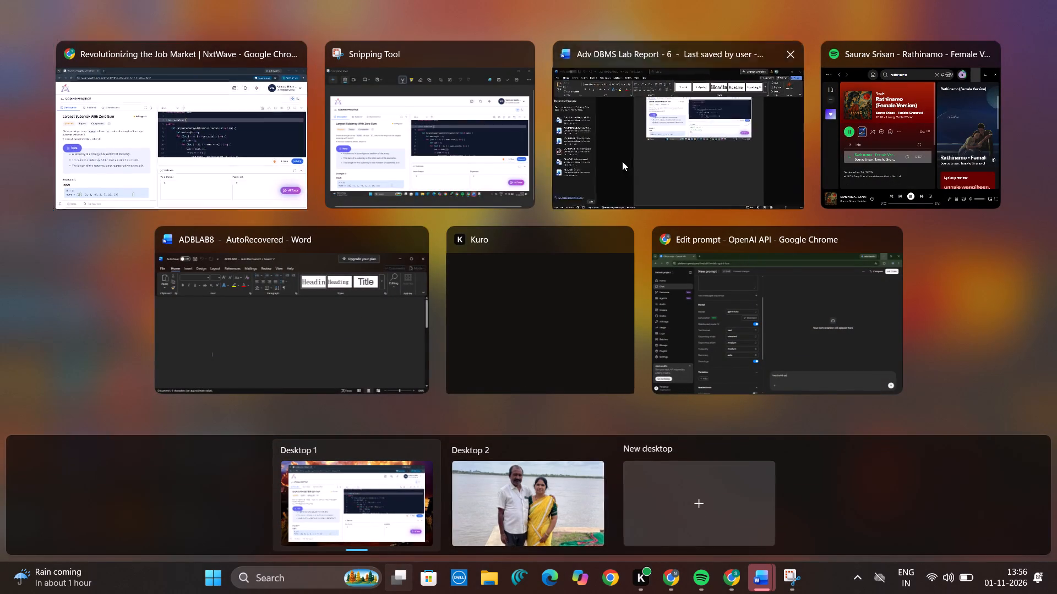
right_click(400, 332)
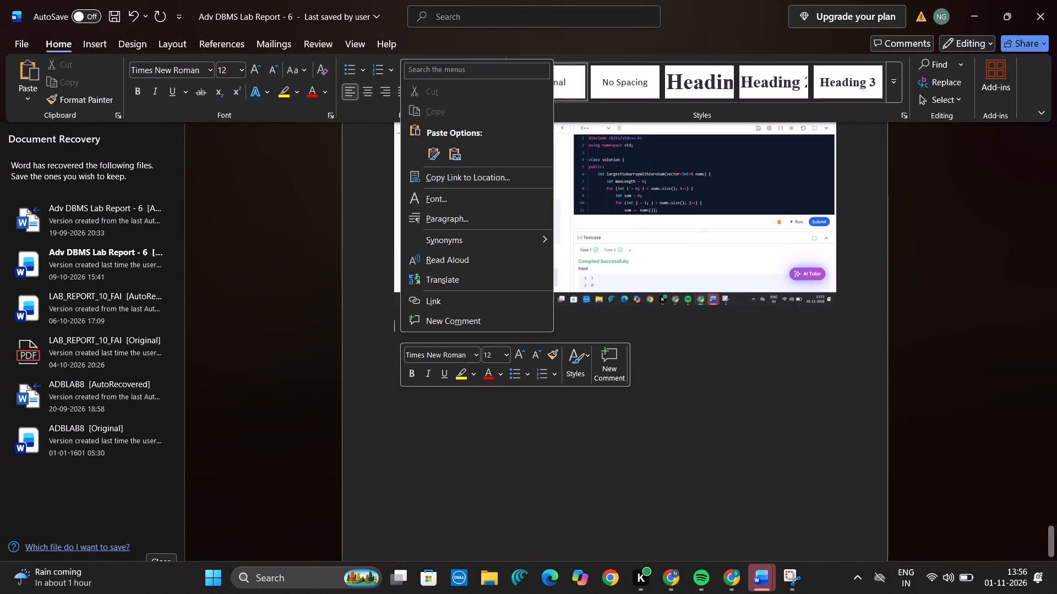
left_click(439, 151)
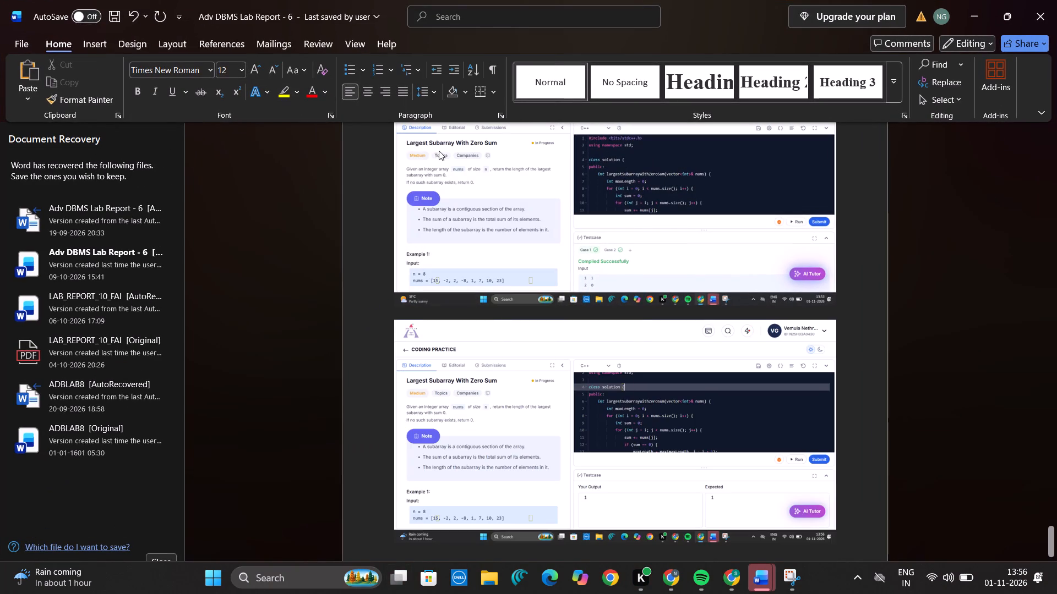
scroll(621, 514, "down", 2)
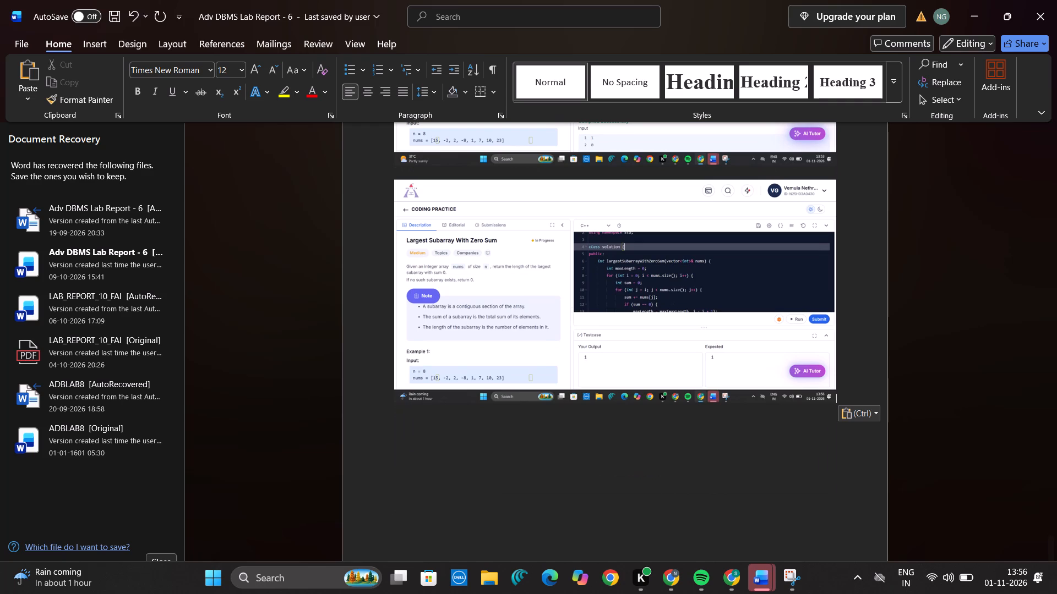
key("Return")
Switch to Chrome and open Maximum Sum Fixed Window from the Coding Practice set following Sliding Window, Two-Pointer Technique.
scroll(577, 410, "down", 1)
left_click(461, 142)
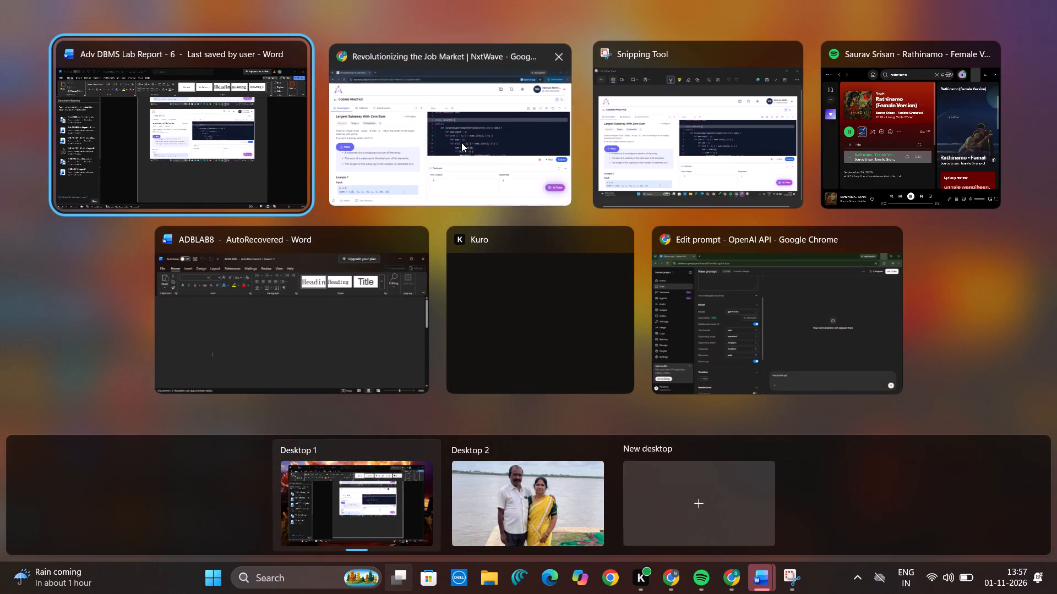
left_click(31, 131)
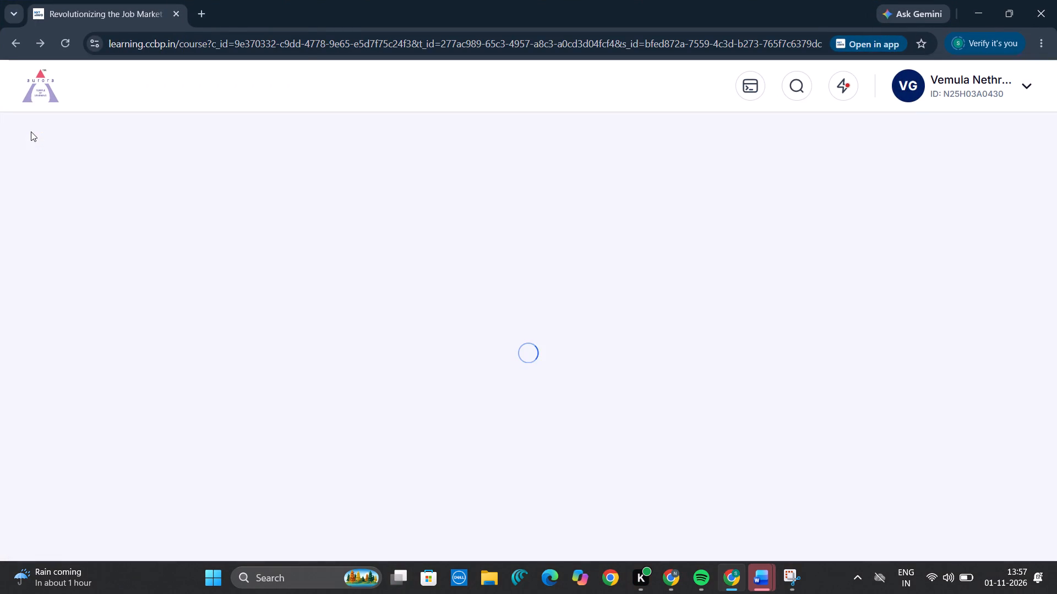
scroll(408, 416, "down", 4)
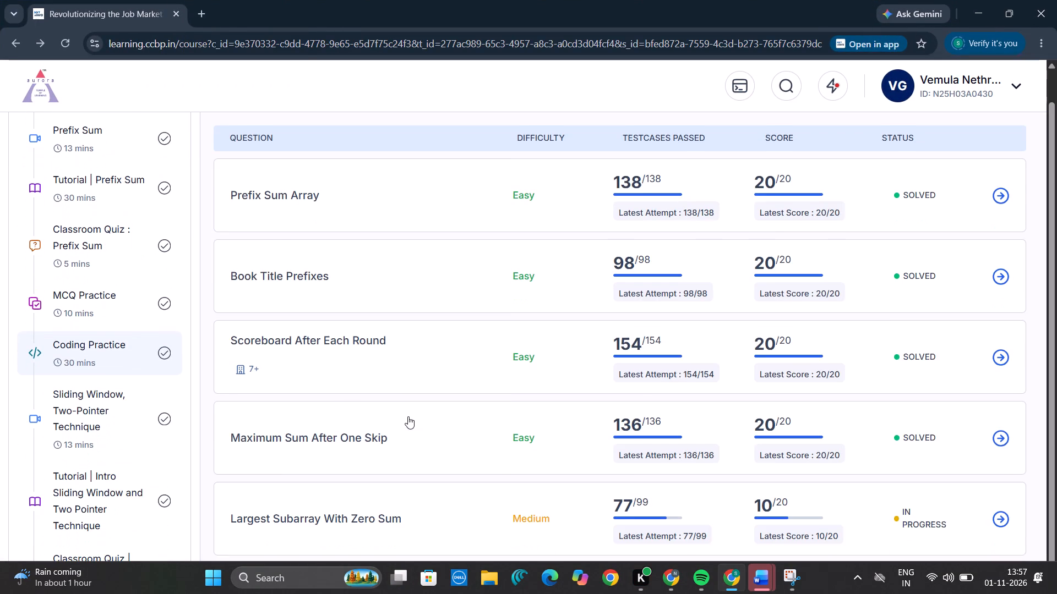
scroll(408, 416, "down", 2)
scroll(134, 486, "down", 3)
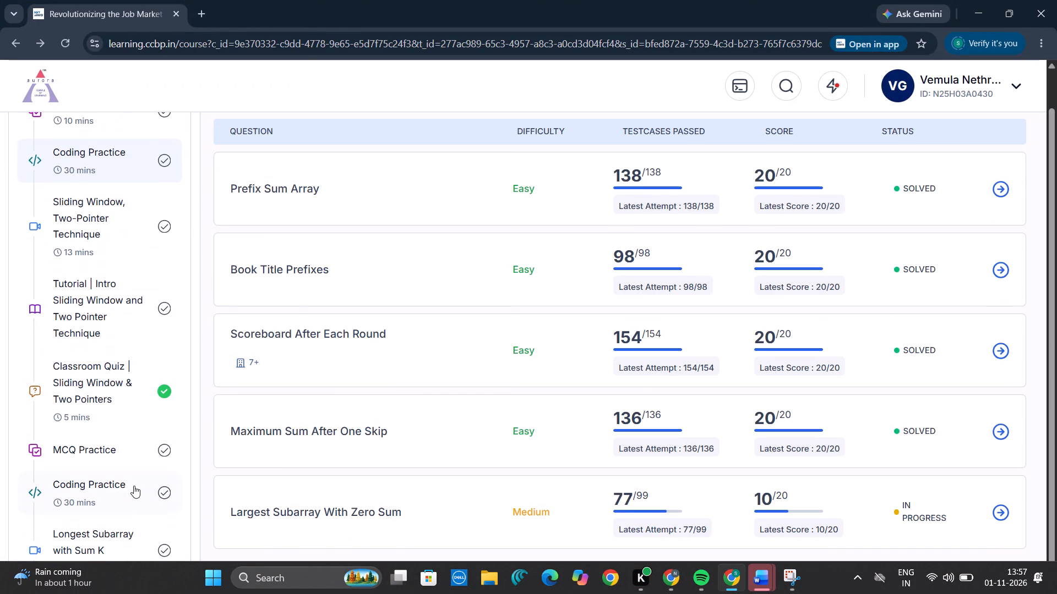
left_click(127, 498)
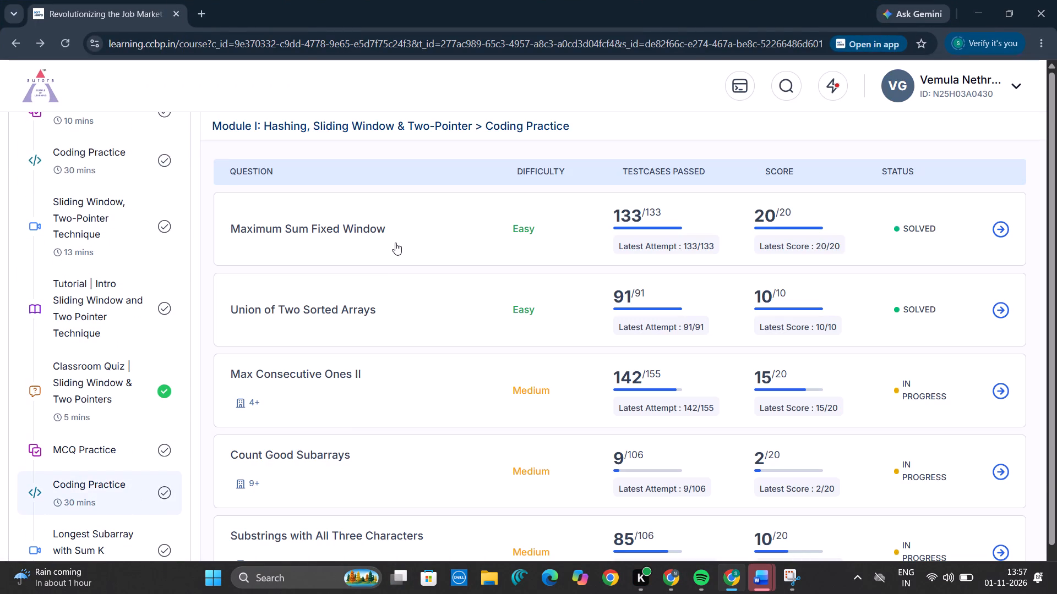
left_click(397, 244)
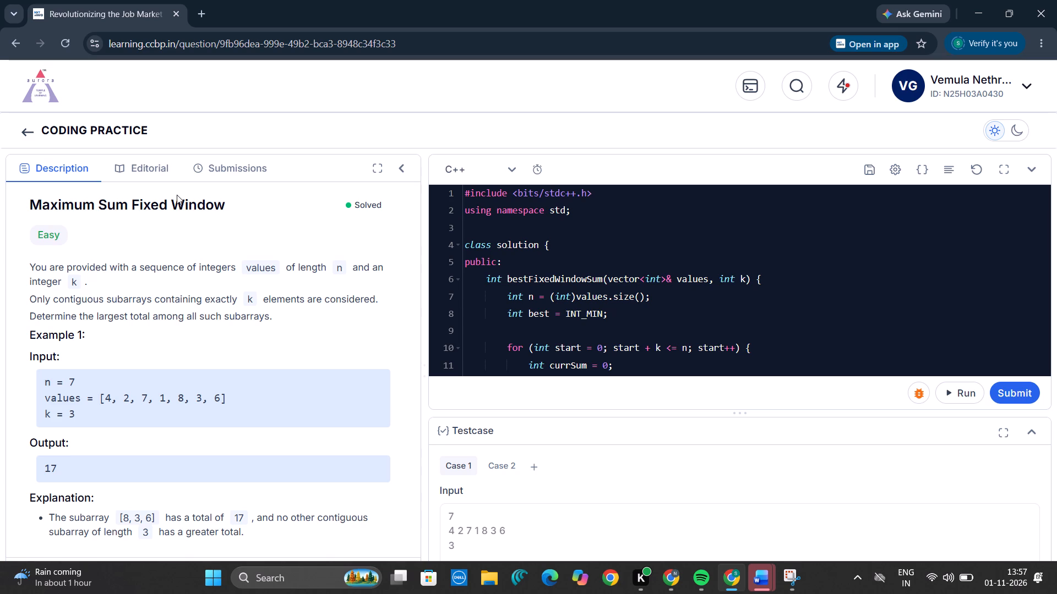
Capture the Maximum Sum Fixed Window page with its description and code, copy the screenshot, and minimize Snipping Tool.
key("Print")
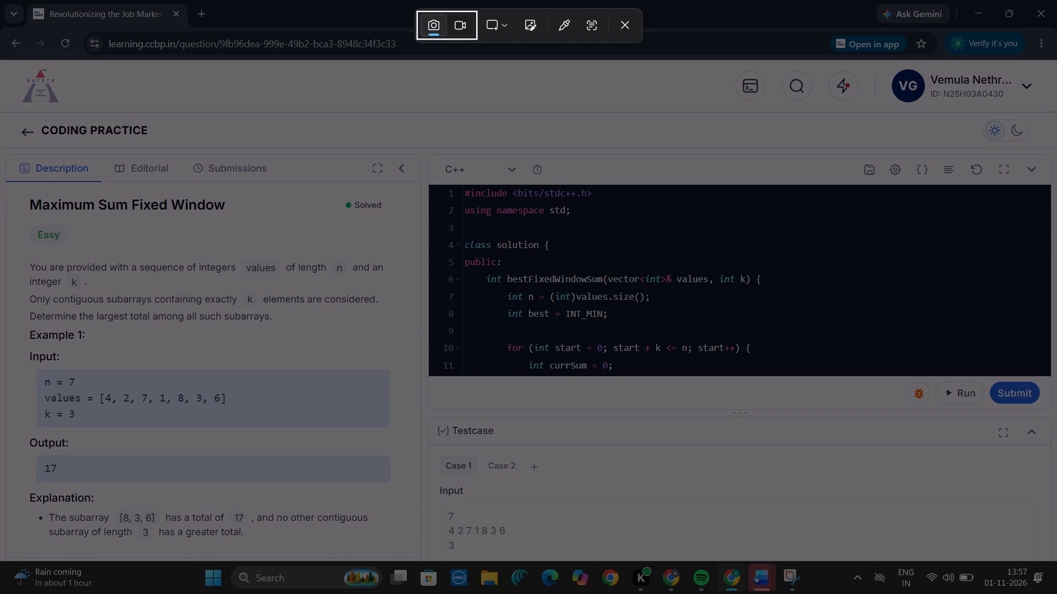
left_click_drag(0, 61, 1053, 593)
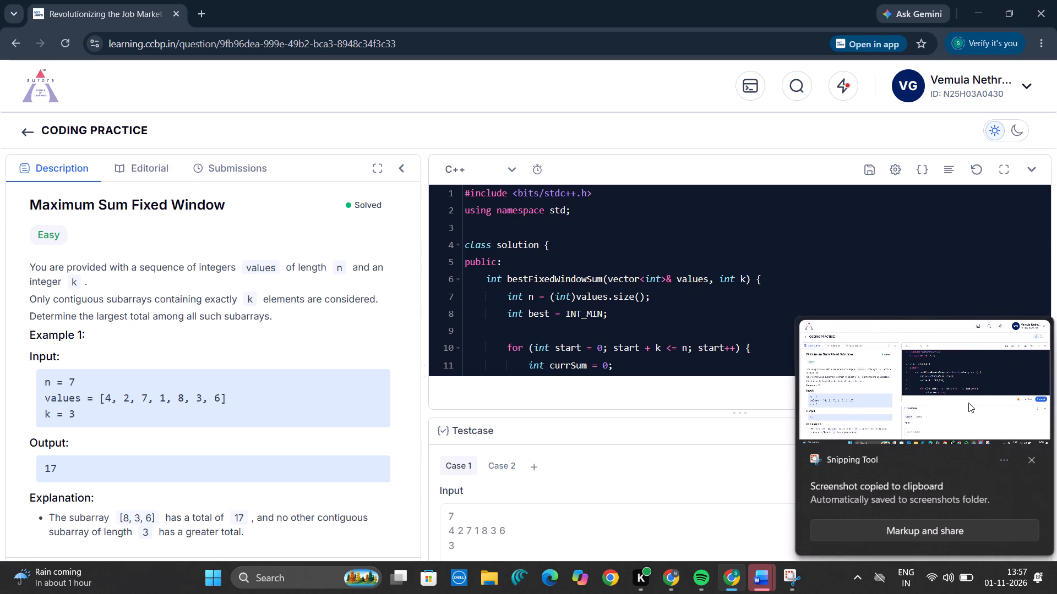
left_click(924, 396)
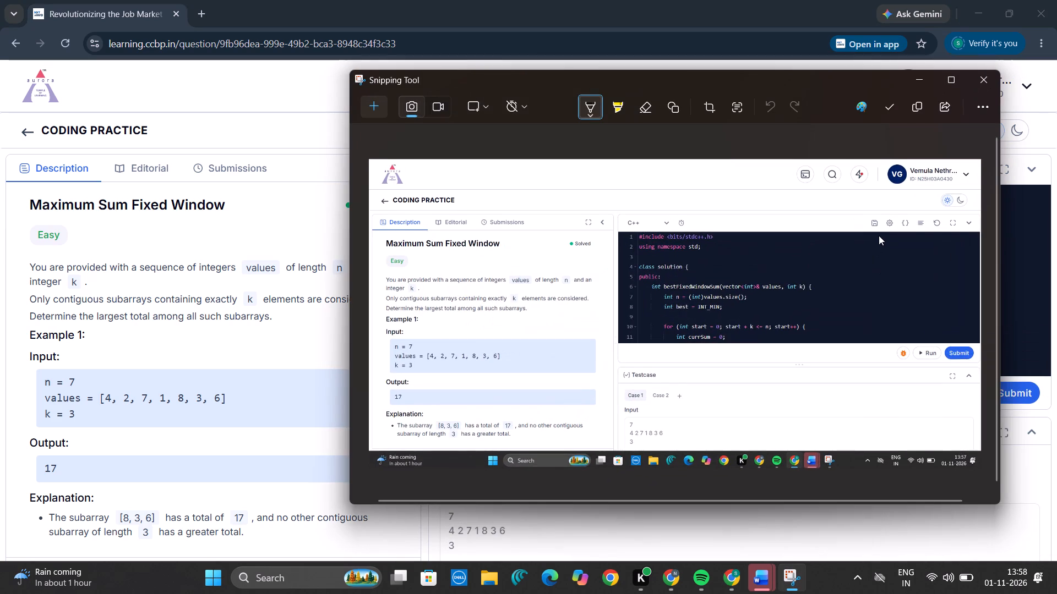
left_click(910, 106)
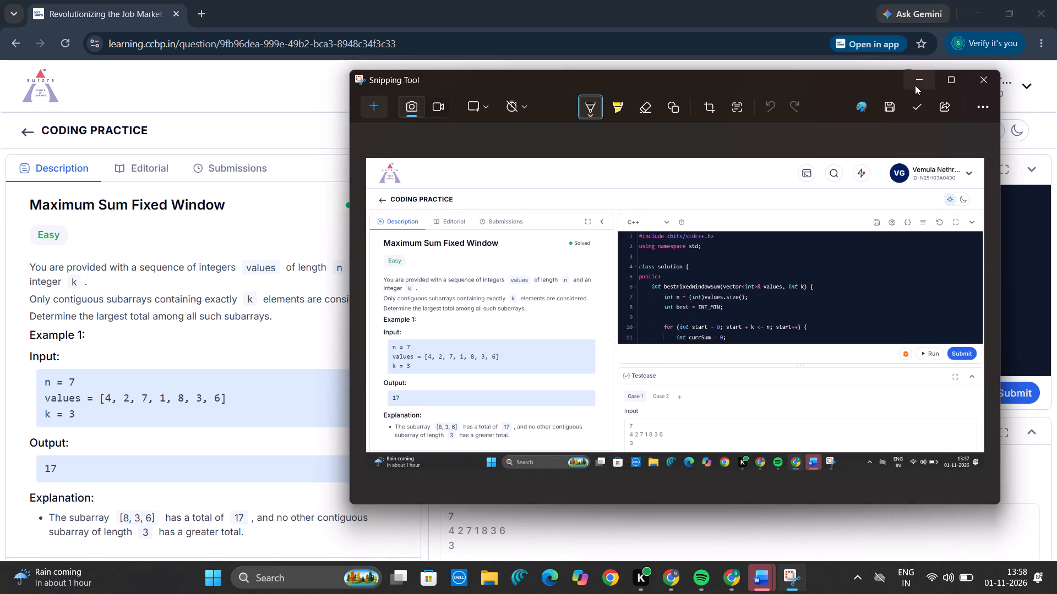
left_click(915, 85)
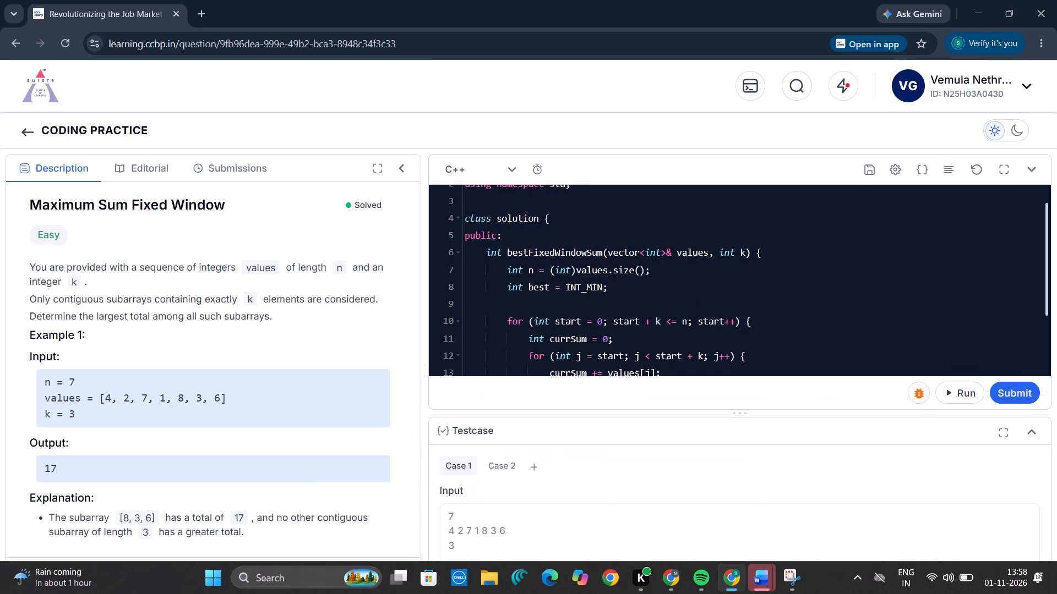
Switch to the lab report in Word, paste the Maximum Sum Fixed Window screenshot at the end, and start a new line.
scroll(325, 171, "down", 1)
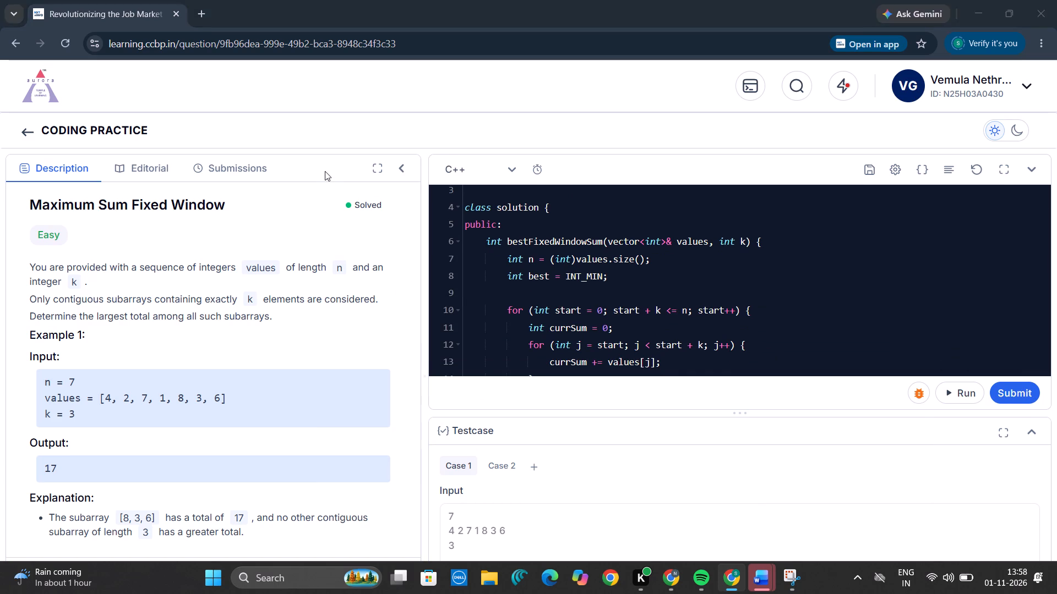
left_click(664, 124)
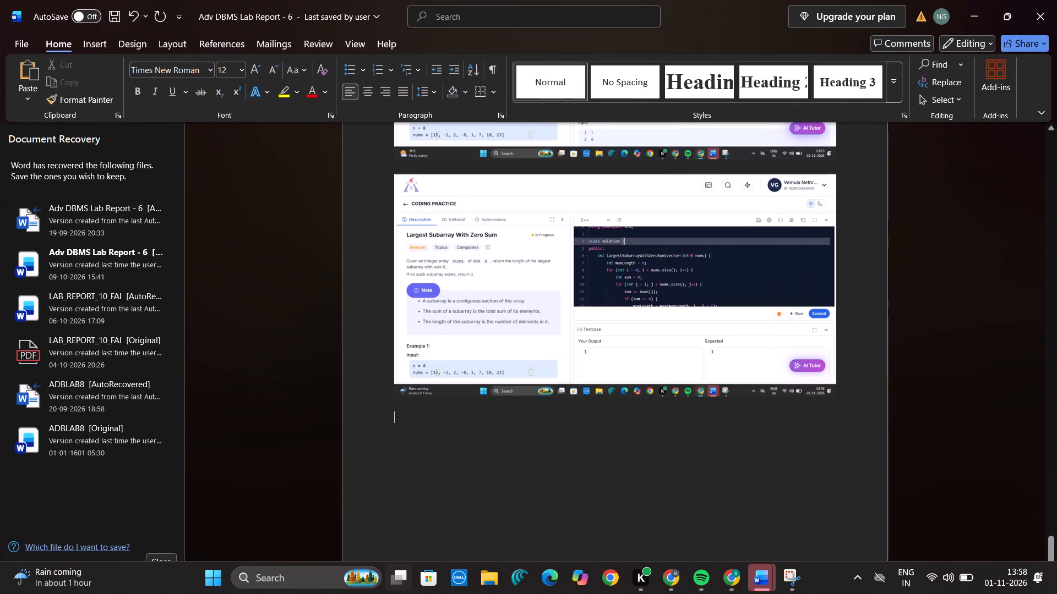
right_click(412, 420)
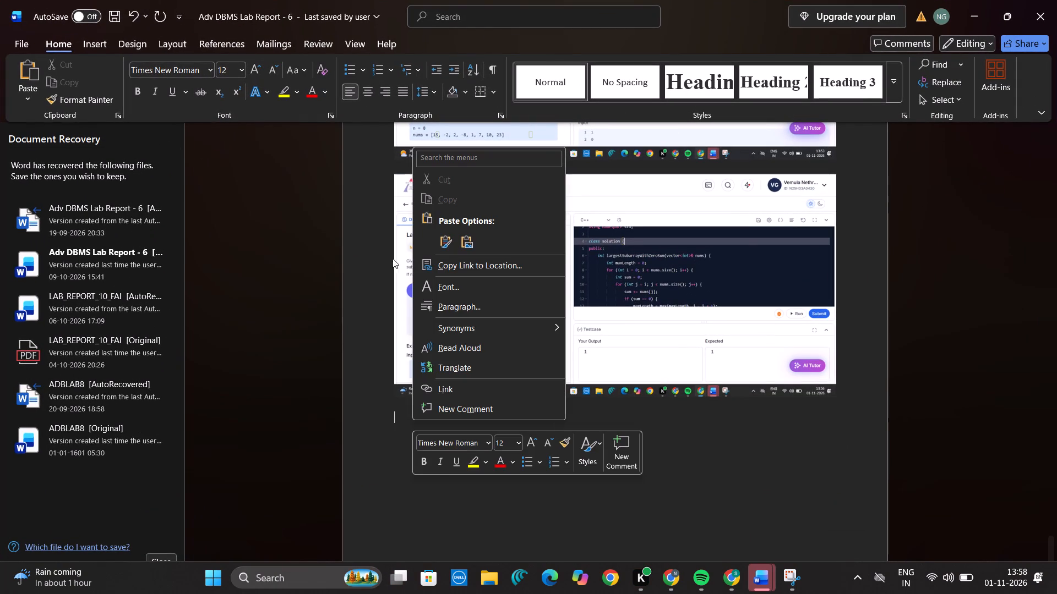
left_click(449, 246)
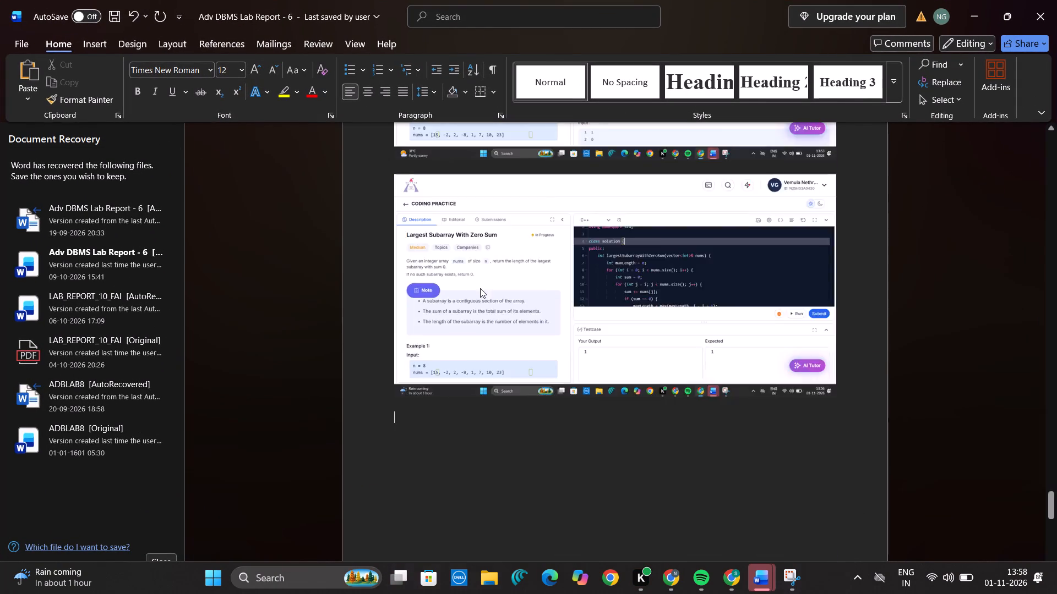
scroll(513, 361, "down", 2)
key("Return")
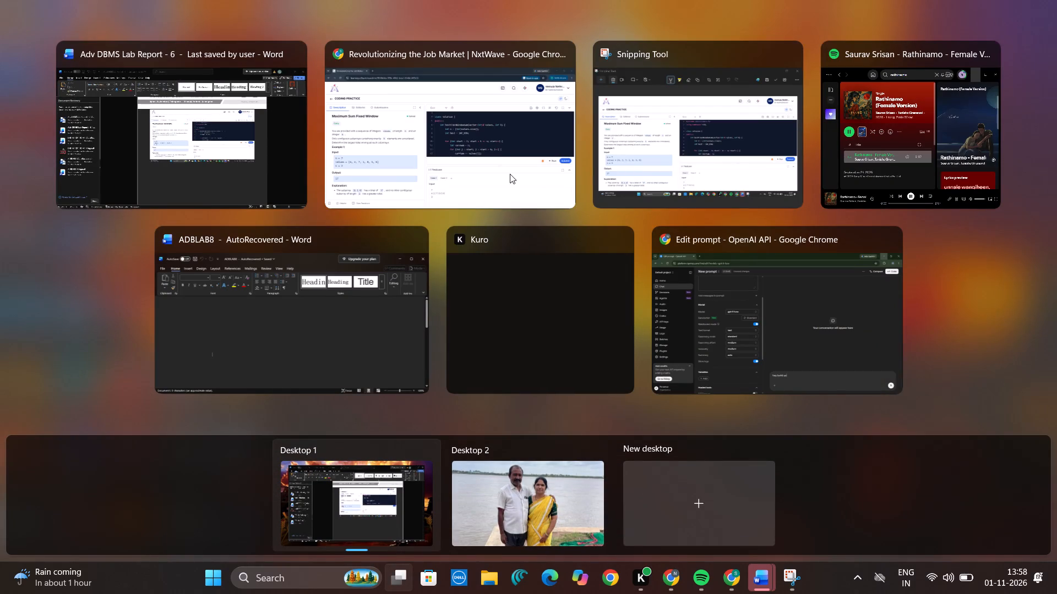
Switch back to Chrome and run the Maximum Sum Fixed Window code against its test cases.
left_click(510, 174)
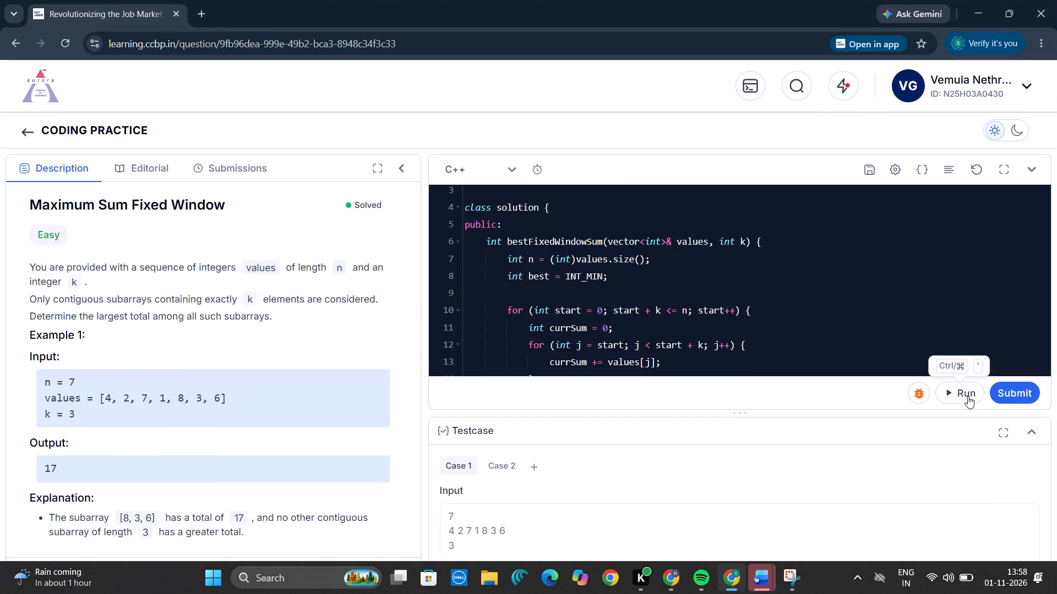
left_click(968, 396)
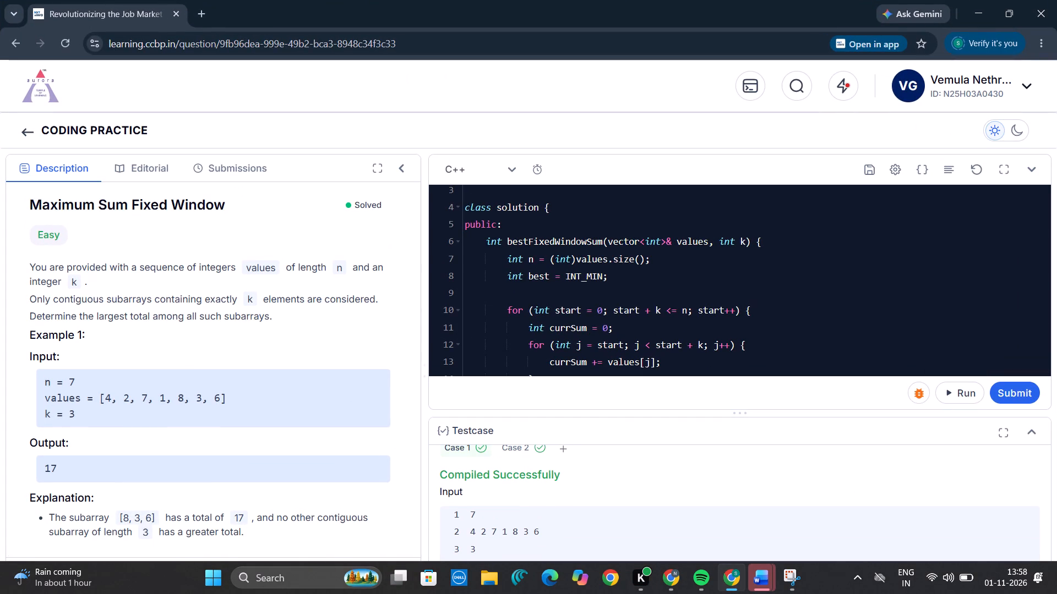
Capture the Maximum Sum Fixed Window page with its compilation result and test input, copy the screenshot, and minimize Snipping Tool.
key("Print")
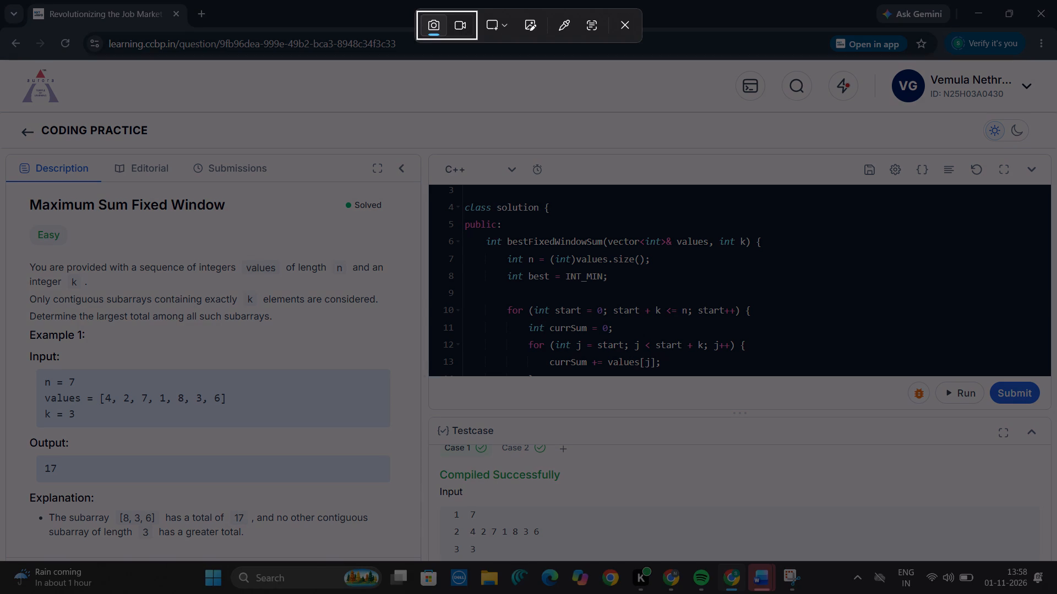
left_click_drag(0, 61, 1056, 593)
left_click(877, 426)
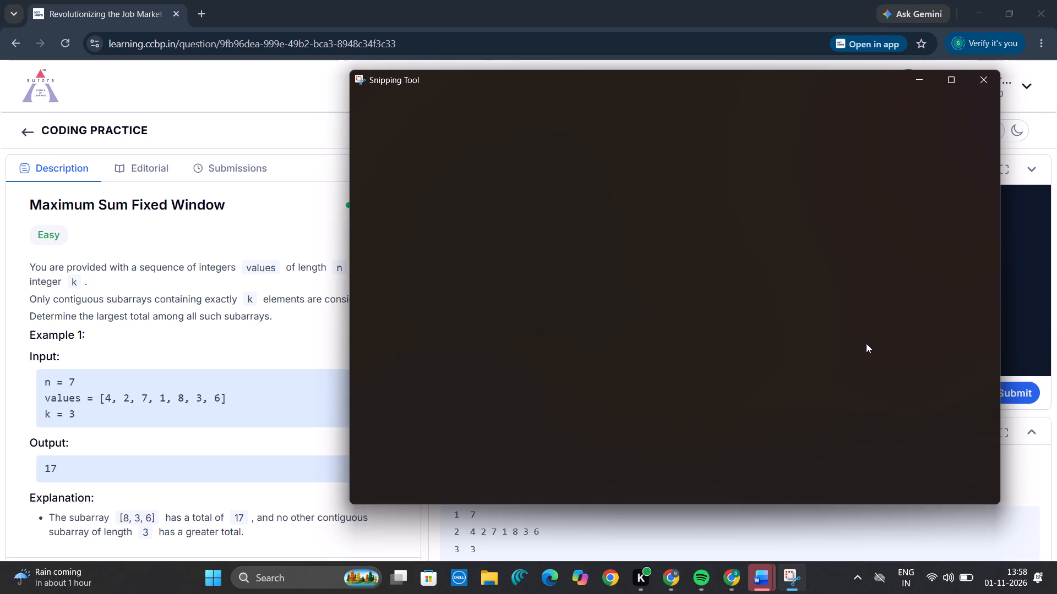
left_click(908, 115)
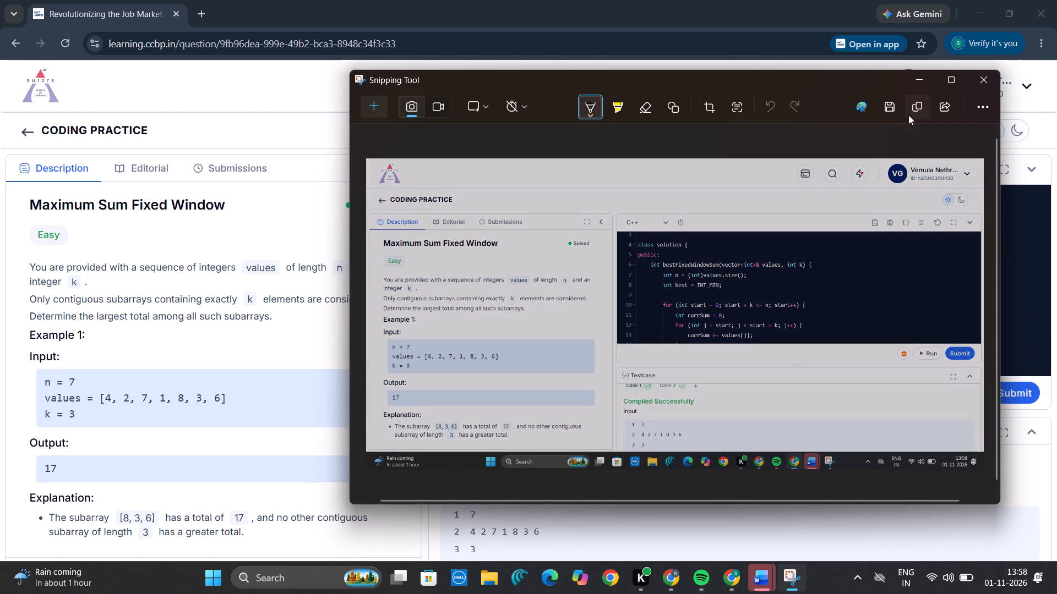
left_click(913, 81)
Capture the Maximum Sum Fixed Window page with the Your Output and Expected boxes showing, copy the screenshot, and minimize Snipping Tool.
scroll(587, 530, "down", 1)
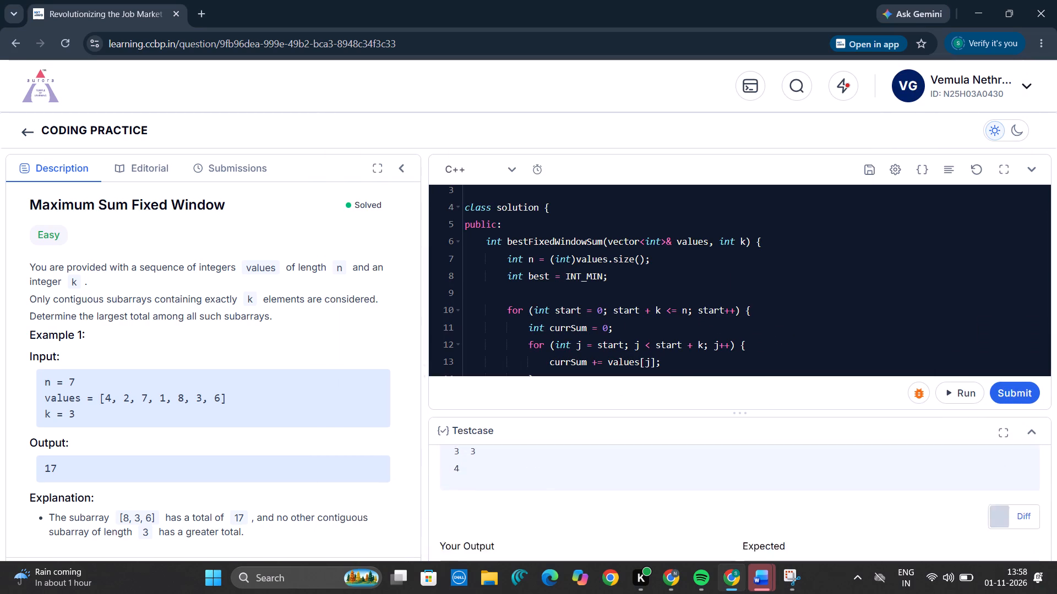
scroll(587, 530, "down", 3)
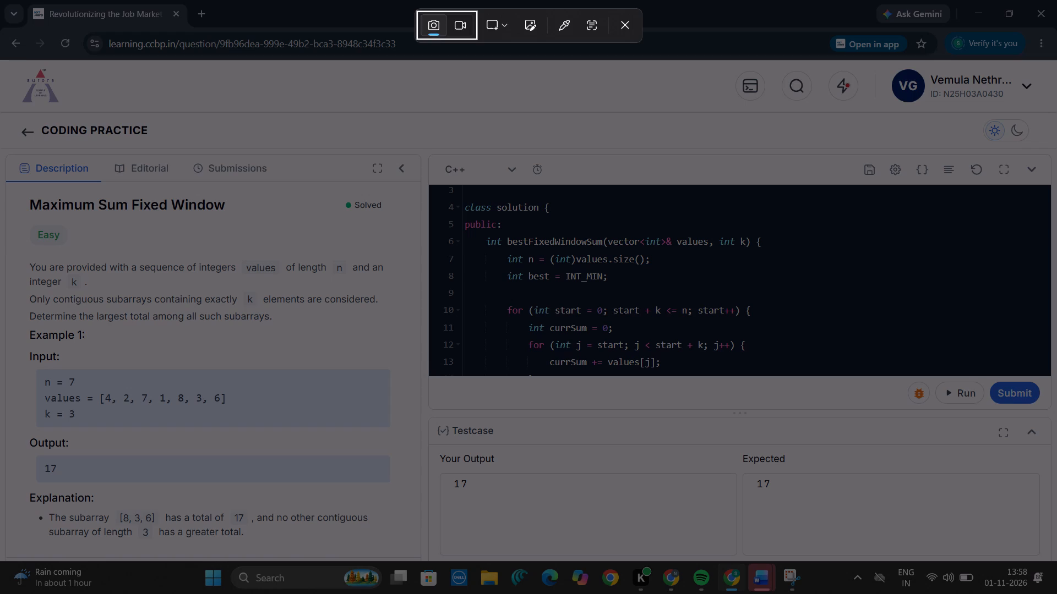
left_click_drag(0, 59, 1056, 591)
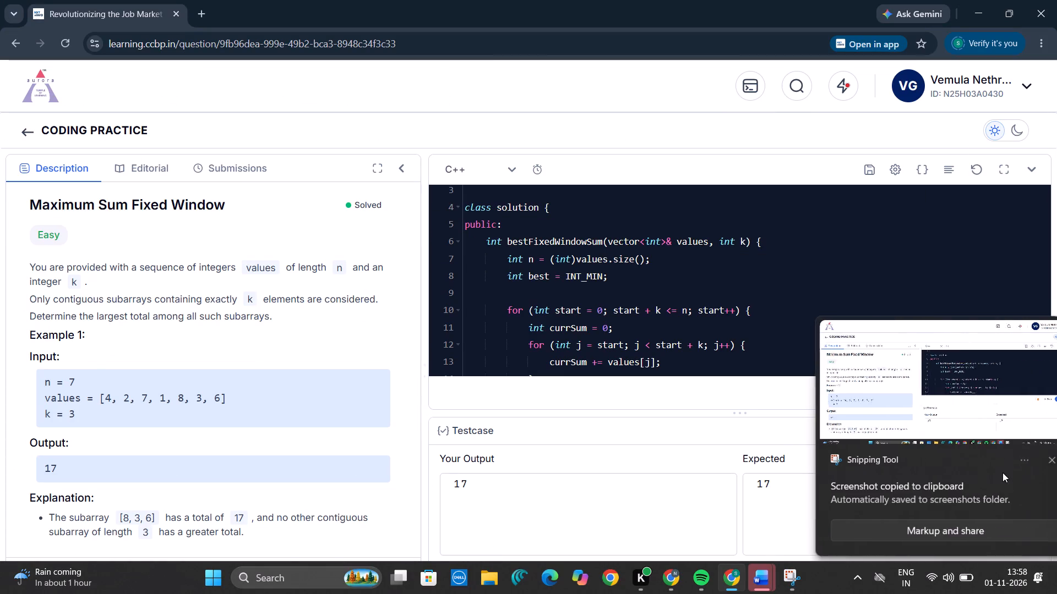
left_click(923, 440)
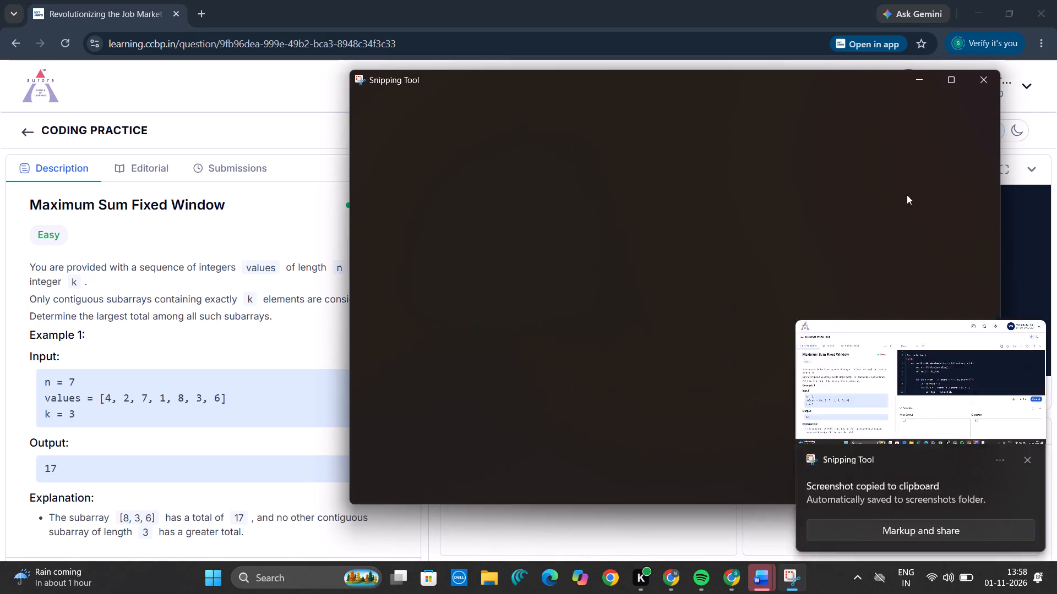
left_click(913, 102)
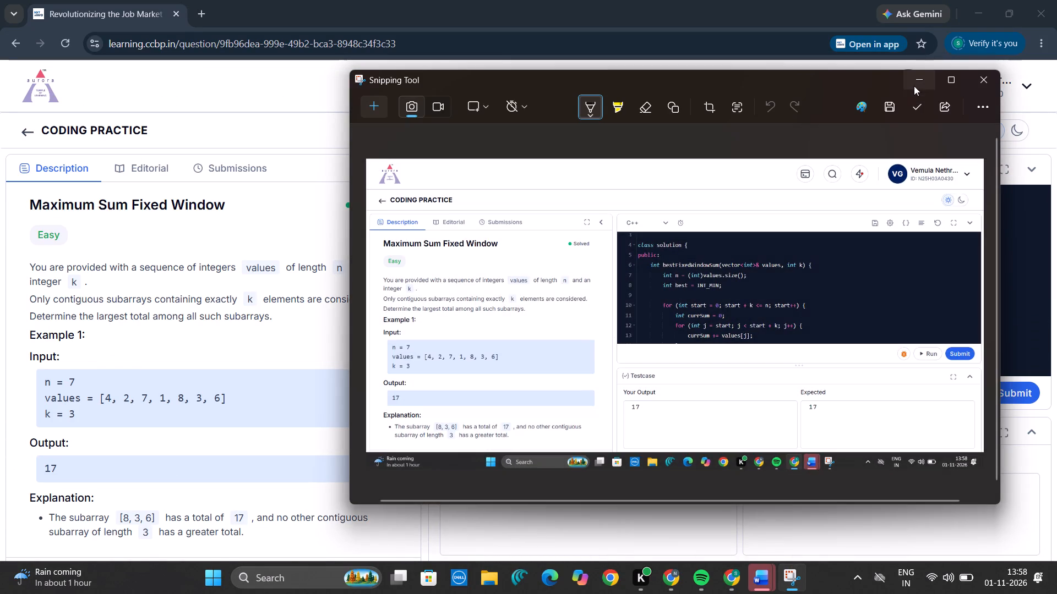
left_click(914, 86)
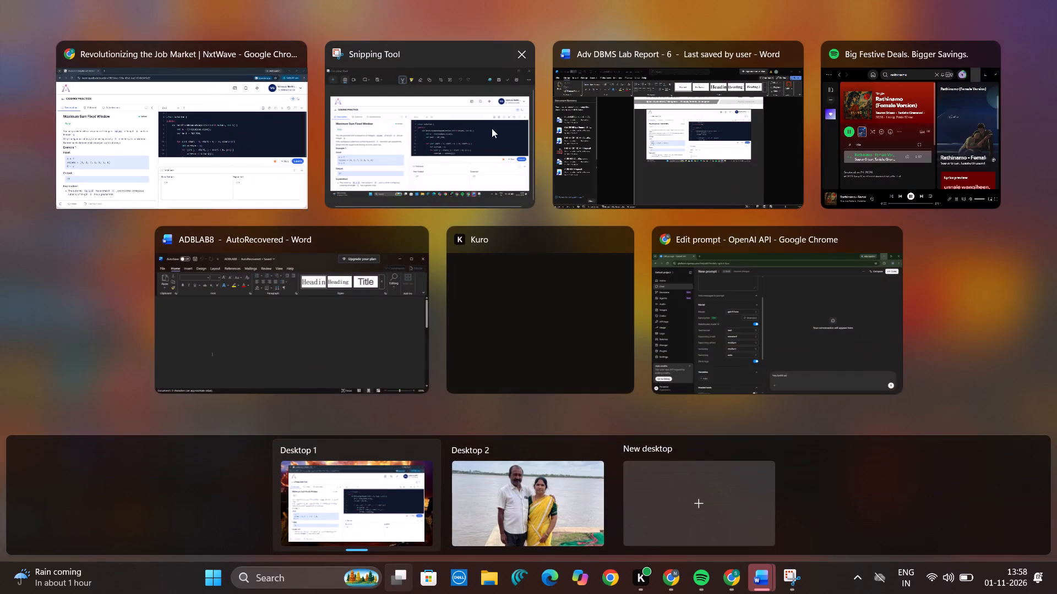
Switch to the Adv DBMS Lab Report - 6 document in Word and paste the output screenshot below the first Maximum Sum Fixed Window image.
left_click(680, 128)
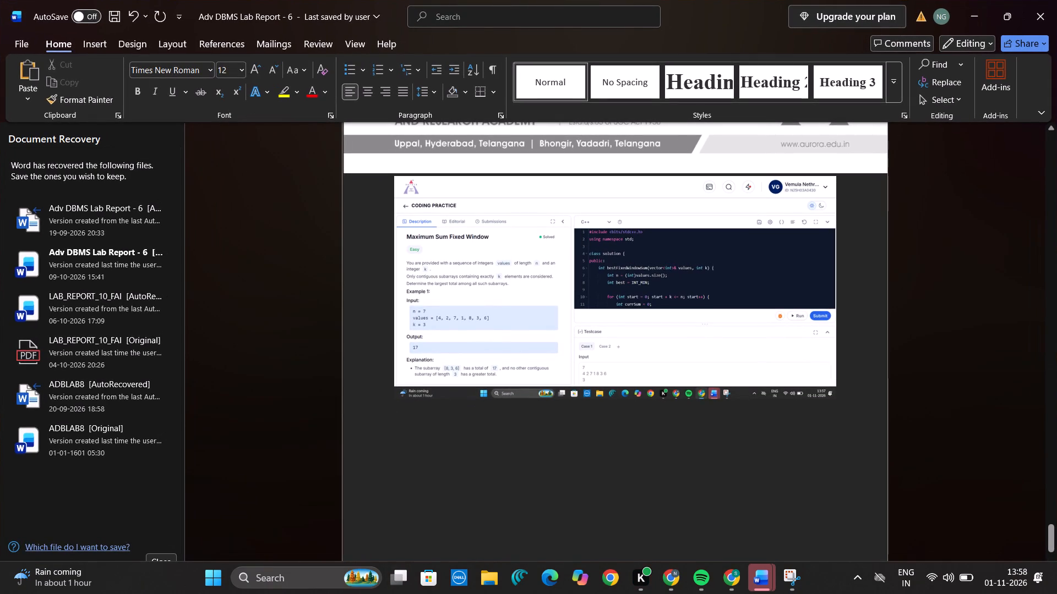
right_click(428, 427)
left_click(460, 251)
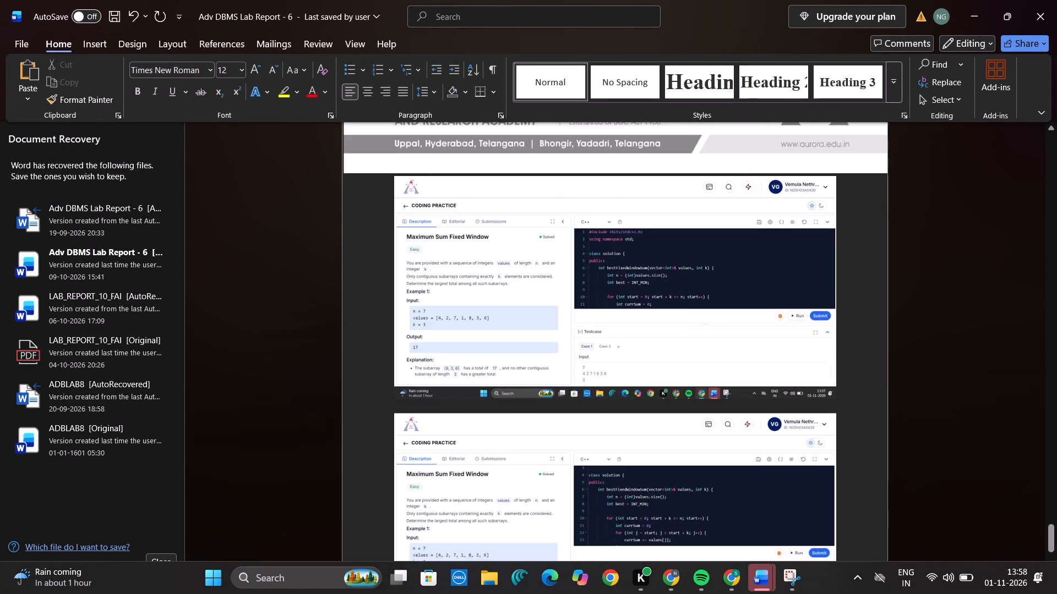
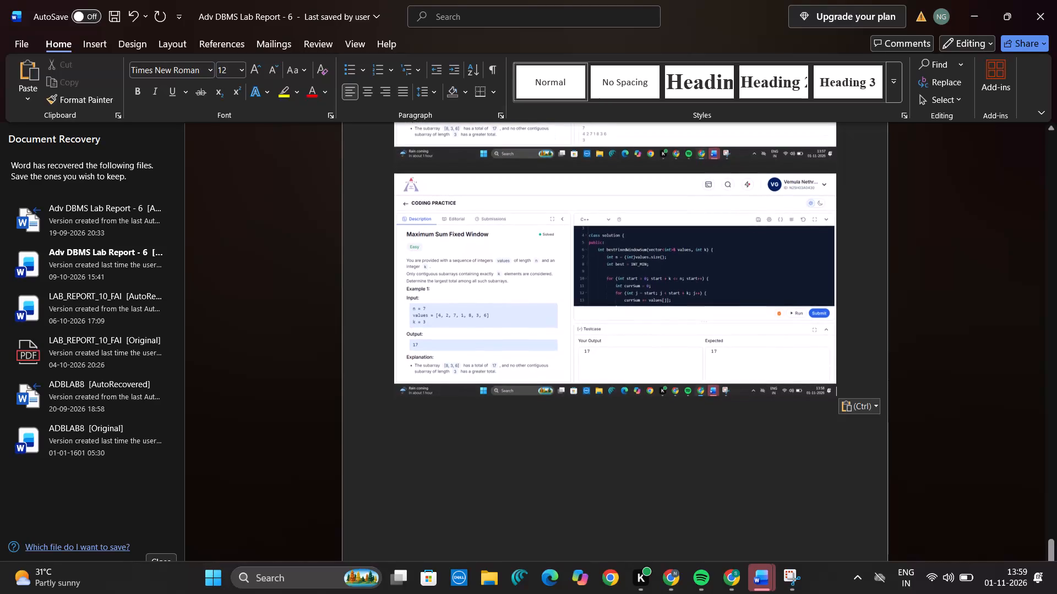
Switch to Chrome, return to the Module I Coding Practice question list, and open the Union of Two Sorted Arrays problem.
scroll(394, 178, "down", 2)
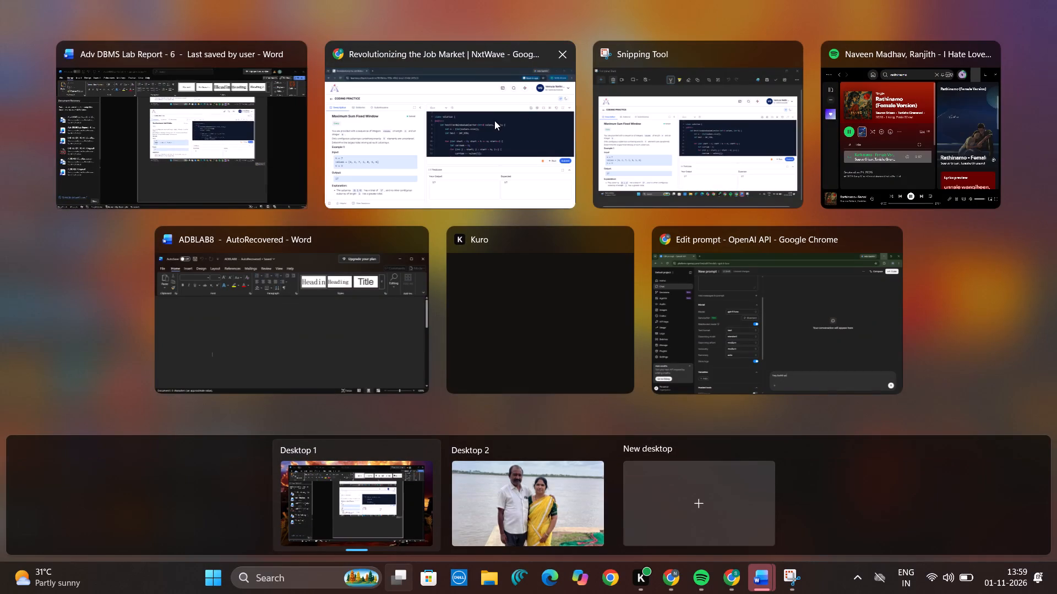
left_click(494, 120)
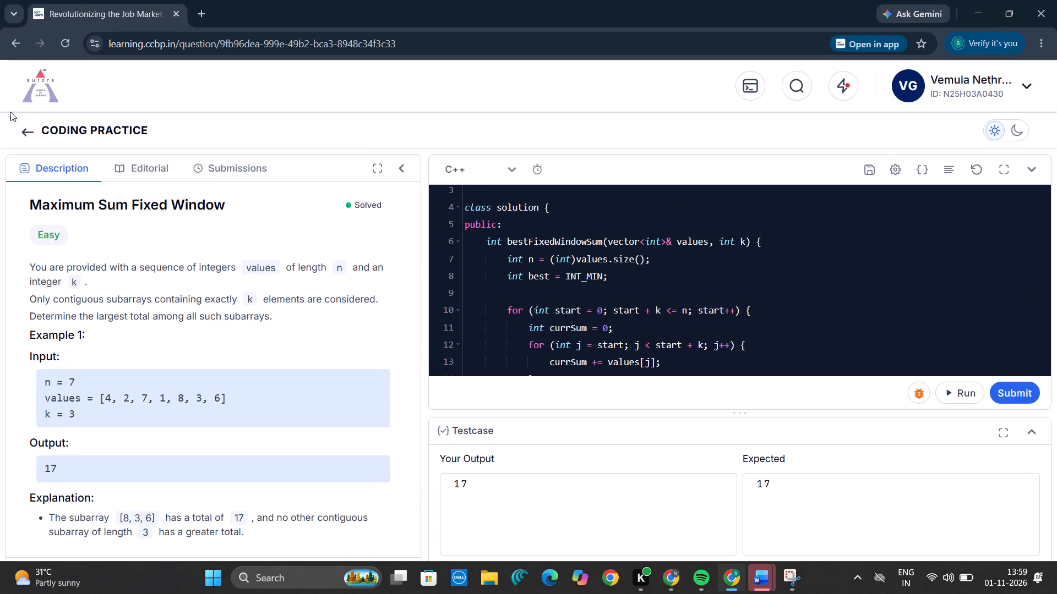
left_click(24, 131)
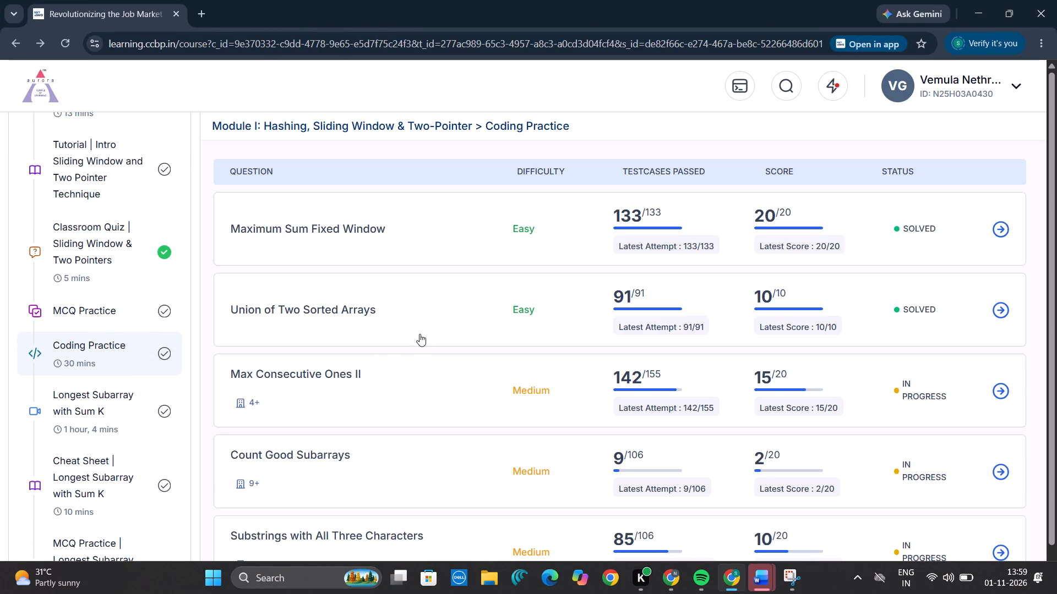
left_click(419, 334)
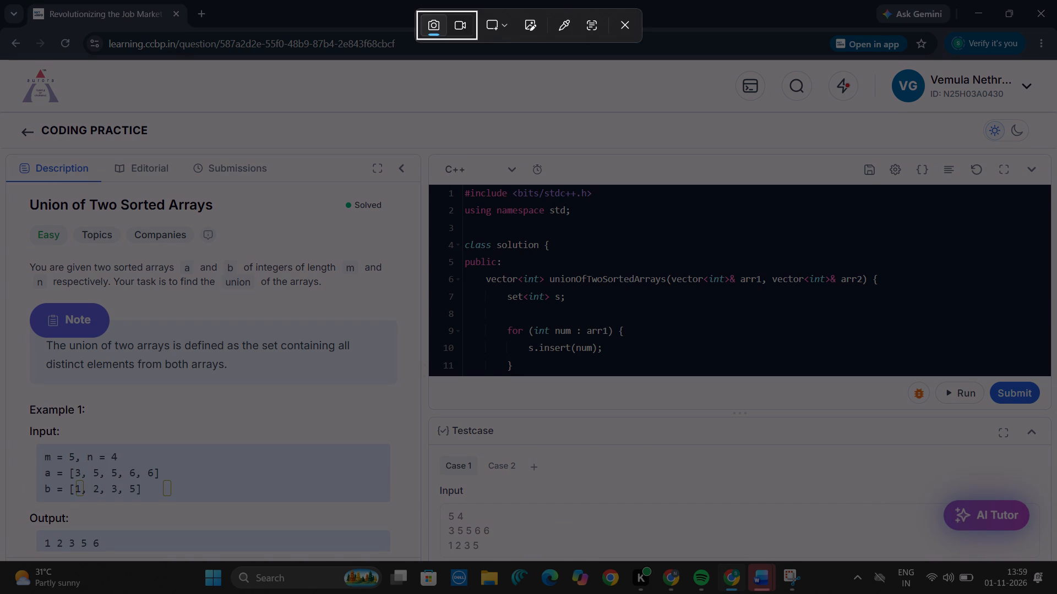
Capture the Union of Two Sorted Arrays page with its code and test case input, copy the screenshot, and minimize Snipping Tool.
left_click_drag(1, 62, 1056, 593)
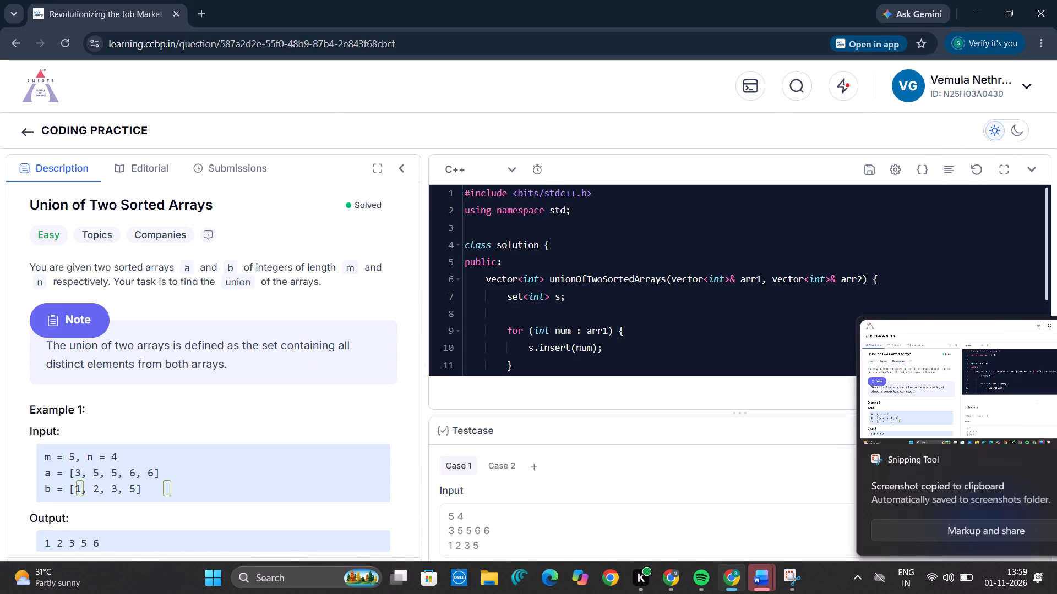
left_click(939, 379)
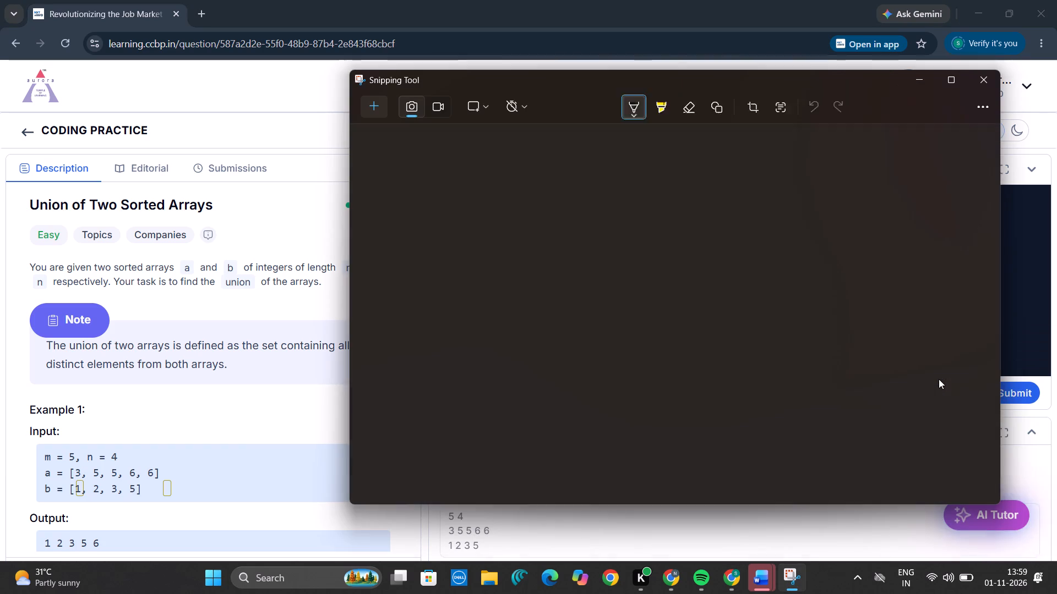
left_click(923, 106)
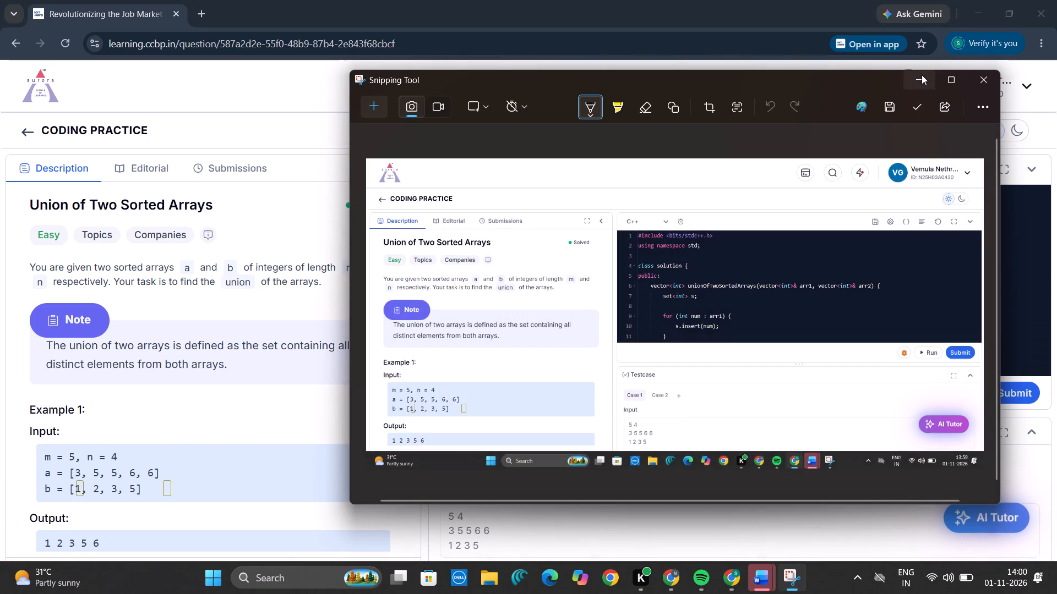
left_click(922, 75)
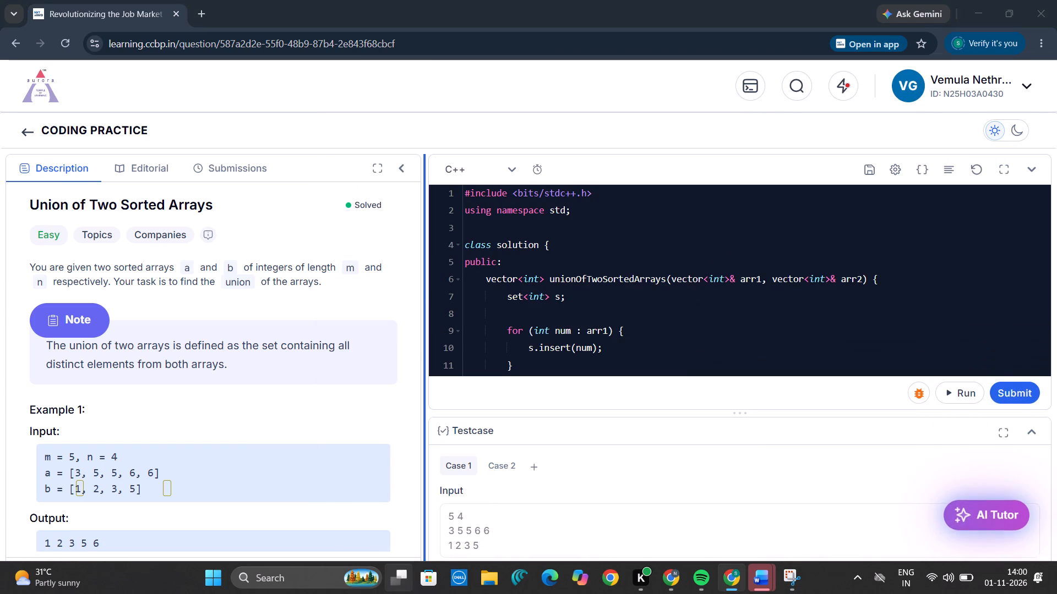
Switch to the Adv DBMS Lab Report - 6 document in Word, paste the screenshot below the Maximum Sum Fixed Window output image, and add a new line.
left_click(658, 151)
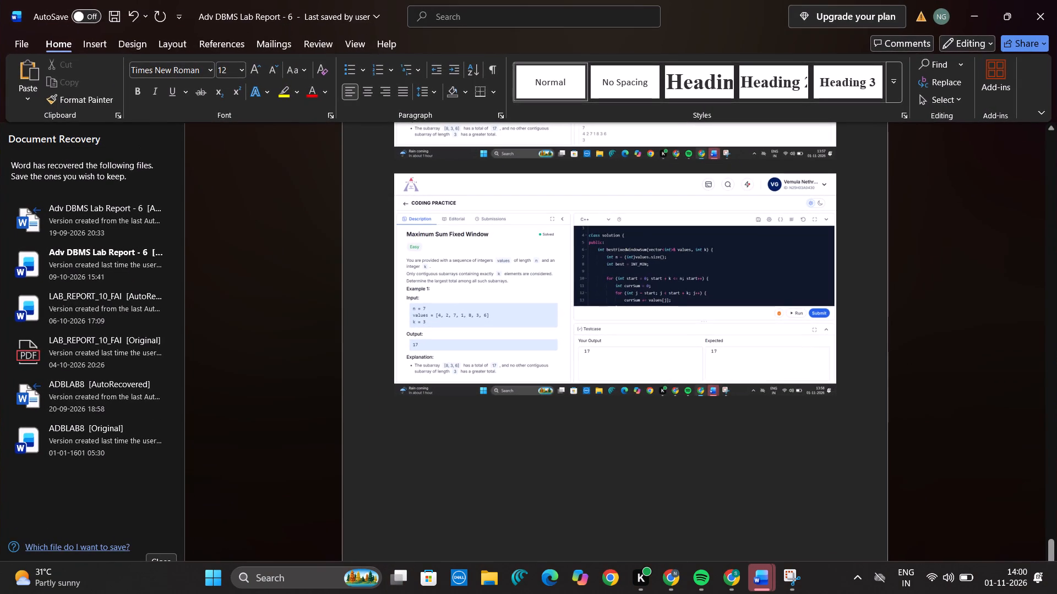
left_click(423, 424)
right_click(423, 424)
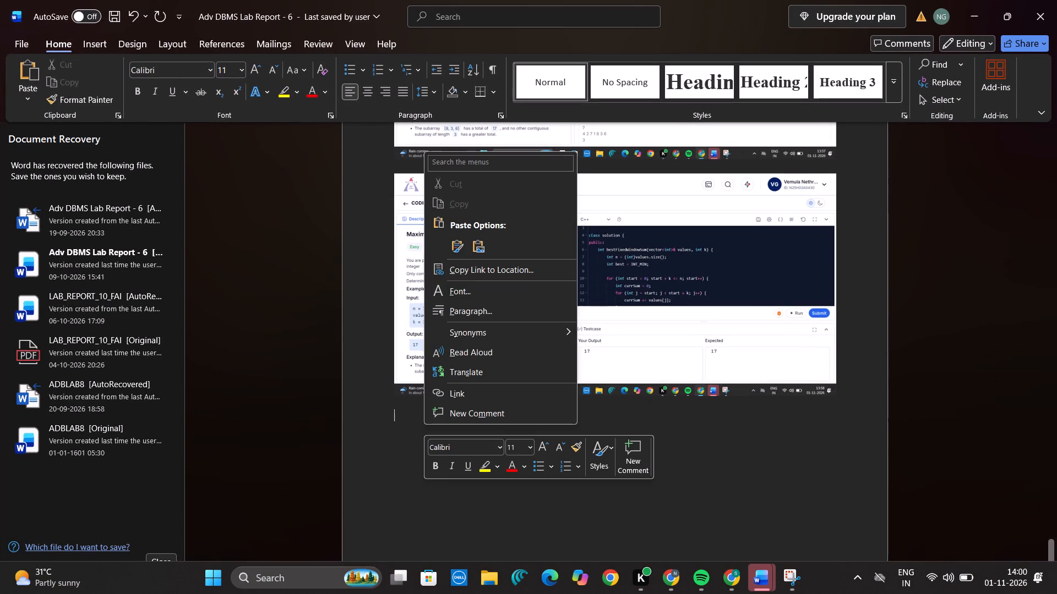
left_click(461, 248)
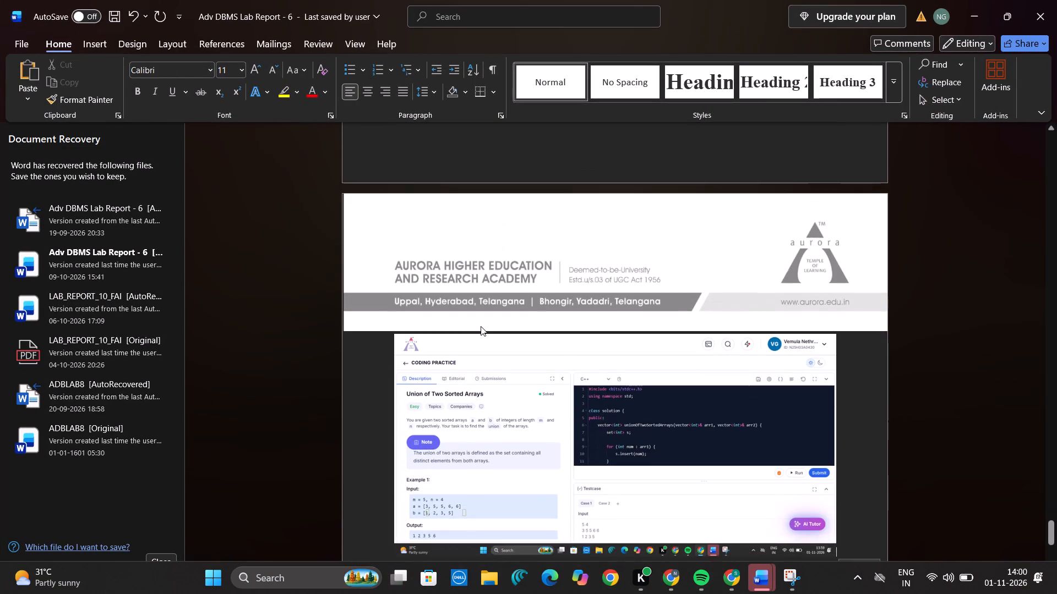
scroll(481, 326, "down", 3)
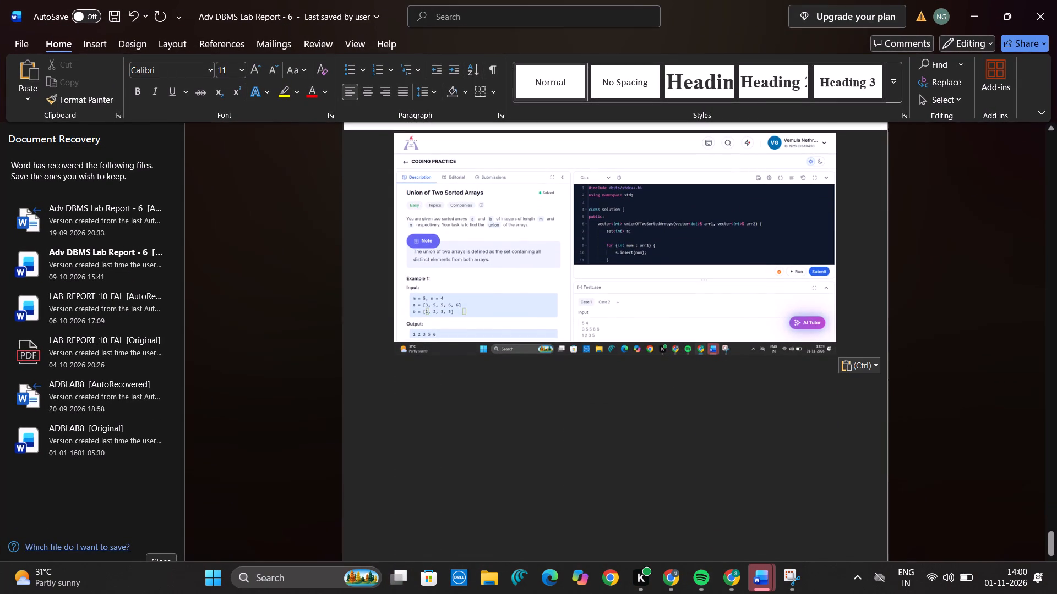
key("Return")
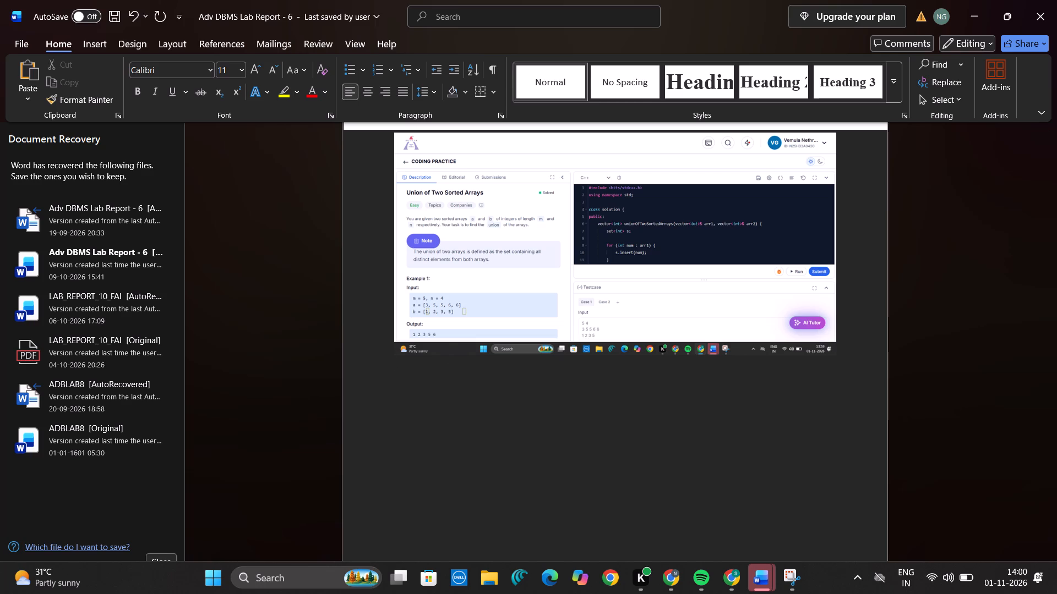
Switch back to Chrome and run the Union of Two Sorted Arrays code against its test cases.
left_click(397, 157)
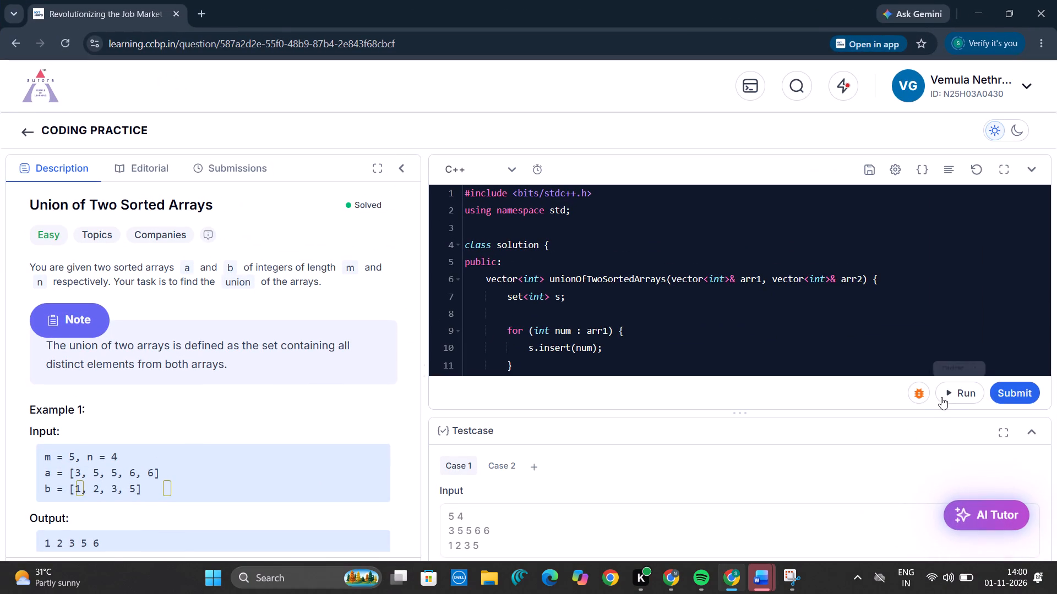
left_click(942, 397)
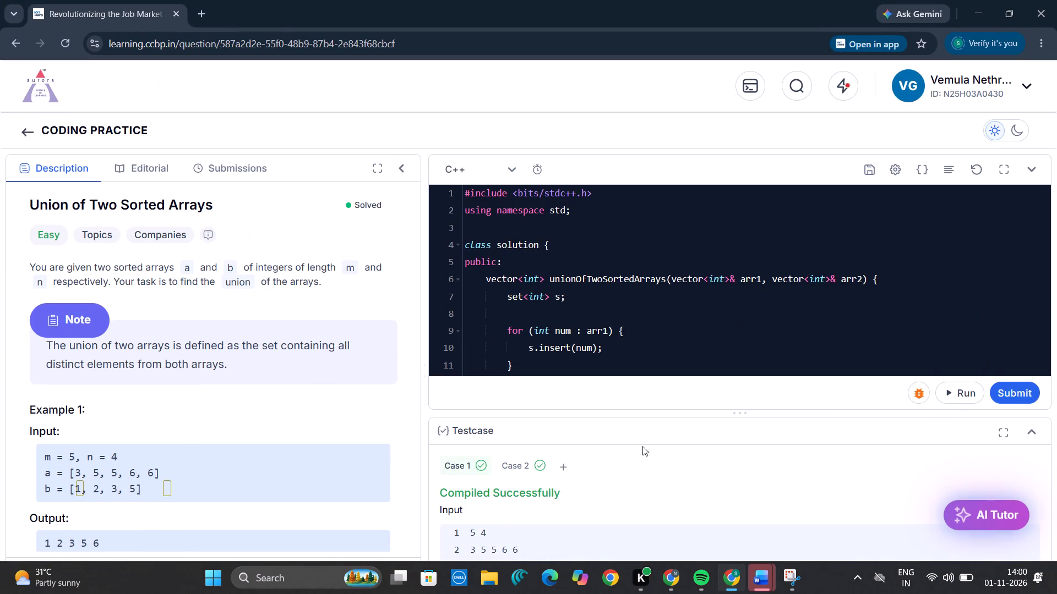
Capture the Union of Two Sorted Arrays page with its compilation result, copy the screenshot, and minimize Snipping Tool.
key("Print")
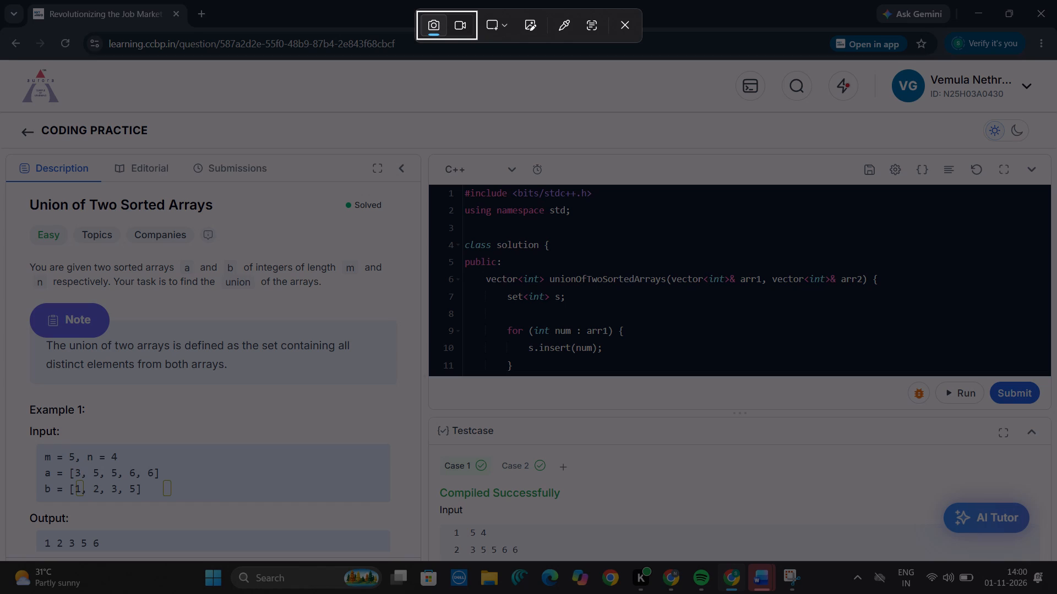
left_click_drag(0, 59, 1056, 593)
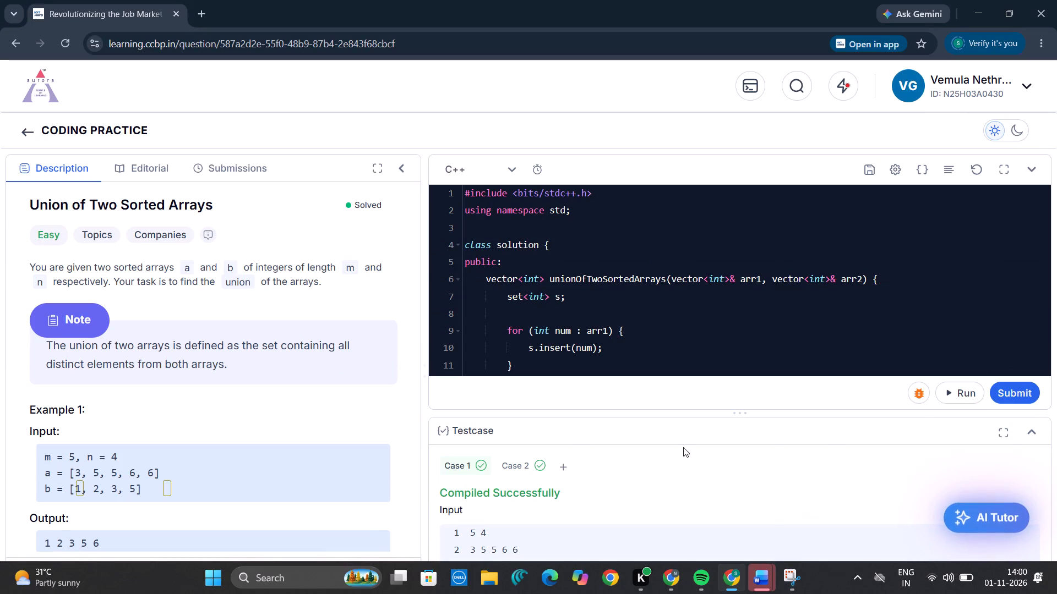
left_click(833, 397)
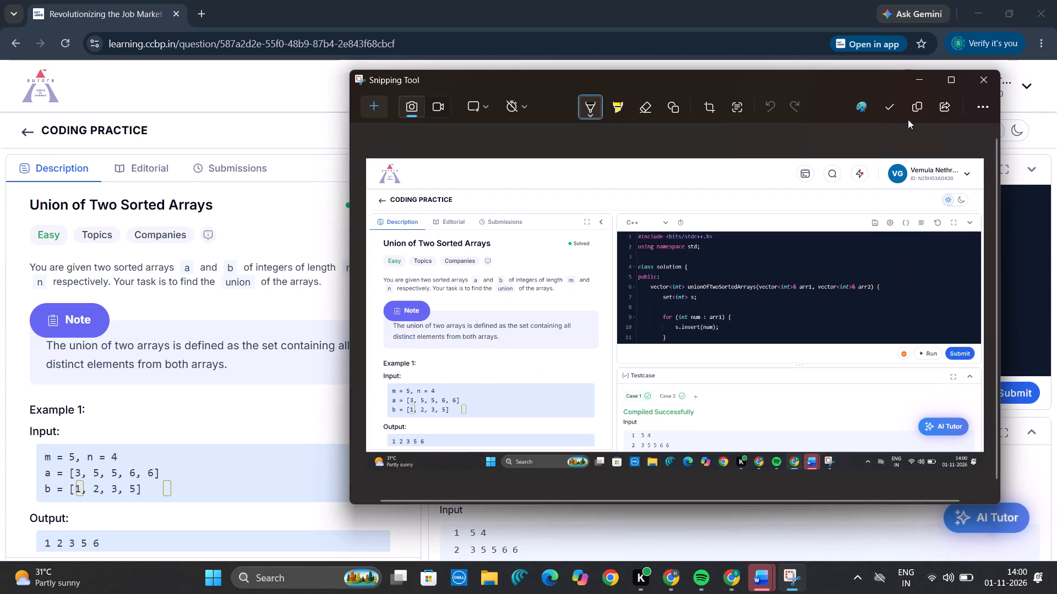
left_click(913, 108)
left_click(916, 84)
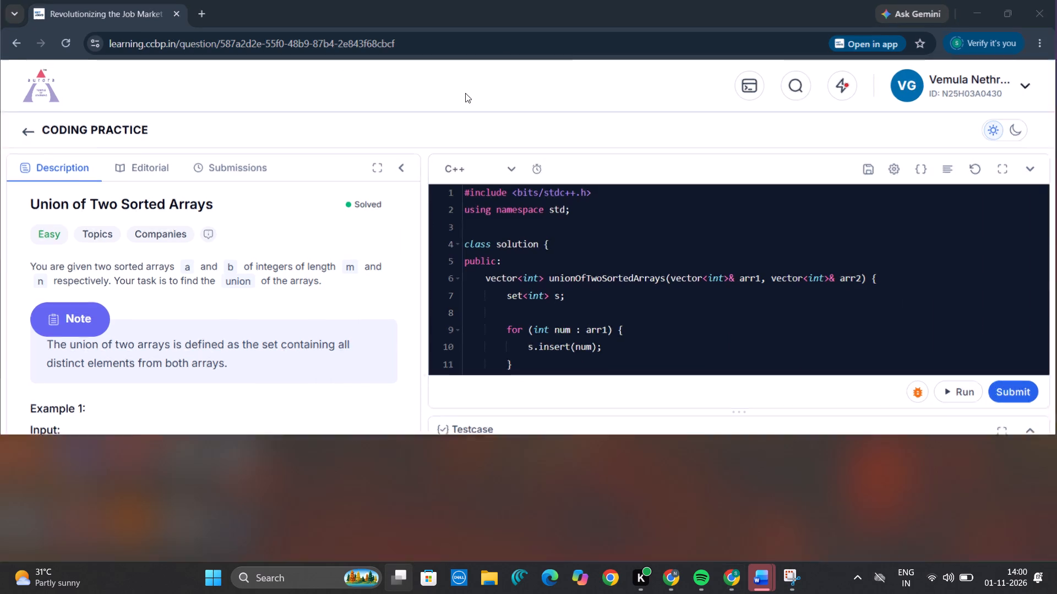
Switch to the Adv DBMS Lab Report - 6 document, paste the compilation screenshot below the first Union of Two Sorted Arrays image, and add a new line.
left_click(668, 130)
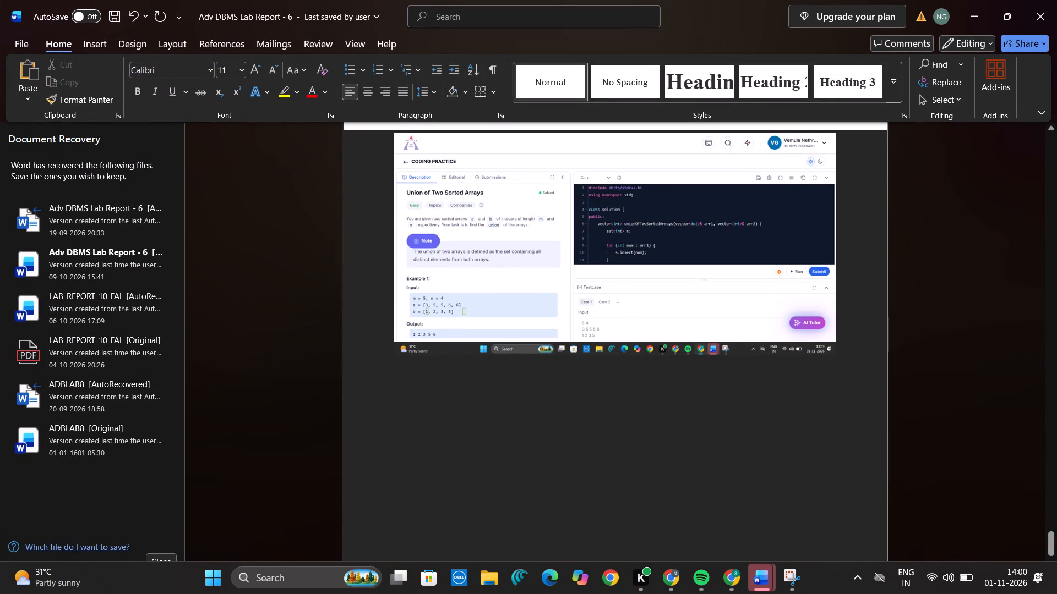
right_click(402, 367)
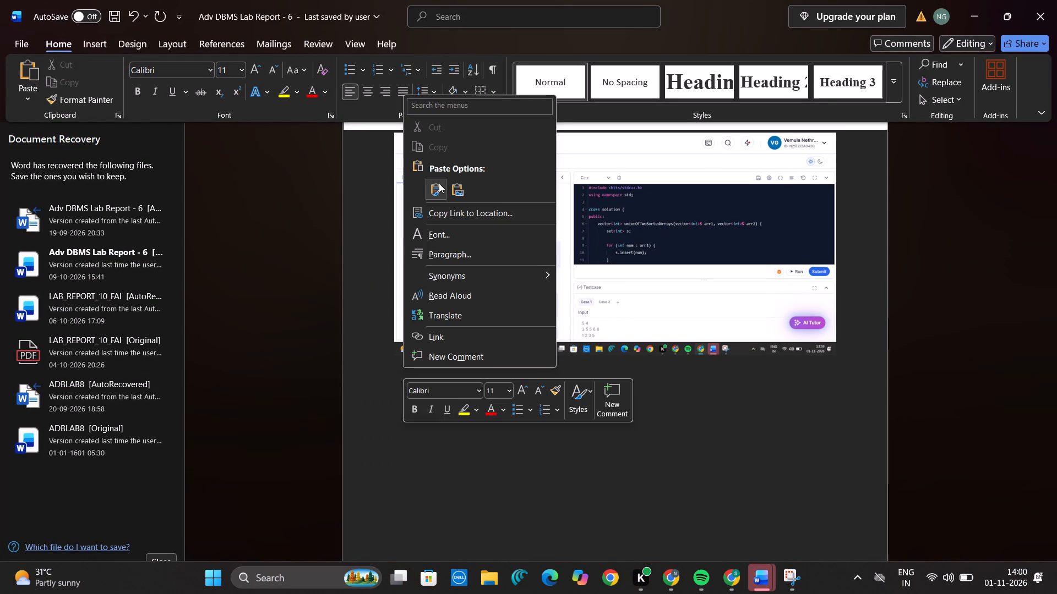
left_click(439, 183)
scroll(471, 301, "down", 2)
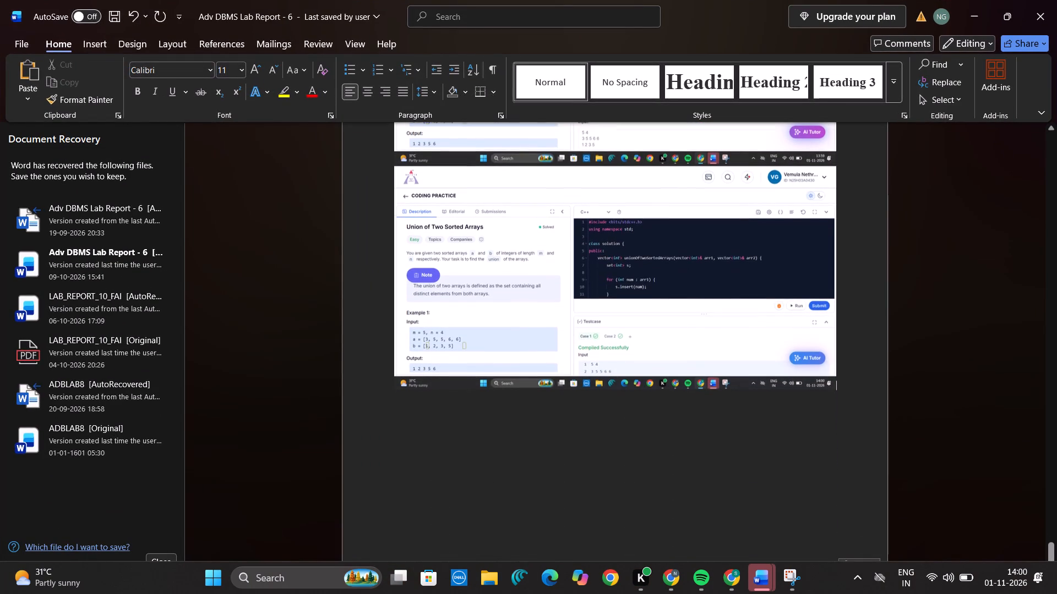
scroll(471, 301, "down", 2)
key("Return")
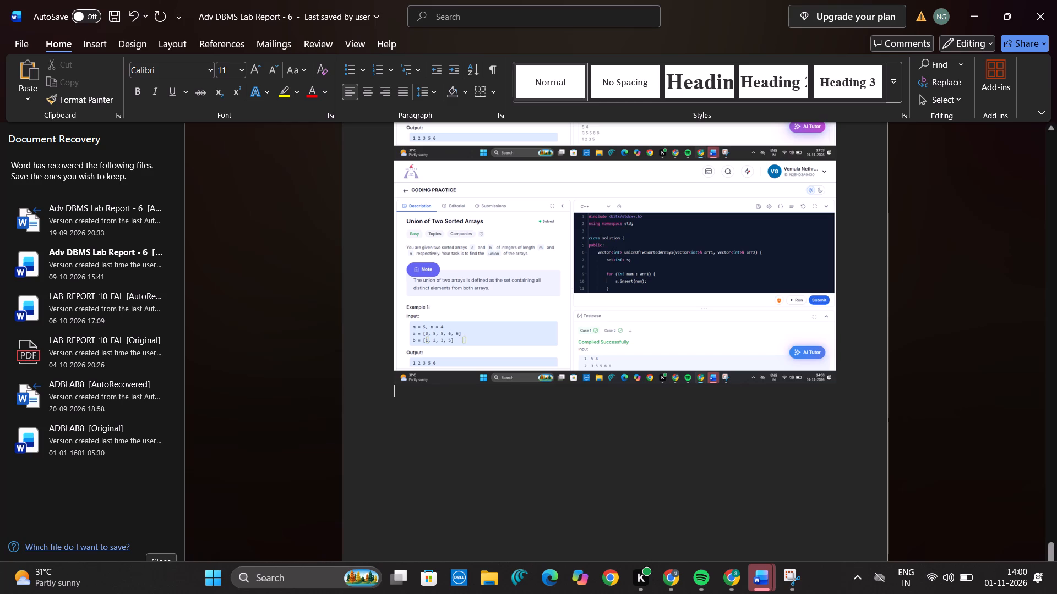
In Chrome, capture the Union of Two Sorted Arrays page with its Your Output and Expected boxes showing, copy the screenshot, and minimize Snipping Tool.
left_click(447, 116)
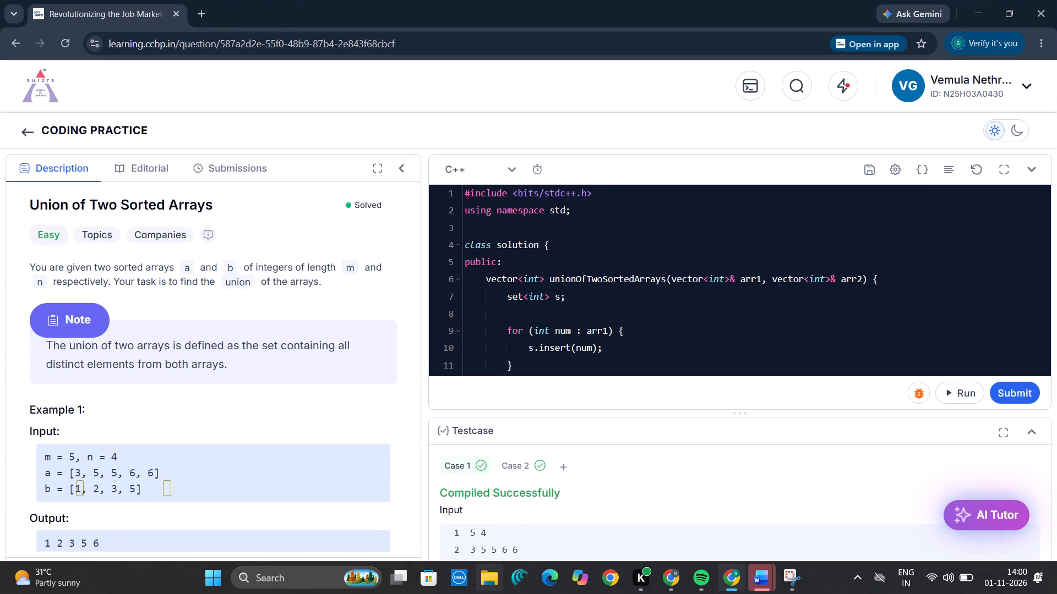
scroll(477, 512, "down", 6)
key("Print")
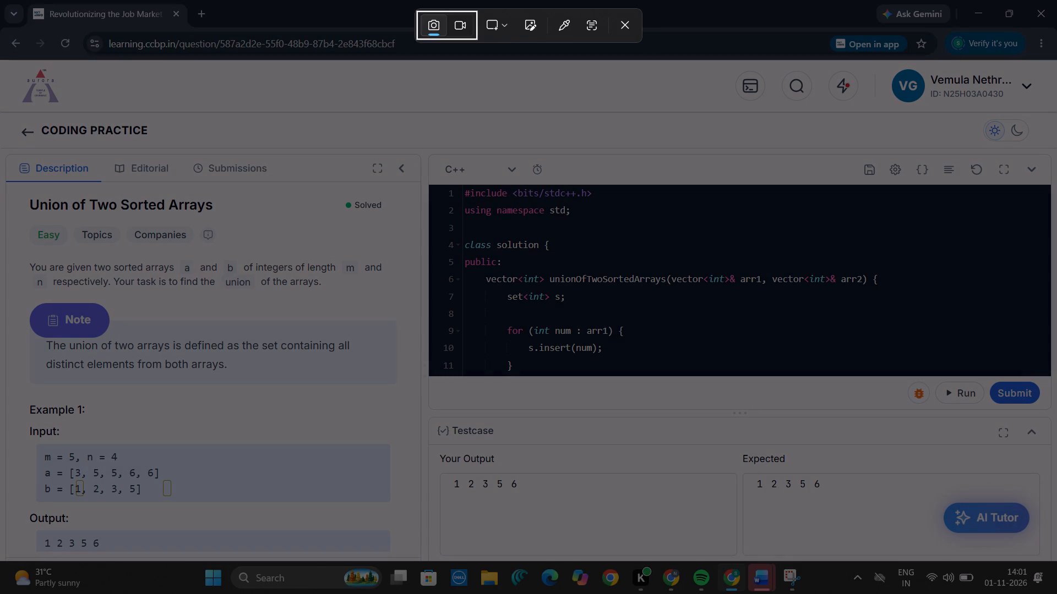
left_click_drag(0, 59, 1056, 574)
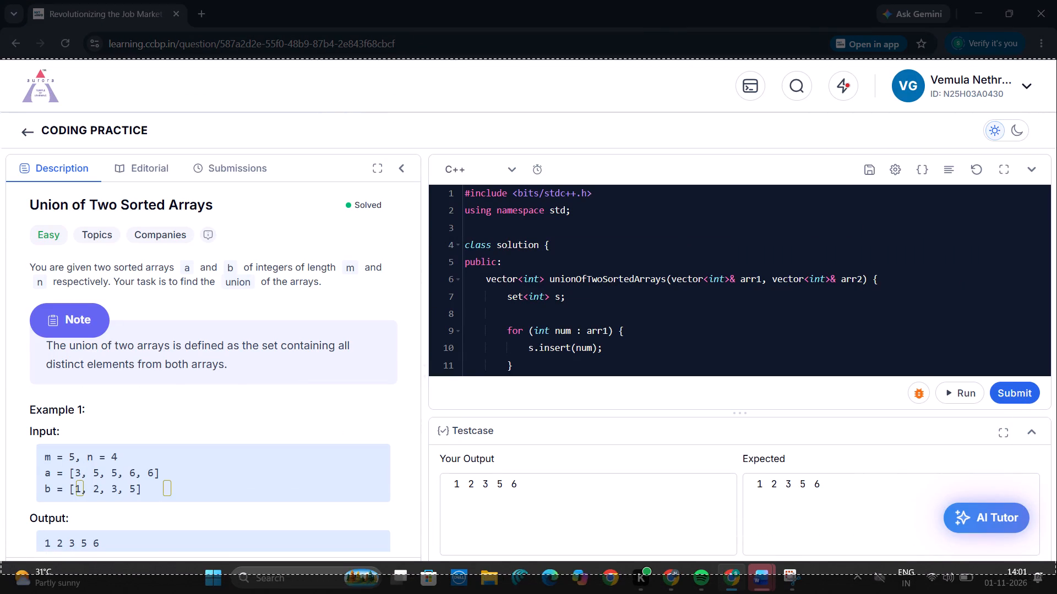
left_click_drag(1056, 574, 1056, 563)
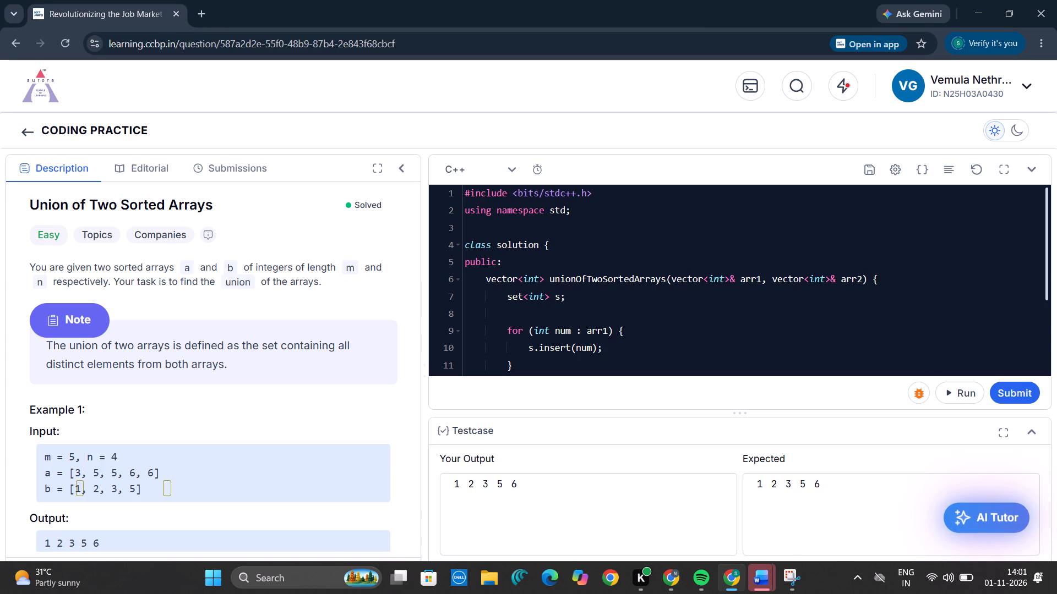
left_click(936, 400)
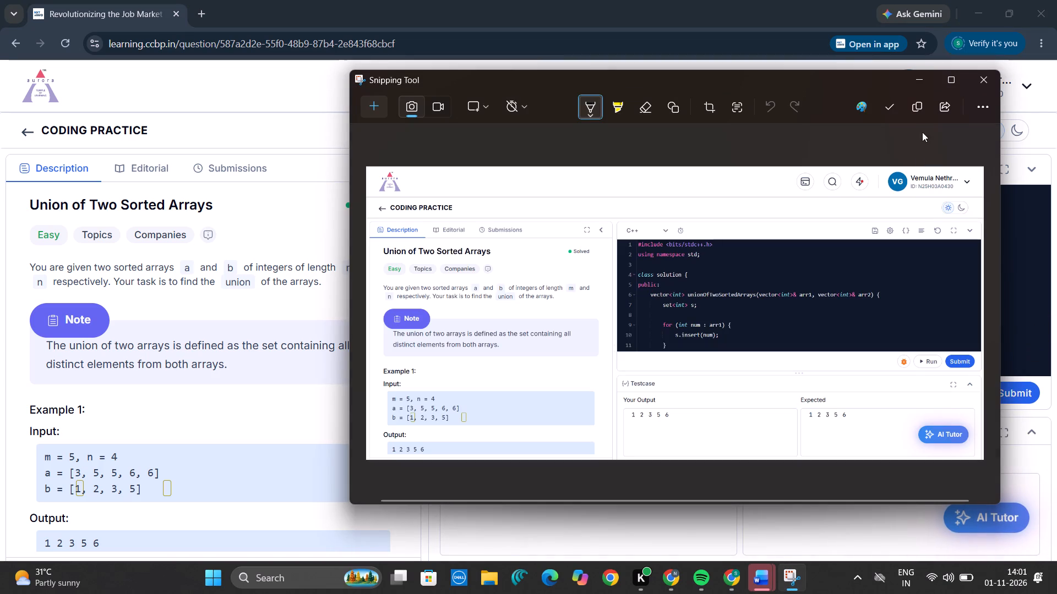
left_click(920, 104)
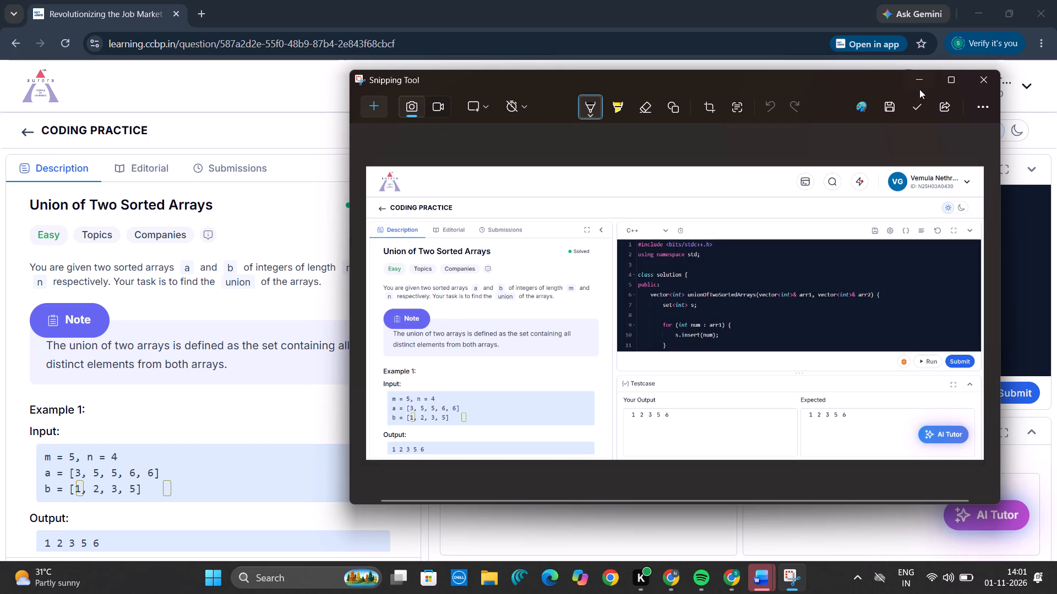
left_click(919, 88)
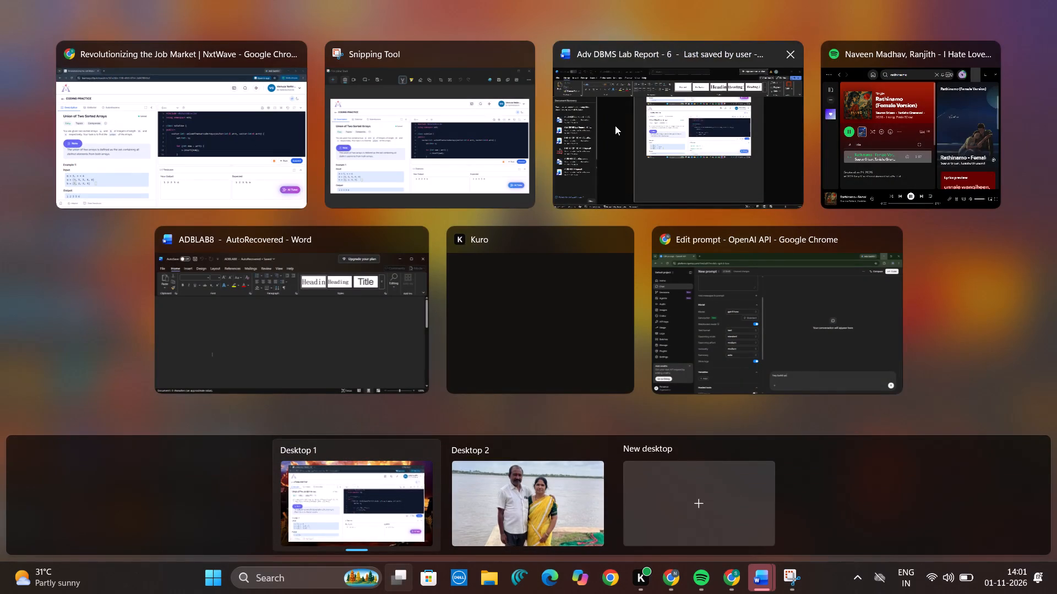
Switch to the Adv DBMS Lab Report - 6 document, paste the output screenshot after the Union of Two Sorted Arrays compilation image, and add a new line.
left_click(615, 125)
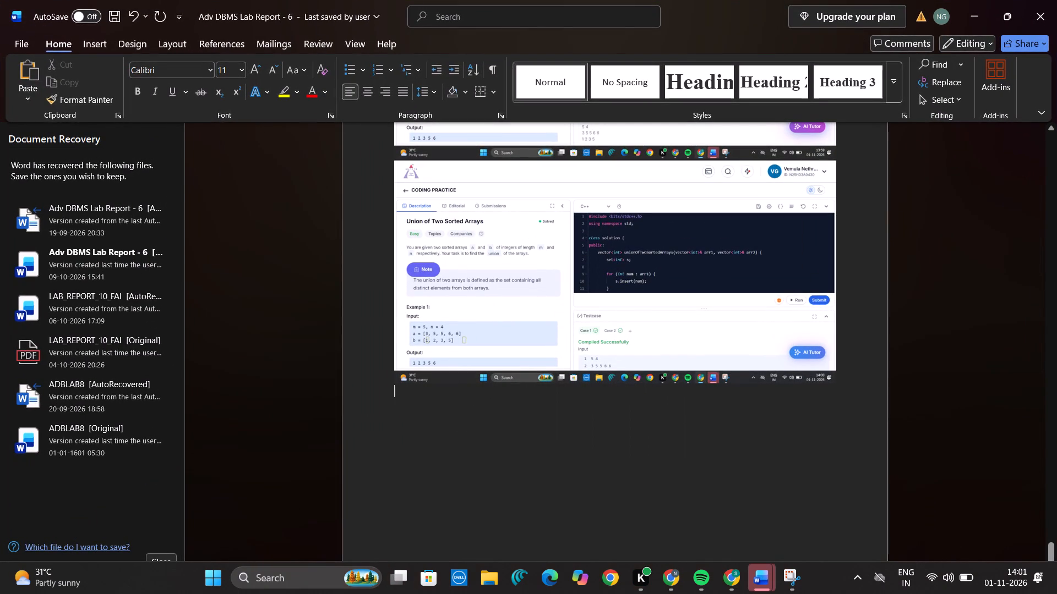
right_click(405, 399)
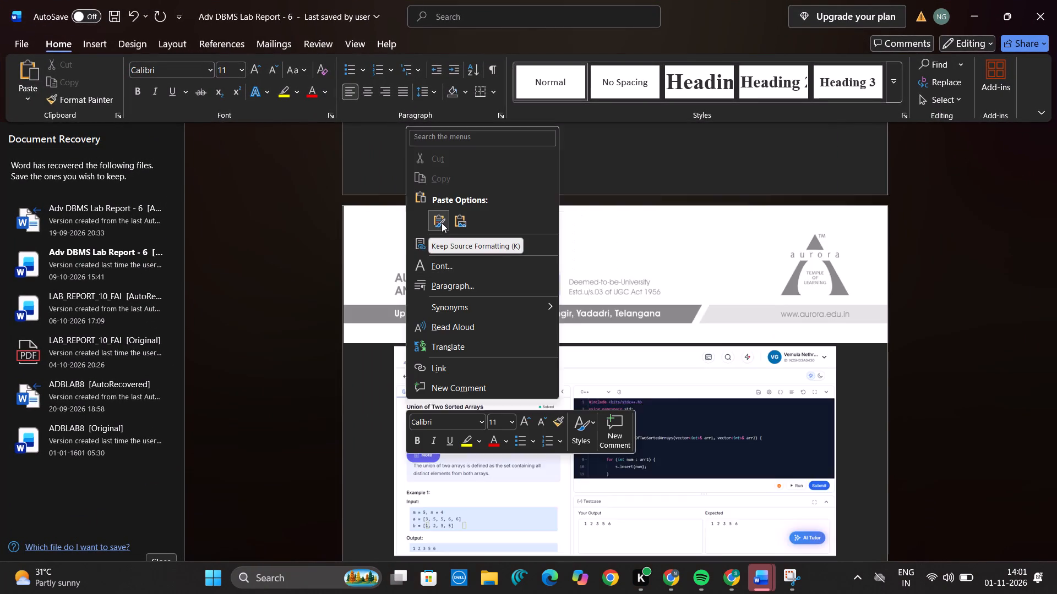
left_click(442, 223)
scroll(481, 307, "down", 3)
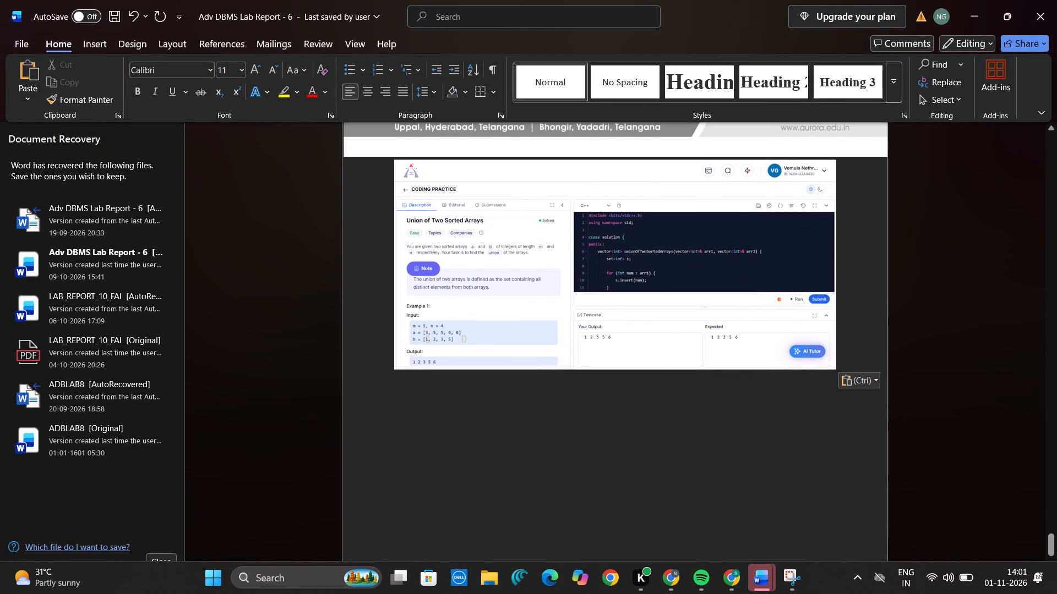
key("Return")
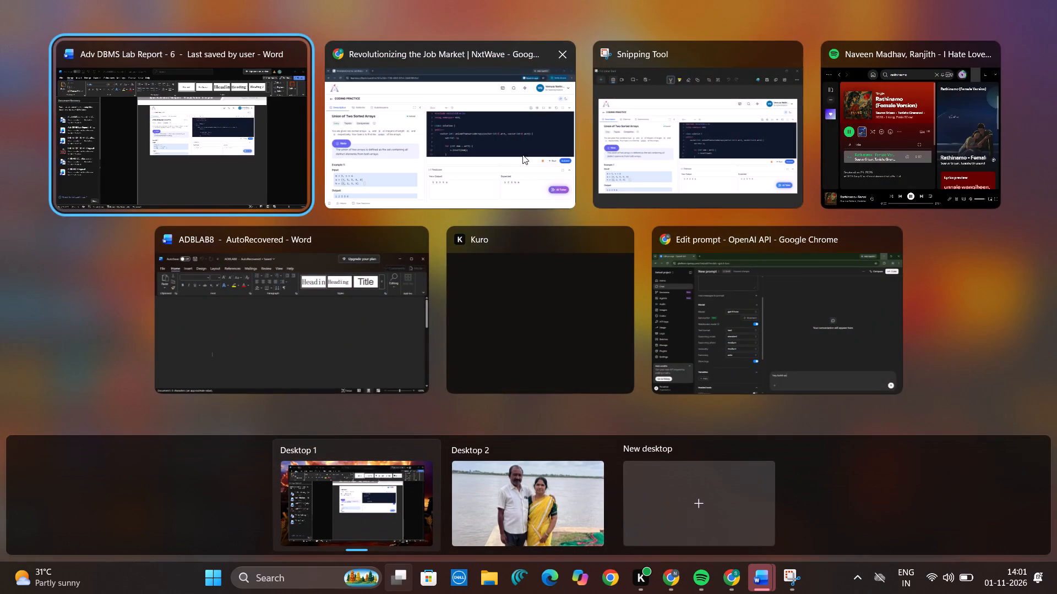
Switch to the NxtWave page in Chrome, return to the Module I Coding Practice question list, and open Max Consecutive Ones II.
left_click(522, 155)
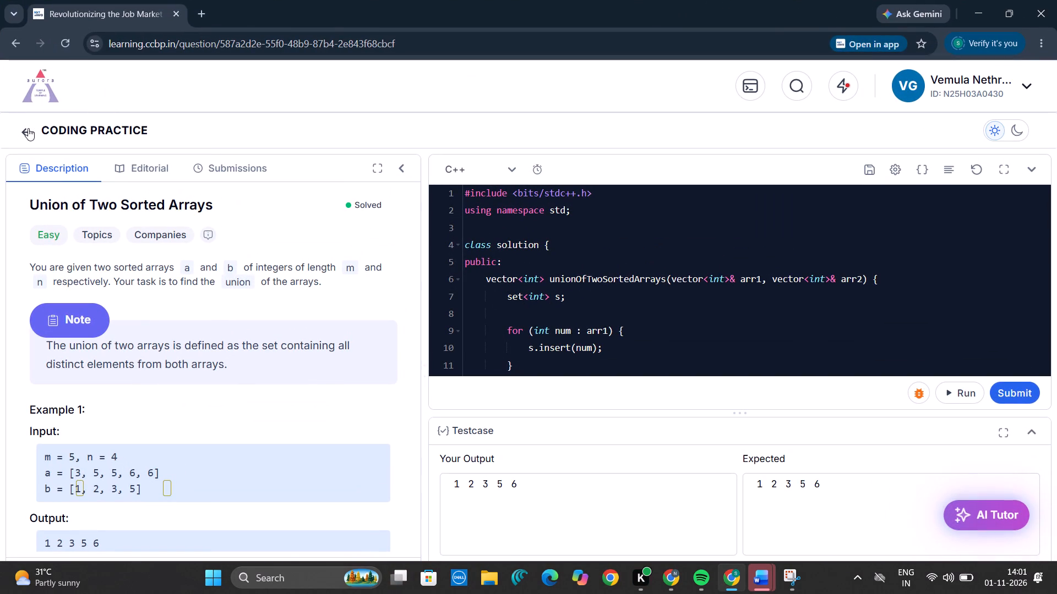
left_click(28, 128)
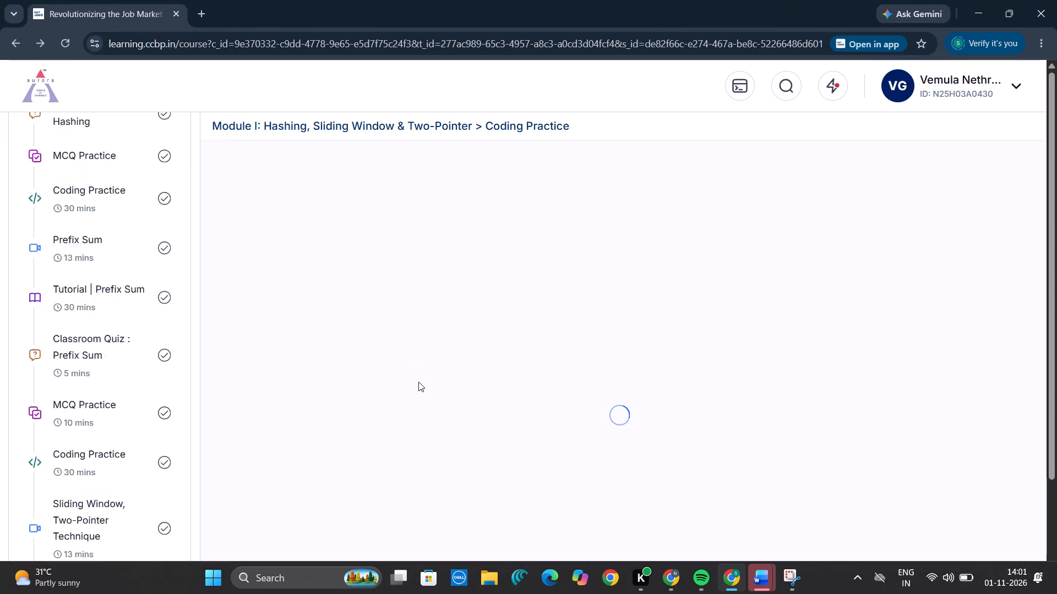
scroll(418, 382, "down", 2)
left_click(402, 340)
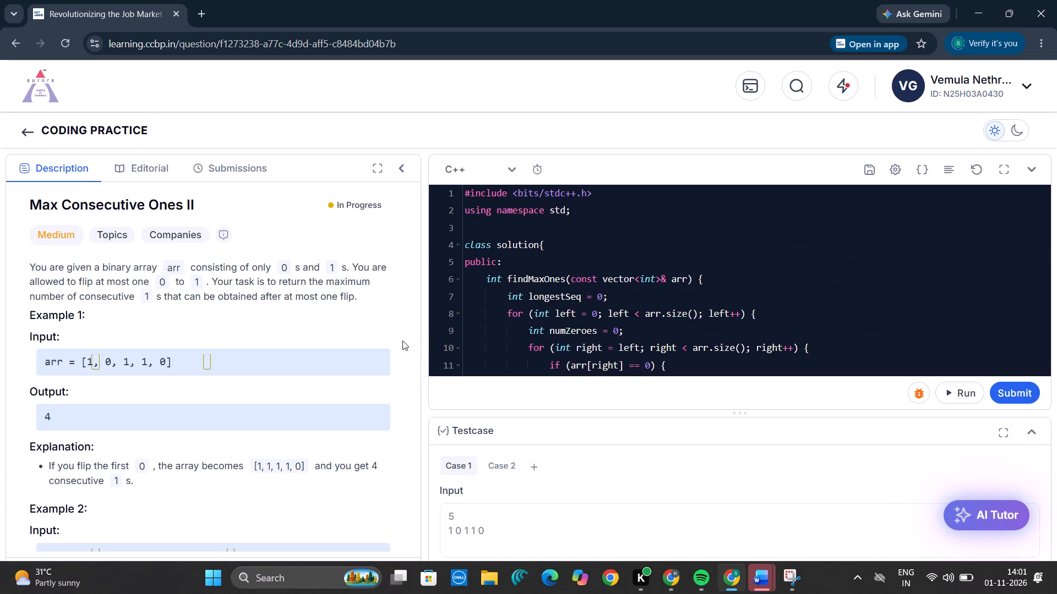
Capture the Max Consecutive Ones II page from below the address bar down, copy the screenshot, and minimize Snipping Tool.
key("Print")
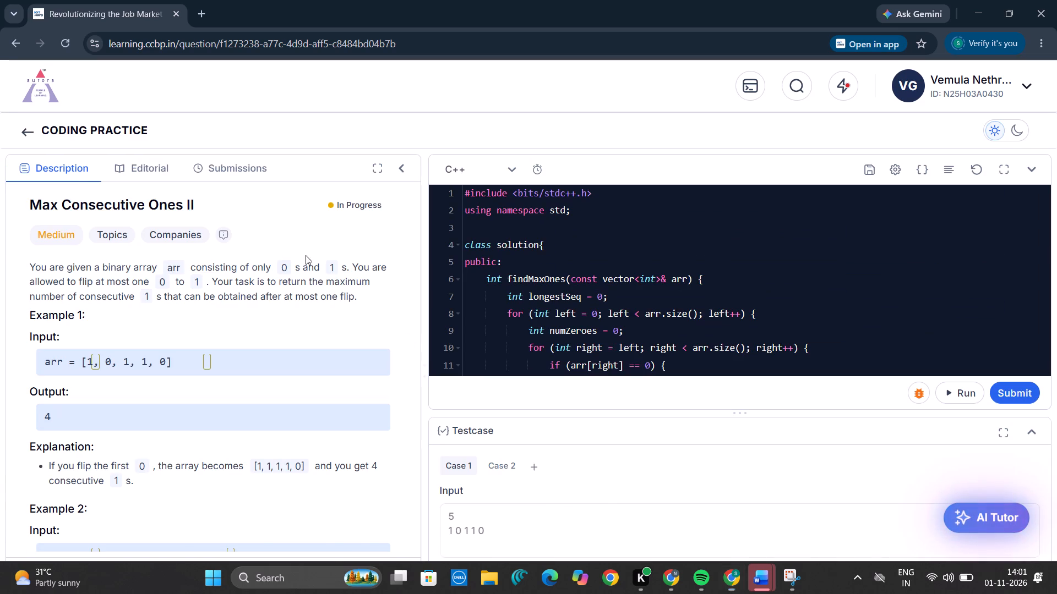
left_click_drag(1, 62, 1056, 580)
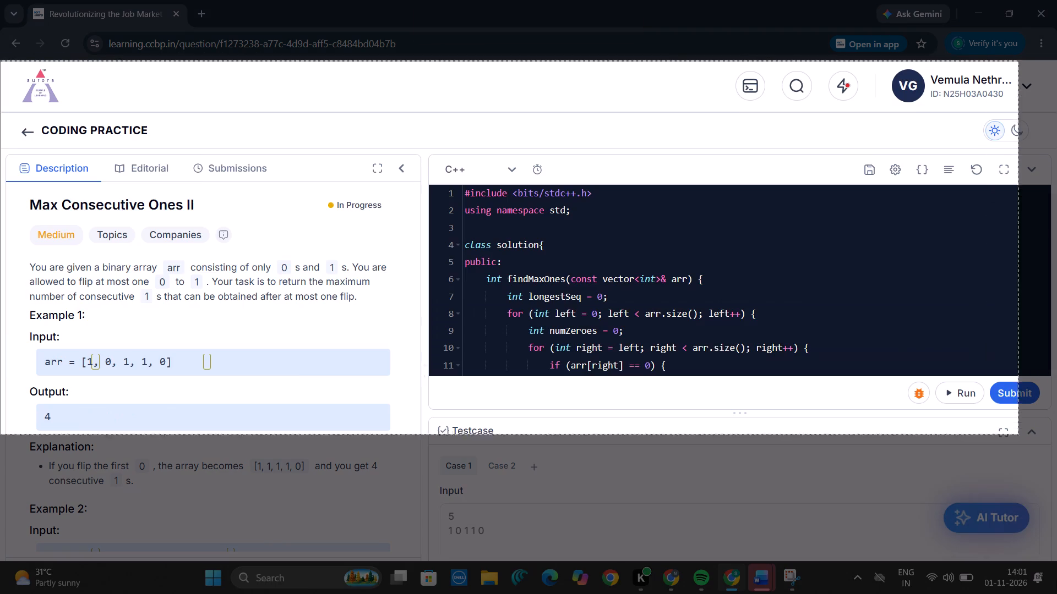
left_click_drag(1056, 580, 1056, 589)
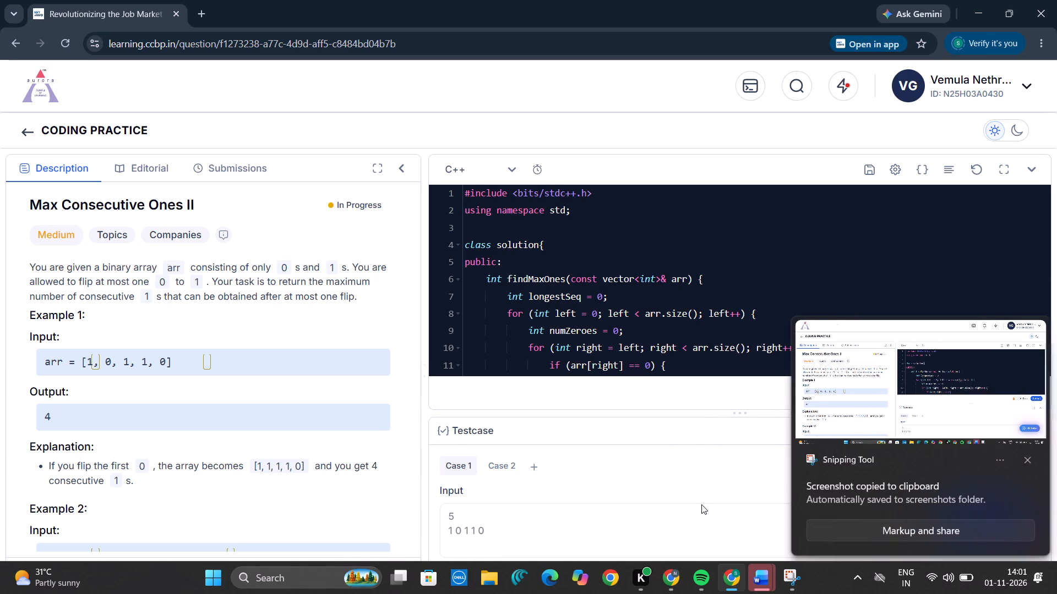
left_click(863, 423)
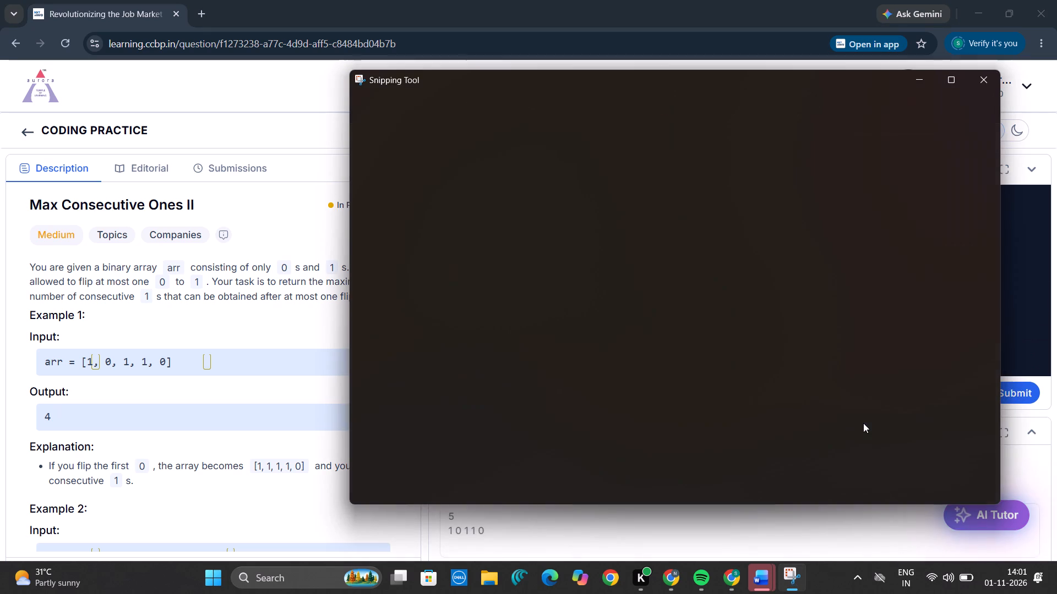
left_click(920, 109)
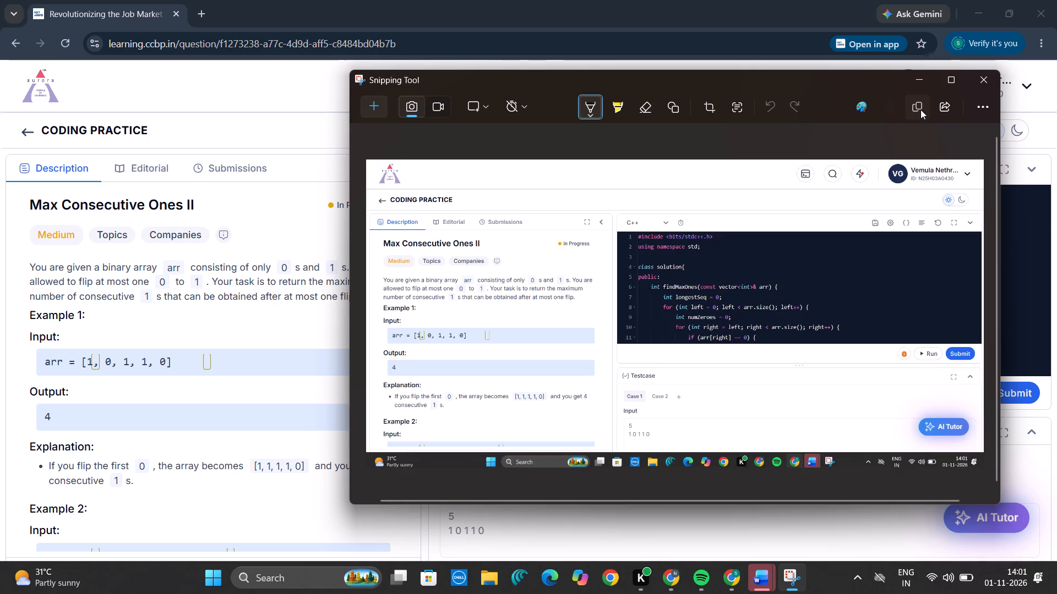
left_click(918, 84)
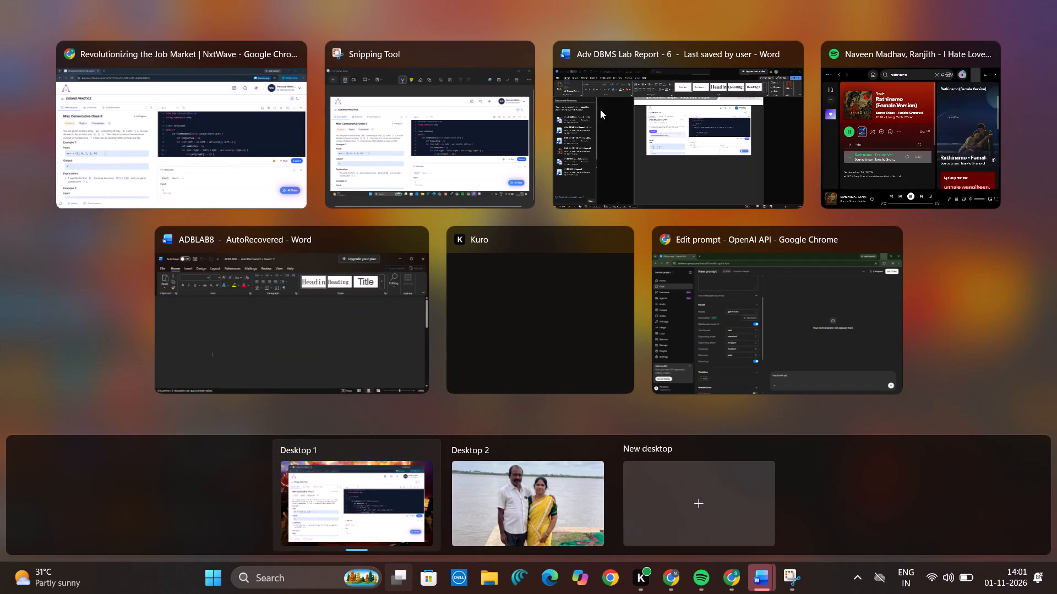
Switch to the Adv DBMS Lab Report - 6 document, paste the Max Consecutive Ones II screenshot below the last image, and add a new line.
left_click(667, 111)
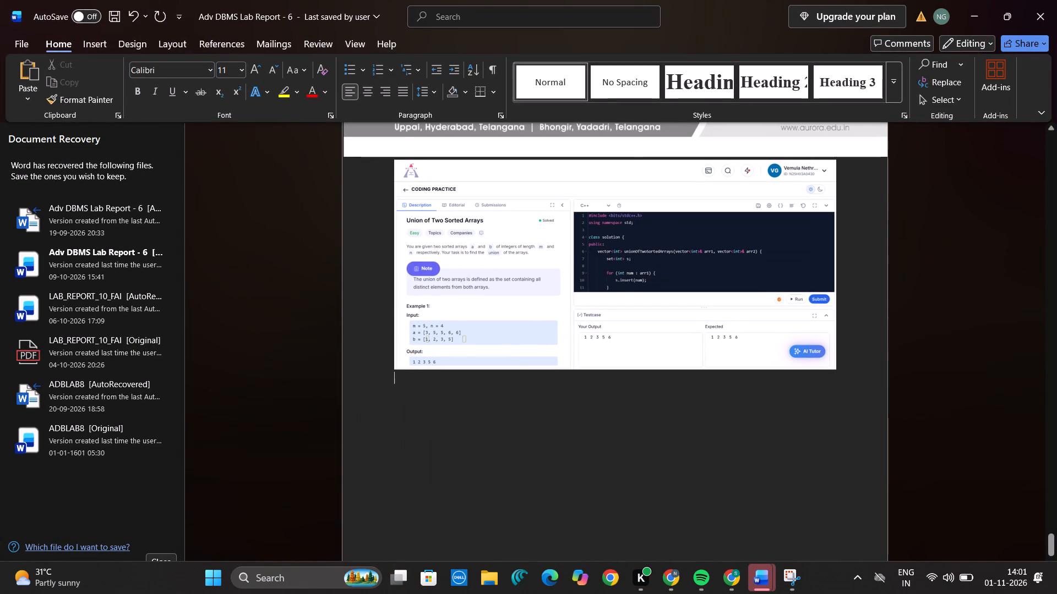
right_click(432, 387)
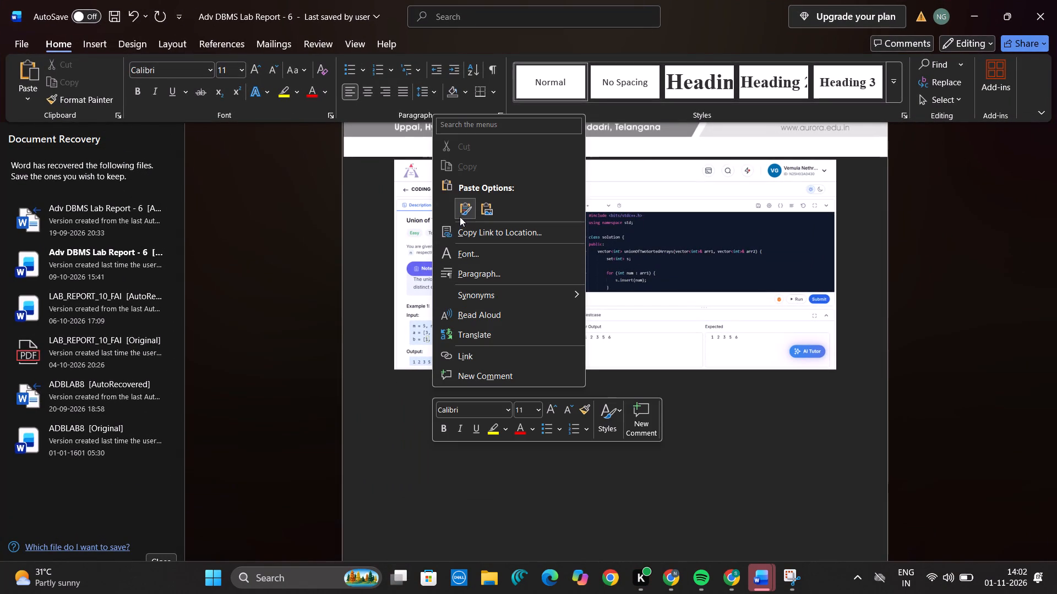
left_click(460, 217)
scroll(479, 324, "down", 1)
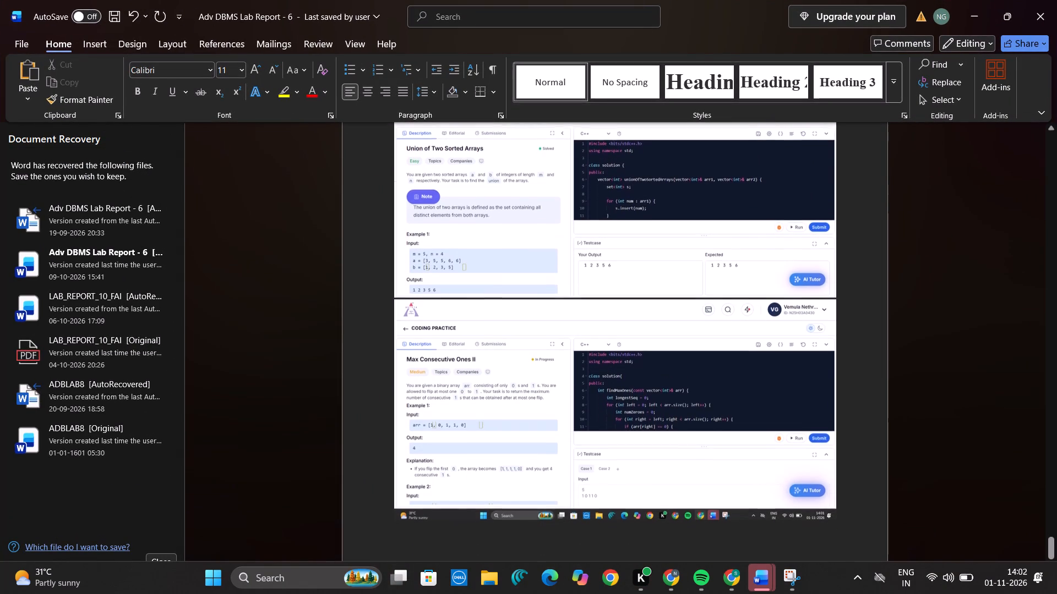
scroll(479, 324, "down", 1)
key("Return")
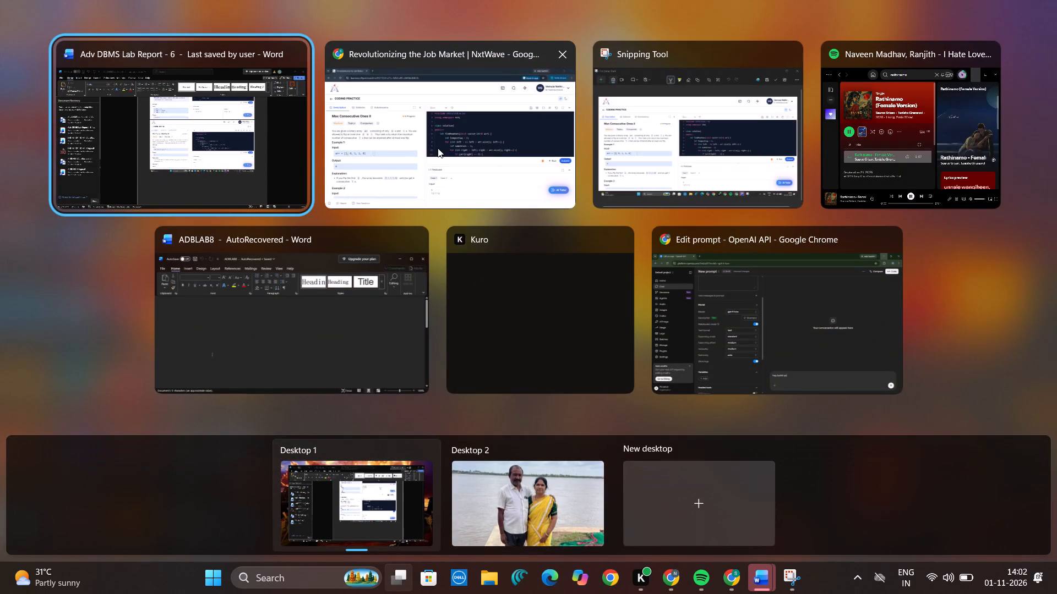
In Chrome, run the Max Consecutive Ones II code, capture the page with its compilation result, copy the screenshot, and minimize Snipping Tool.
left_click(438, 148)
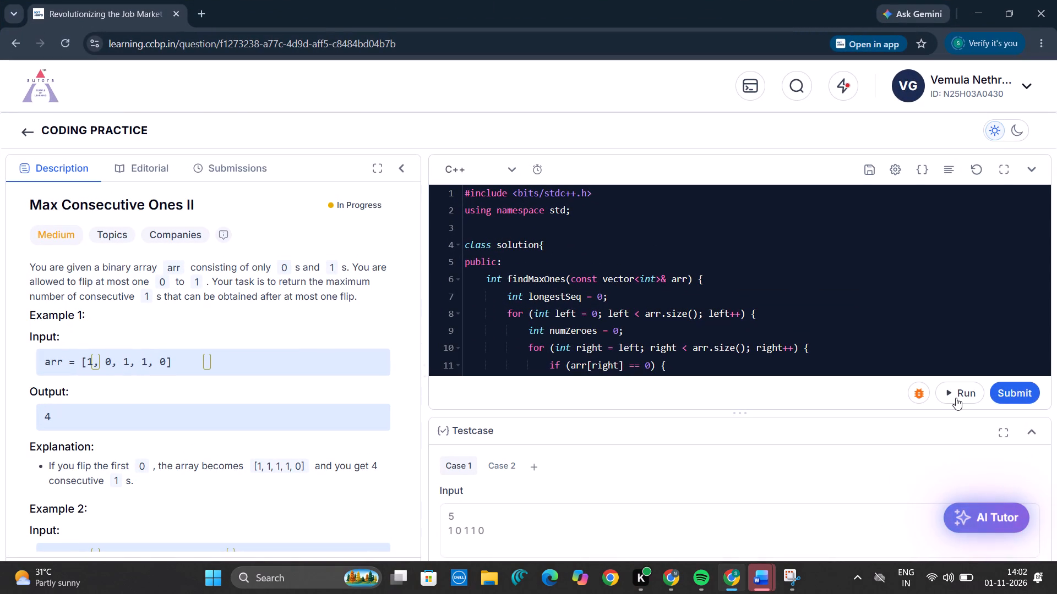
left_click(956, 398)
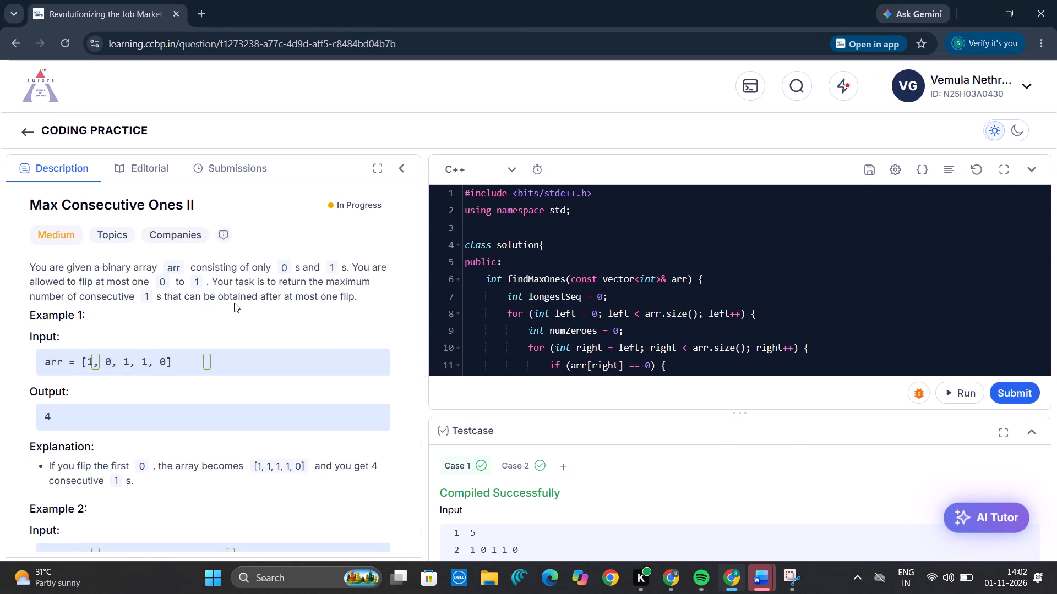
key("Print")
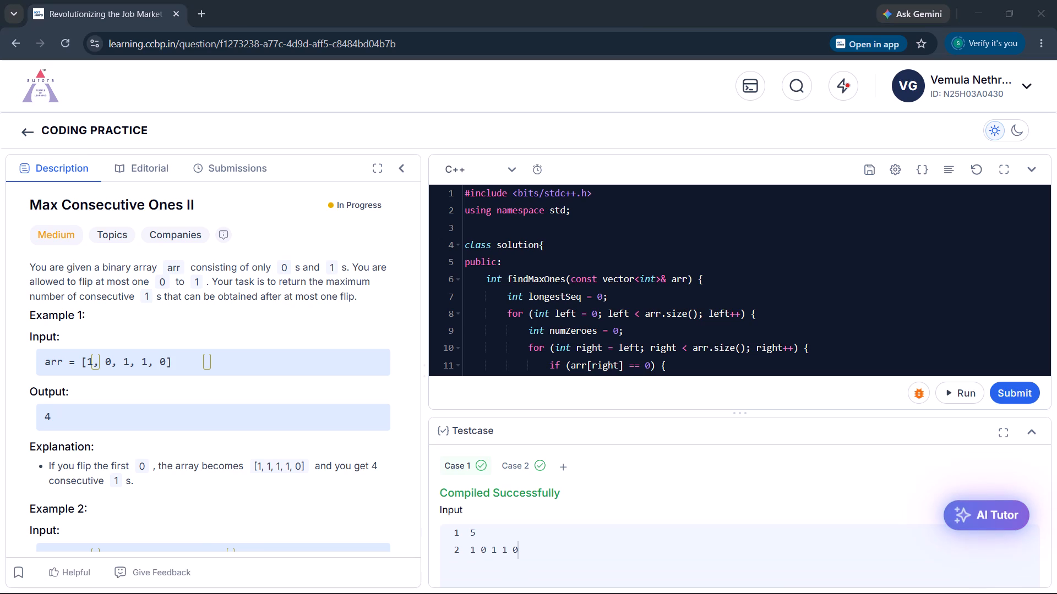
left_click_drag(0, 59, 1056, 593)
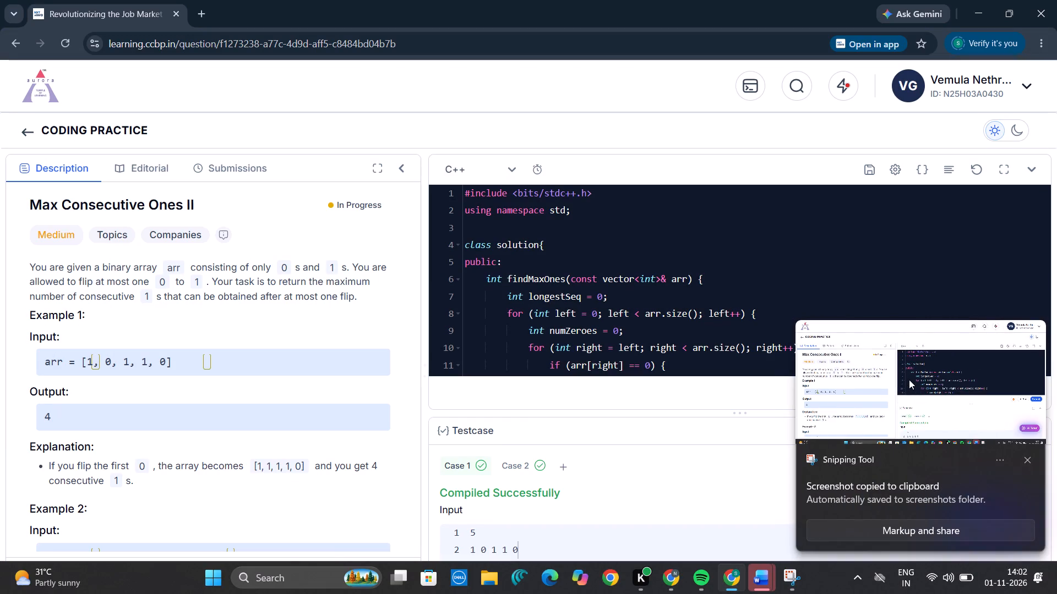
left_click(909, 380)
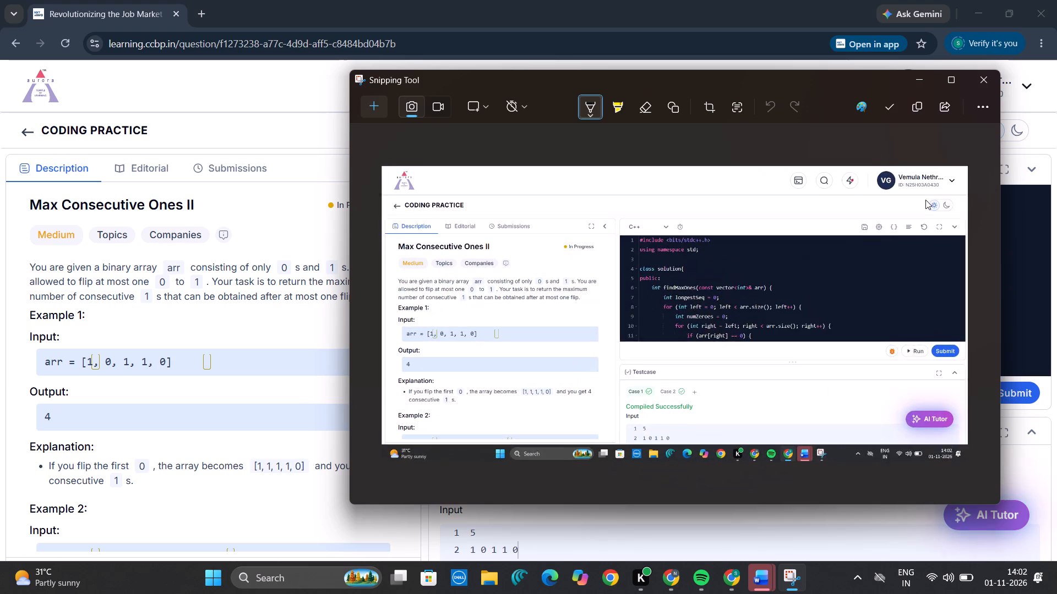
left_click(925, 106)
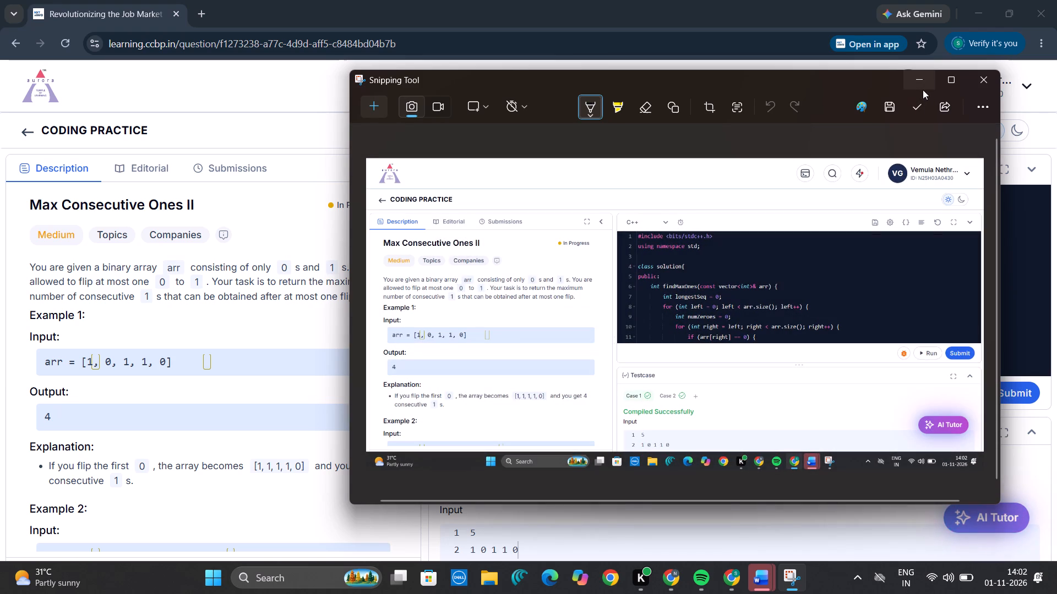
left_click(922, 83)
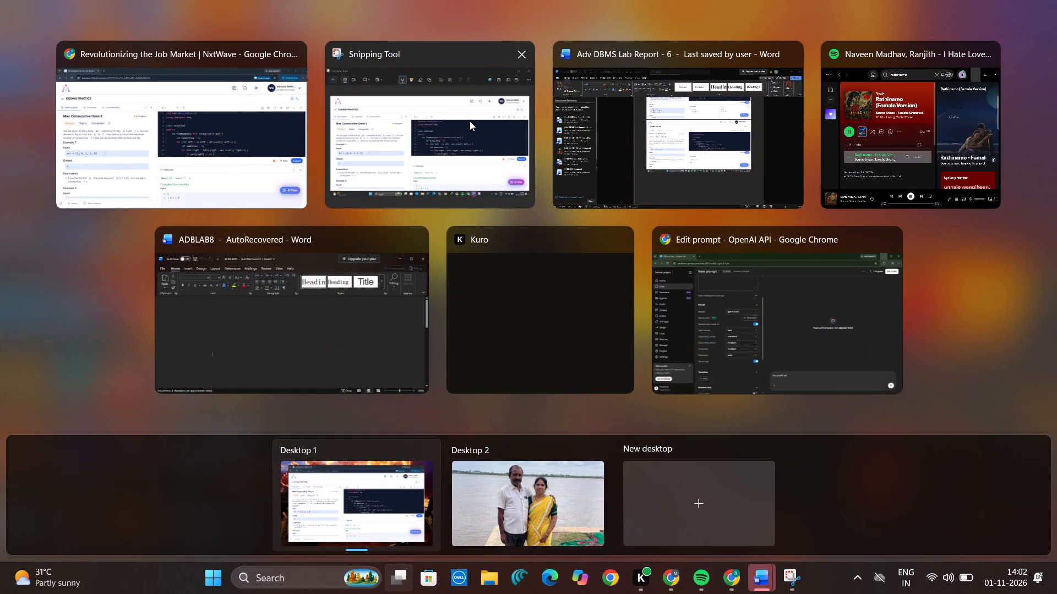
Switch to the Adv DBMS Lab Report - 6 document and paste the compilation screenshot below the first Max Consecutive Ones II image.
left_click(710, 117)
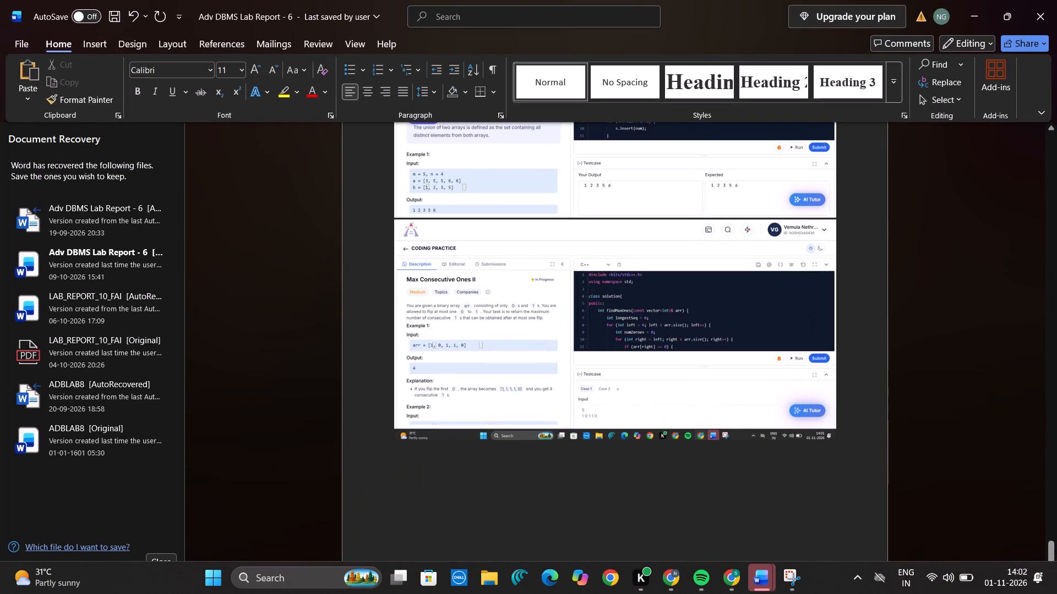
right_click(433, 449)
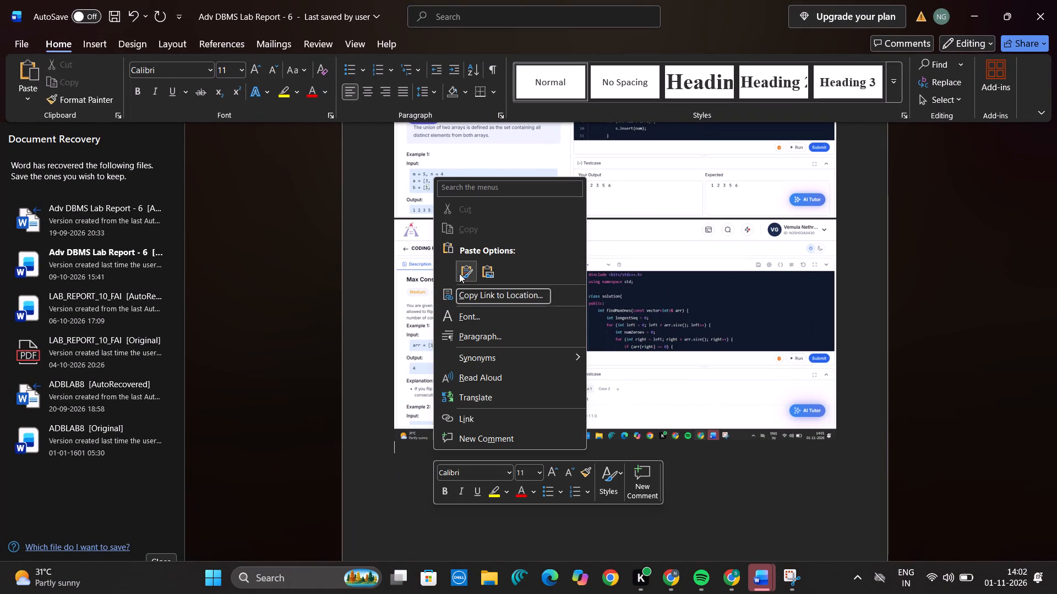
left_click(459, 273)
scroll(485, 403, "down", 2)
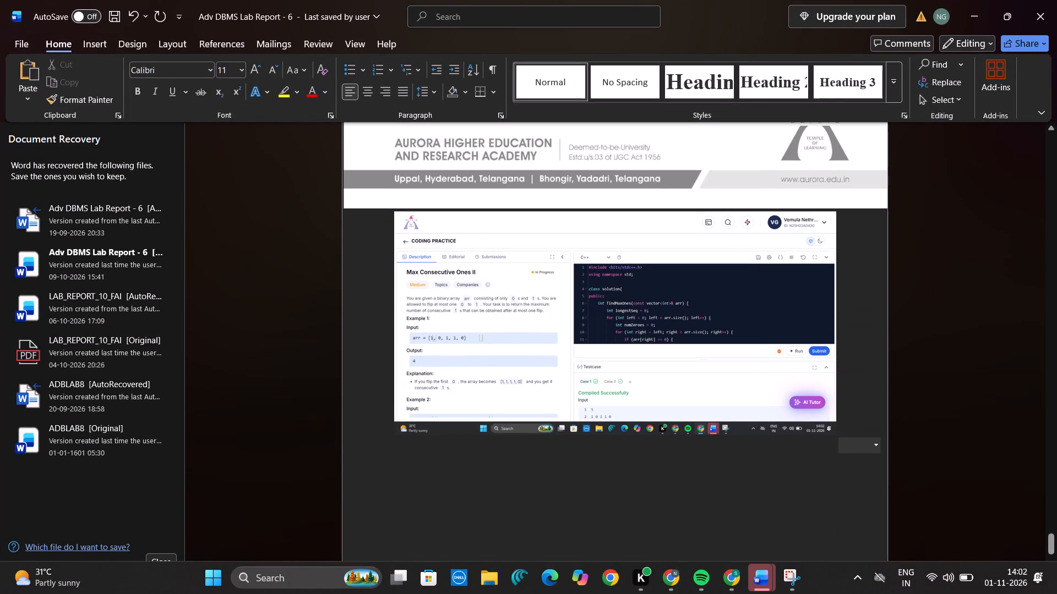
In Chrome, capture the Max Consecutive Ones II page with its Your Output and Expected boxes showing, copy the screenshot, and minimize Snipping Tool.
left_click(455, 168)
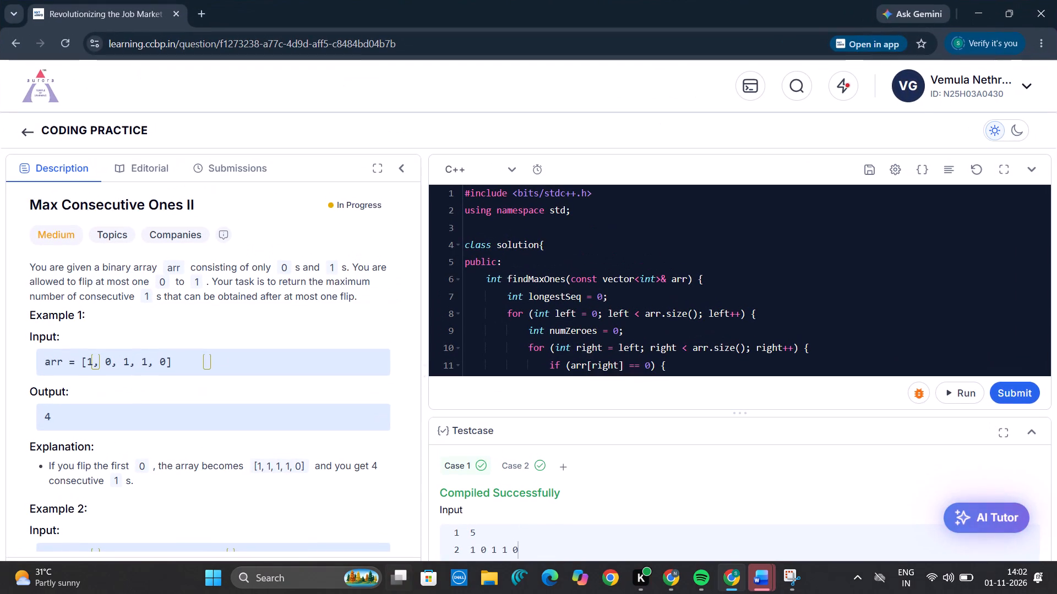
scroll(532, 480, "down", 5)
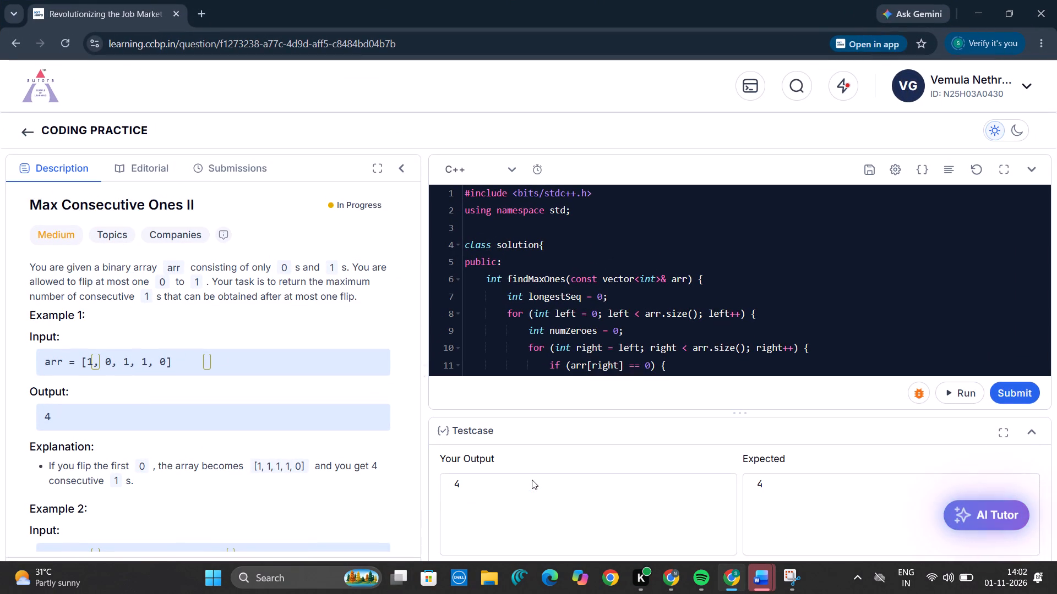
key("Print")
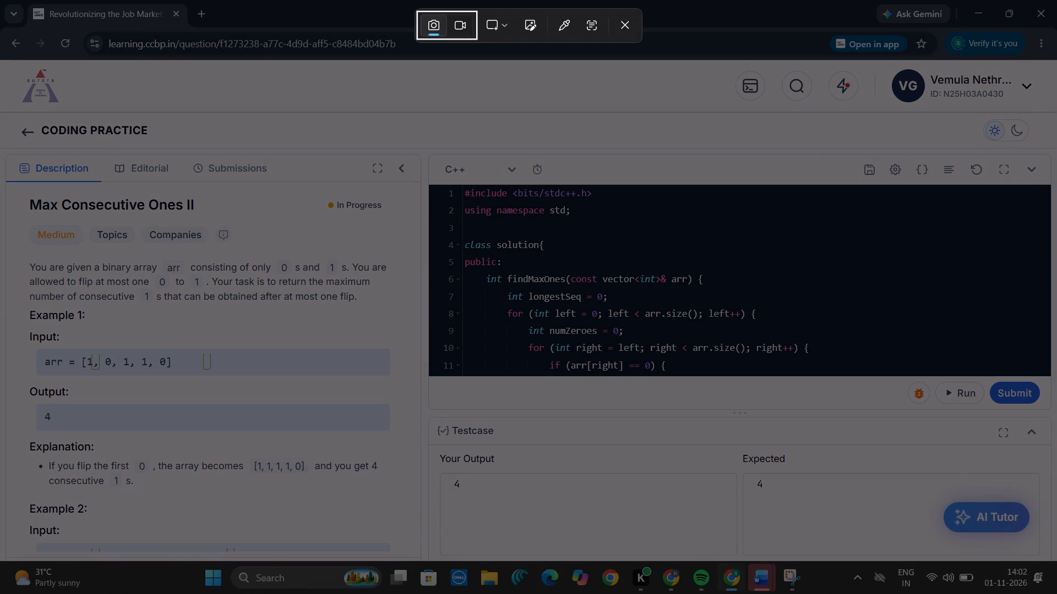
left_click_drag(0, 60, 1056, 593)
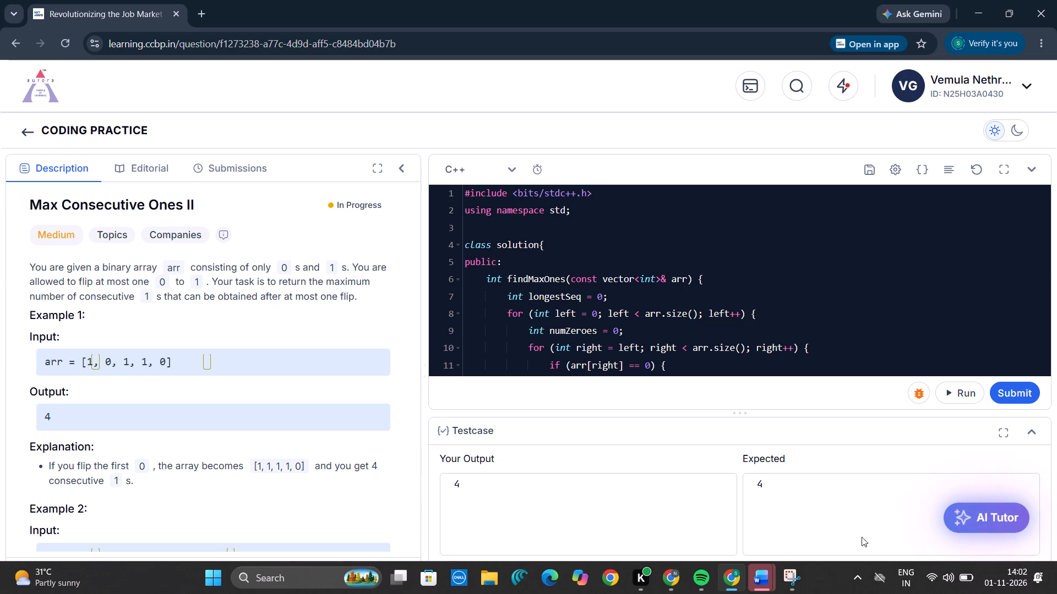
left_click(860, 403)
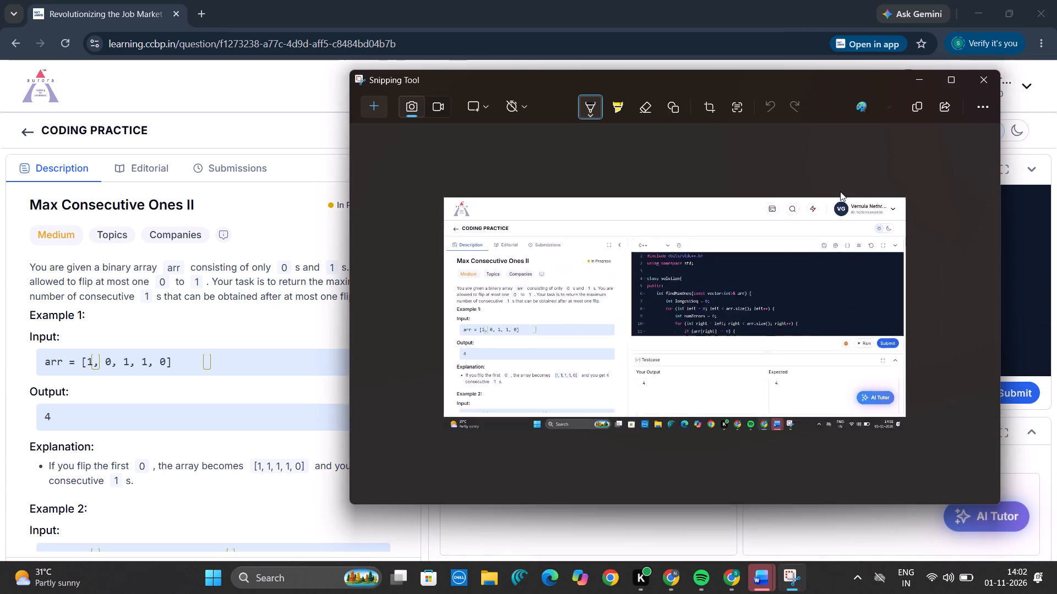
left_click(920, 103)
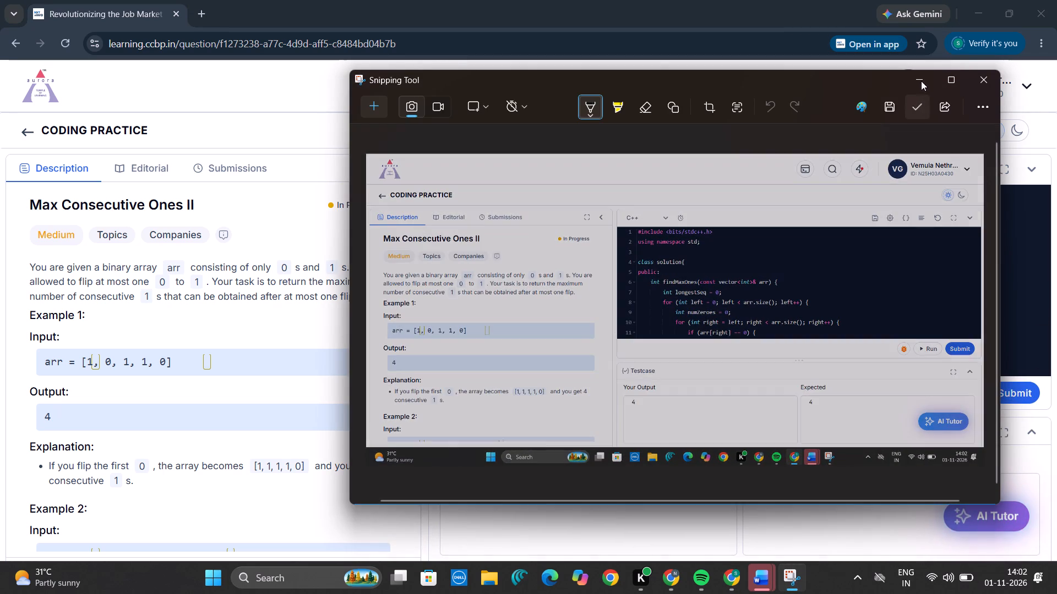
left_click(922, 78)
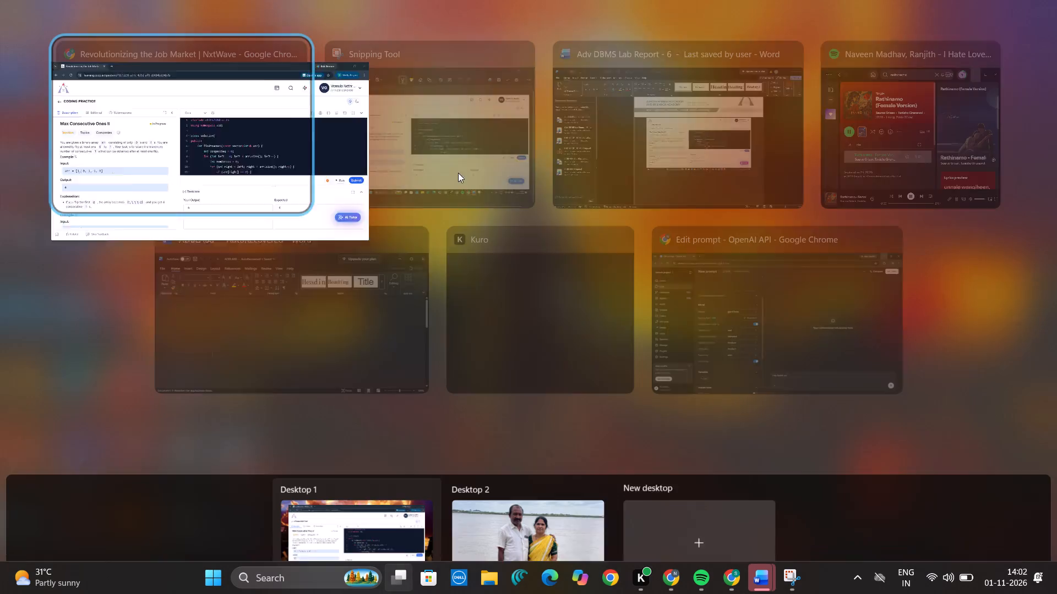
In the Adv DBMS Lab Report - 6 document, paste the output screenshot on a new line after the Max Consecutive Ones II compilation image, adding another line below.
left_click(701, 157)
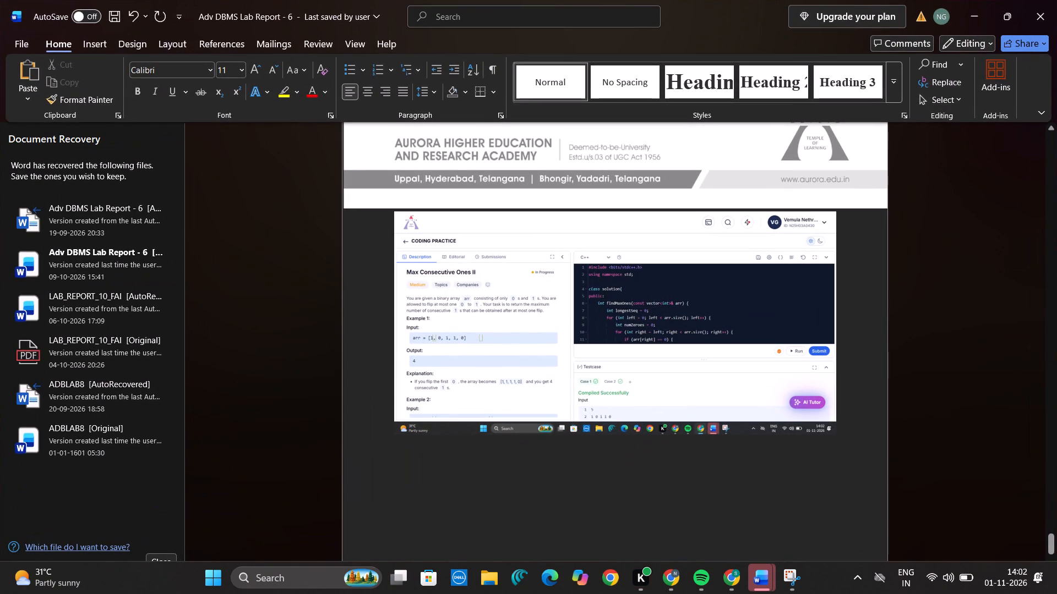
key("Return")
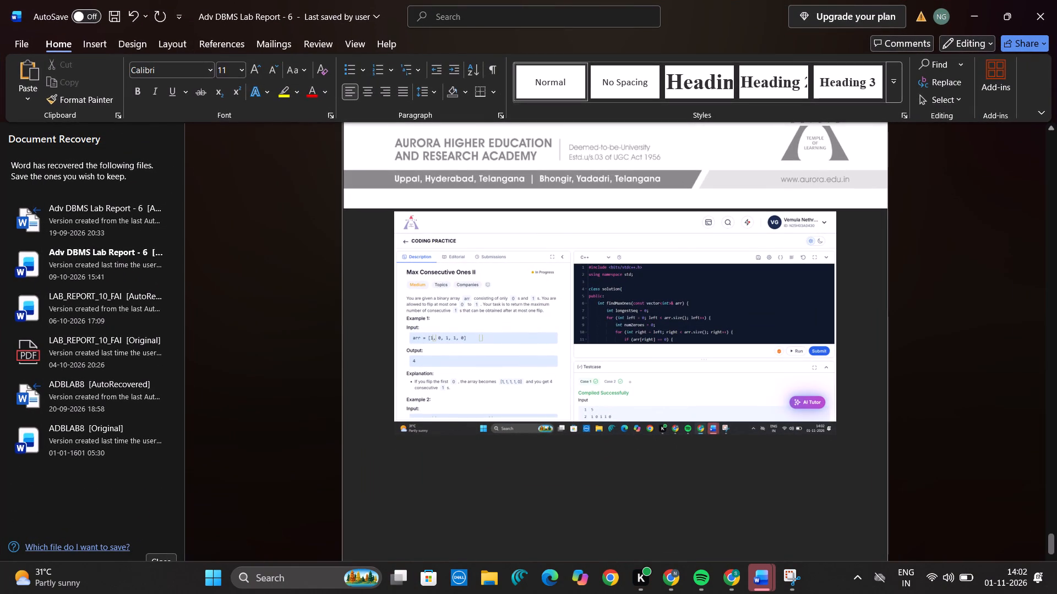
right_click(408, 453)
left_click(447, 280)
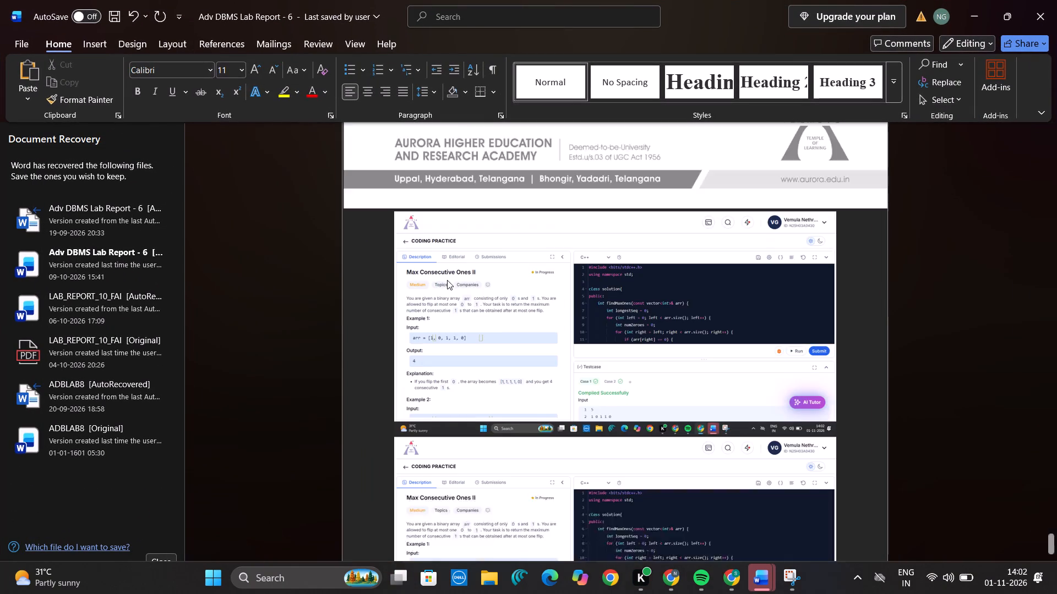
scroll(547, 430, "down", 5)
key("Return")
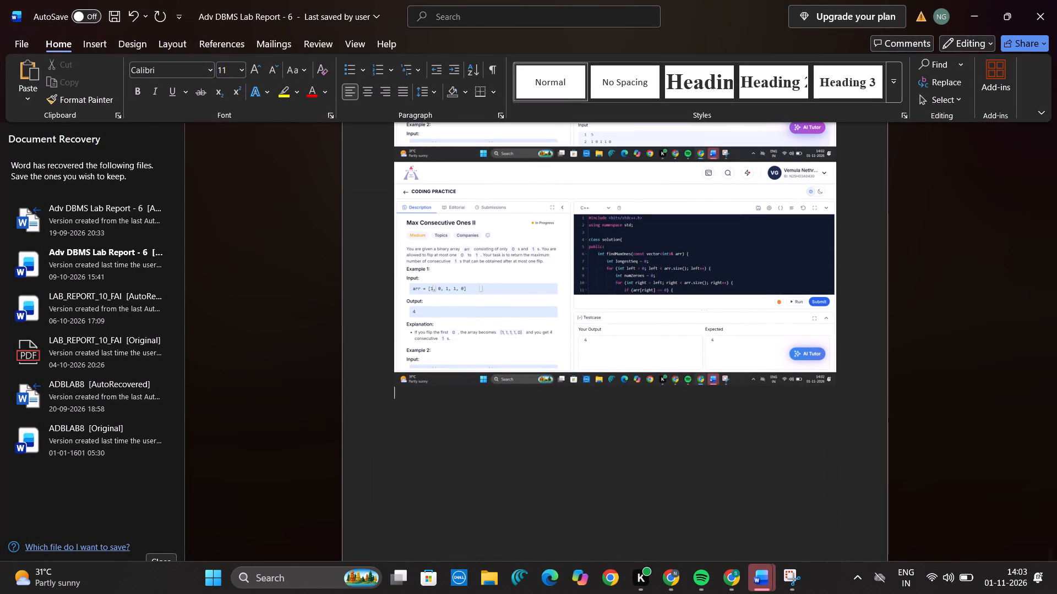
scroll(563, 351, "down", 1)
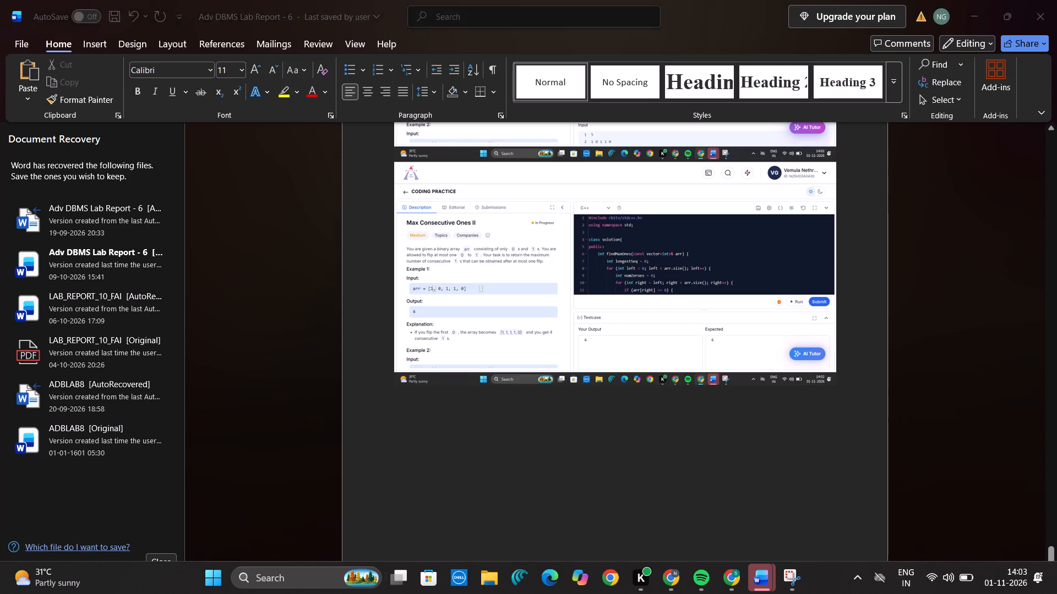
Switch to Chrome, return to the Module I Coding Practice question list, and open Count Good Subarrays.
left_click(492, 103)
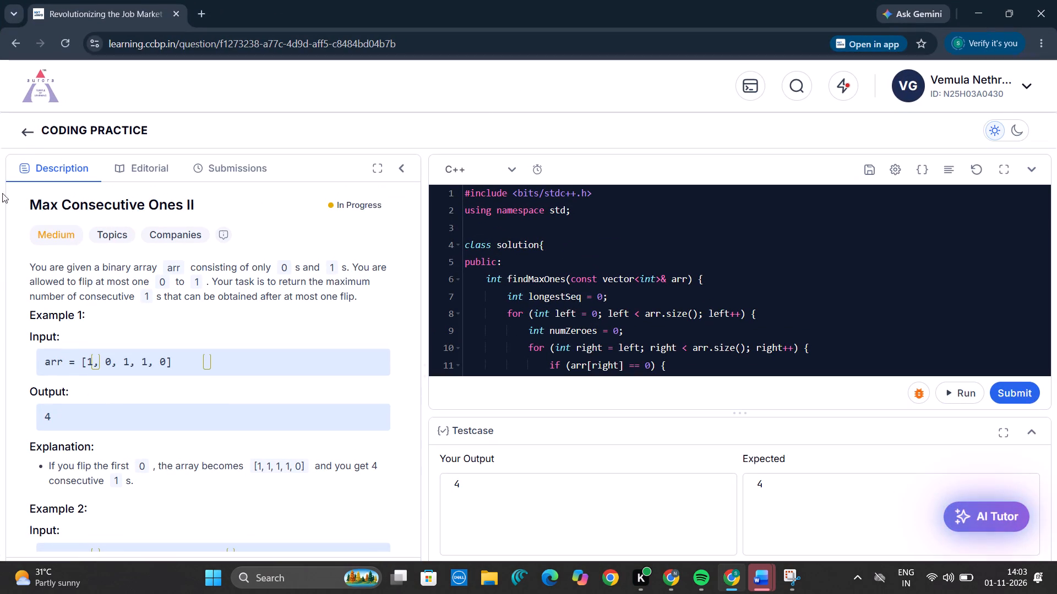
left_click(28, 131)
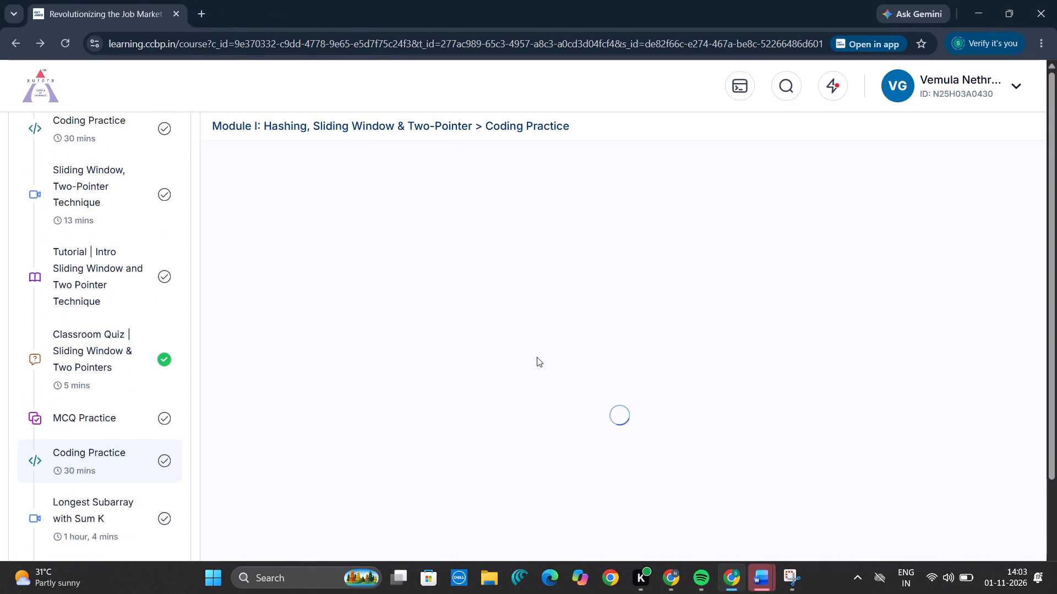
scroll(519, 443, "down", 1)
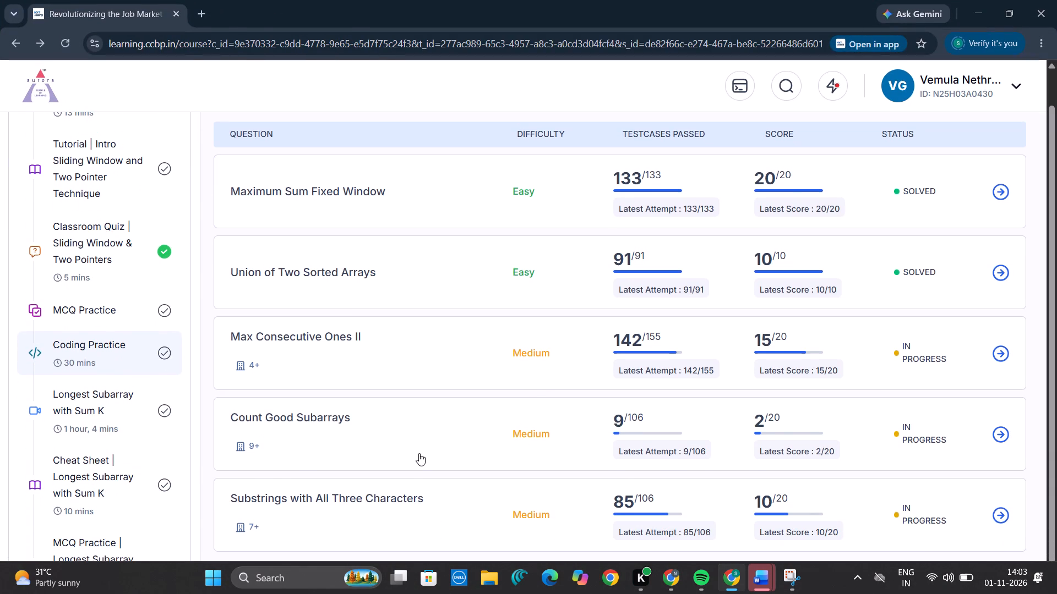
left_click(419, 453)
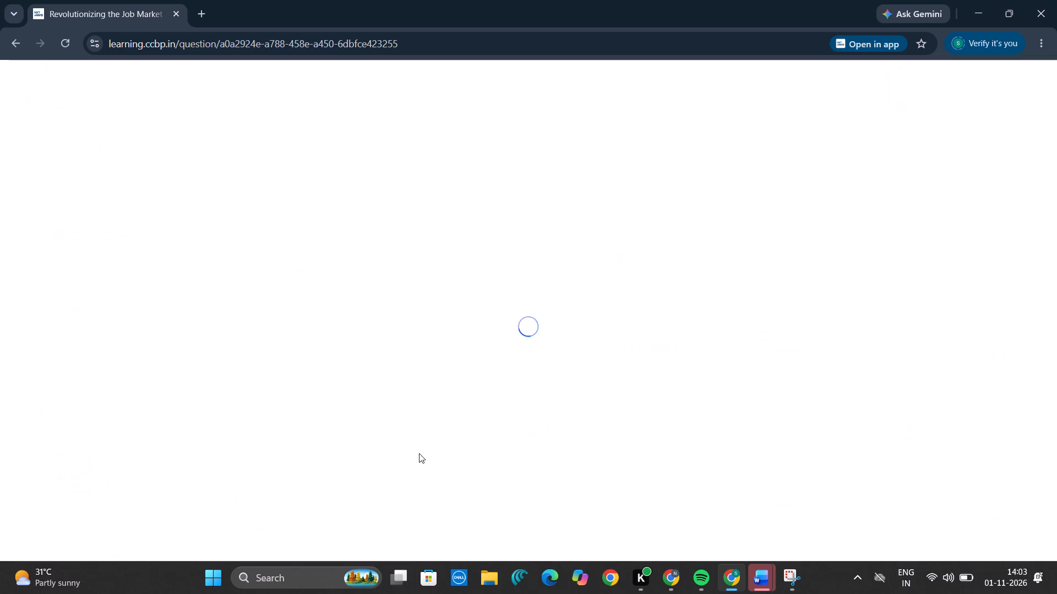
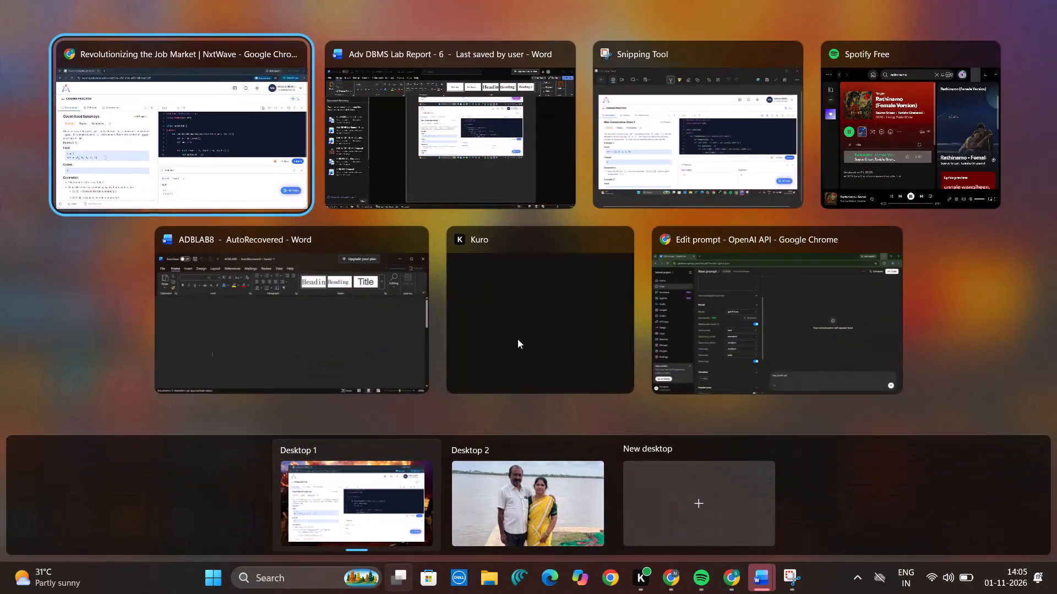
In Chrome, capture the Count Good Subarrays page with its problem description and code, copy the screenshot, and minimize Snipping Tool.
left_click(503, 132)
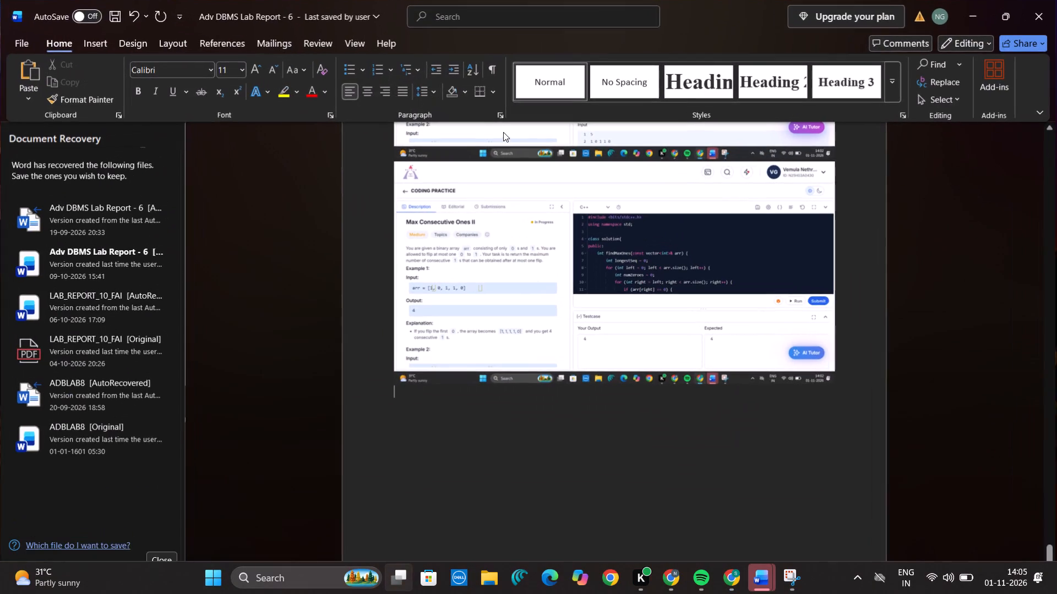
left_click(450, 149)
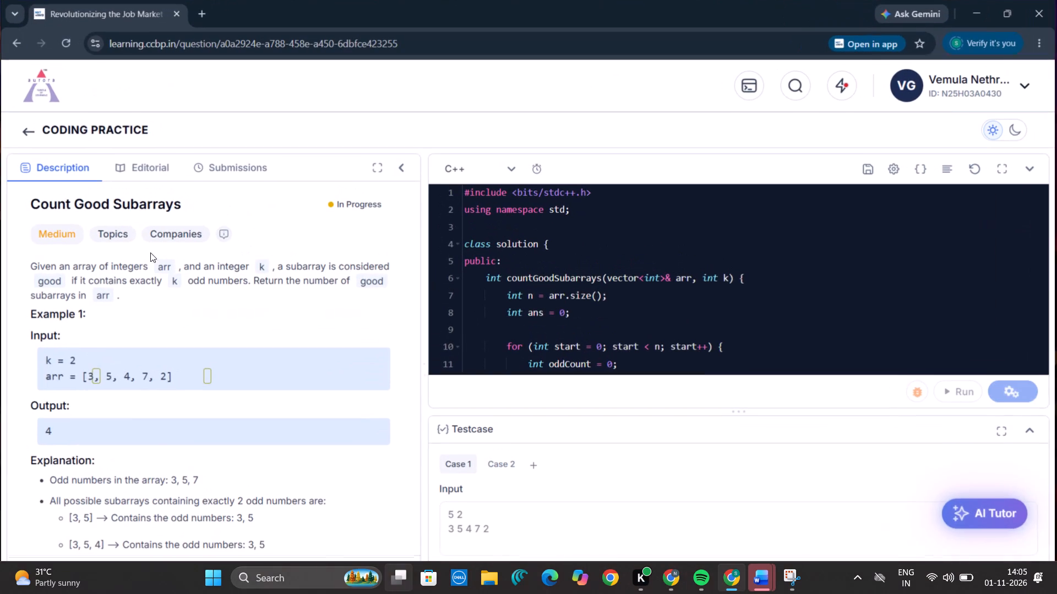
key("Print")
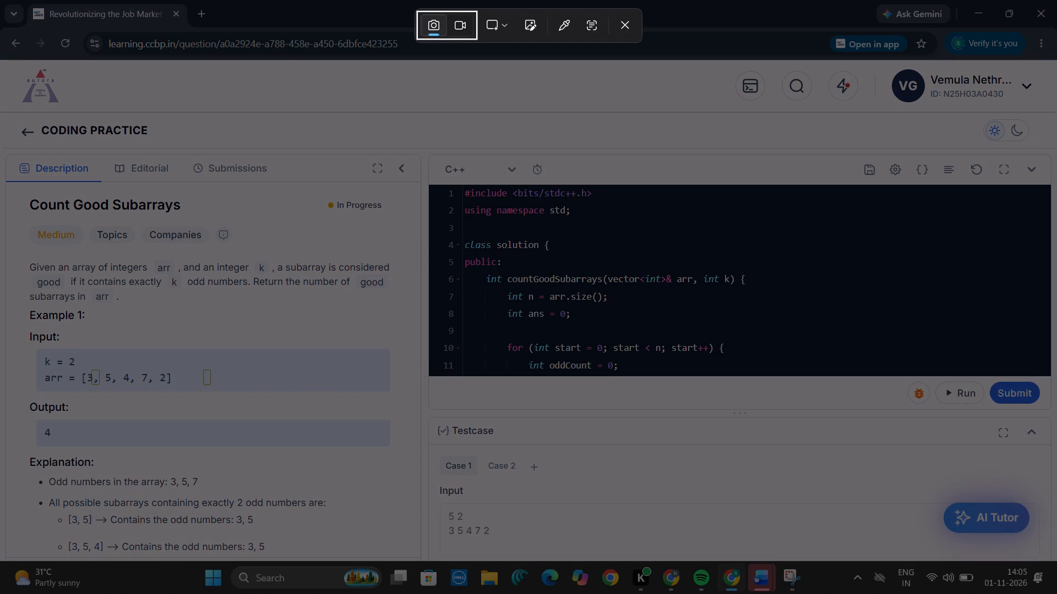
left_click_drag(1, 59, 1056, 593)
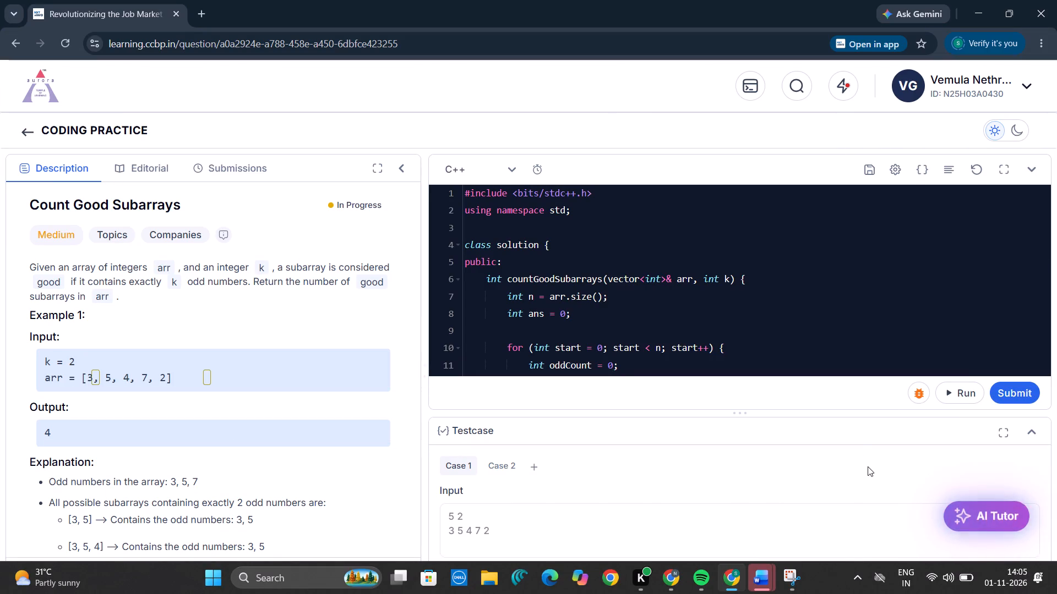
left_click(835, 405)
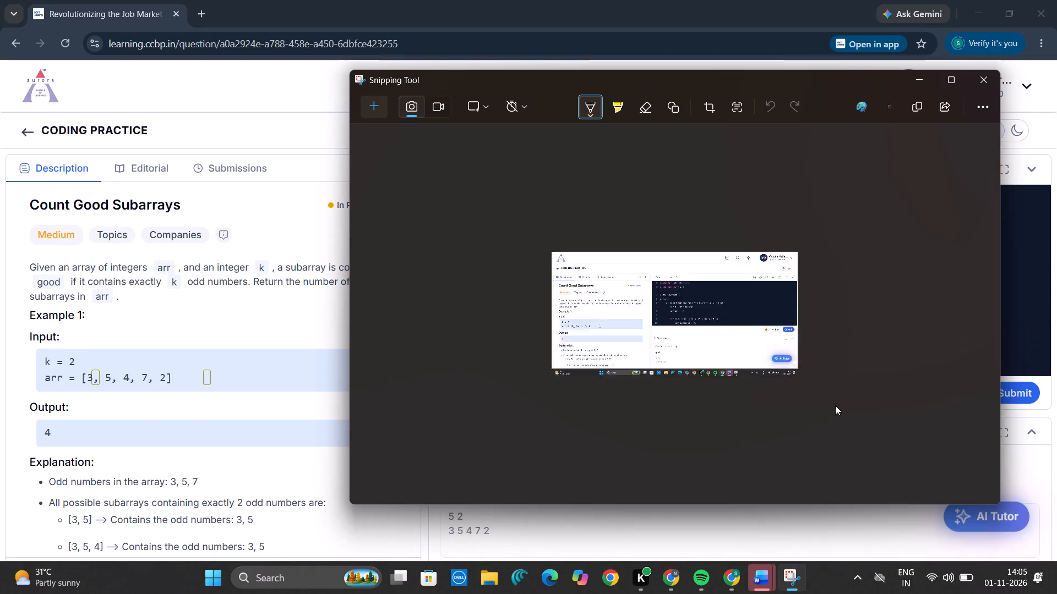
left_click(922, 116)
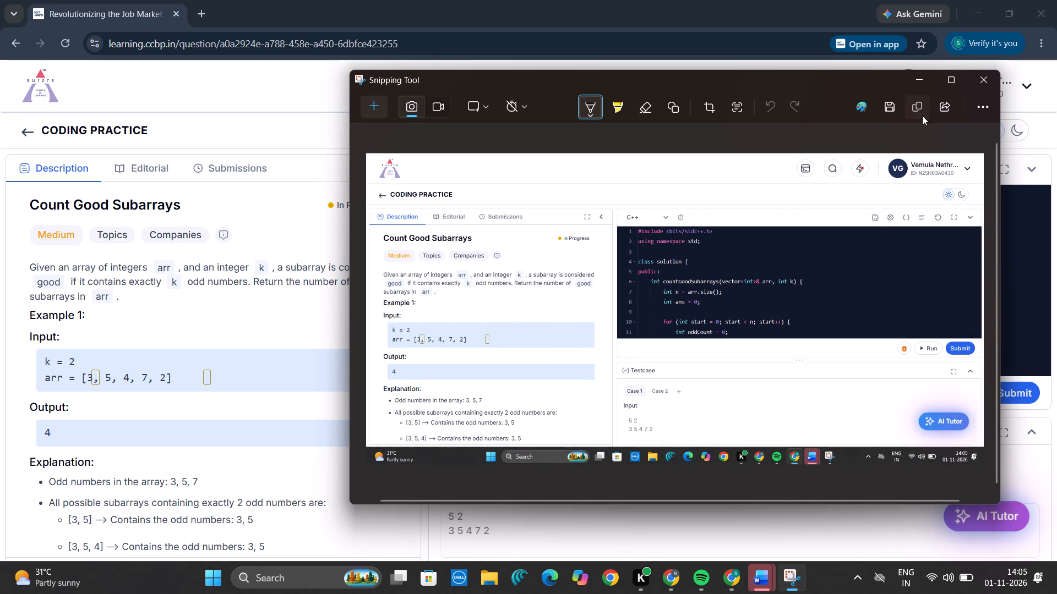
left_click(915, 75)
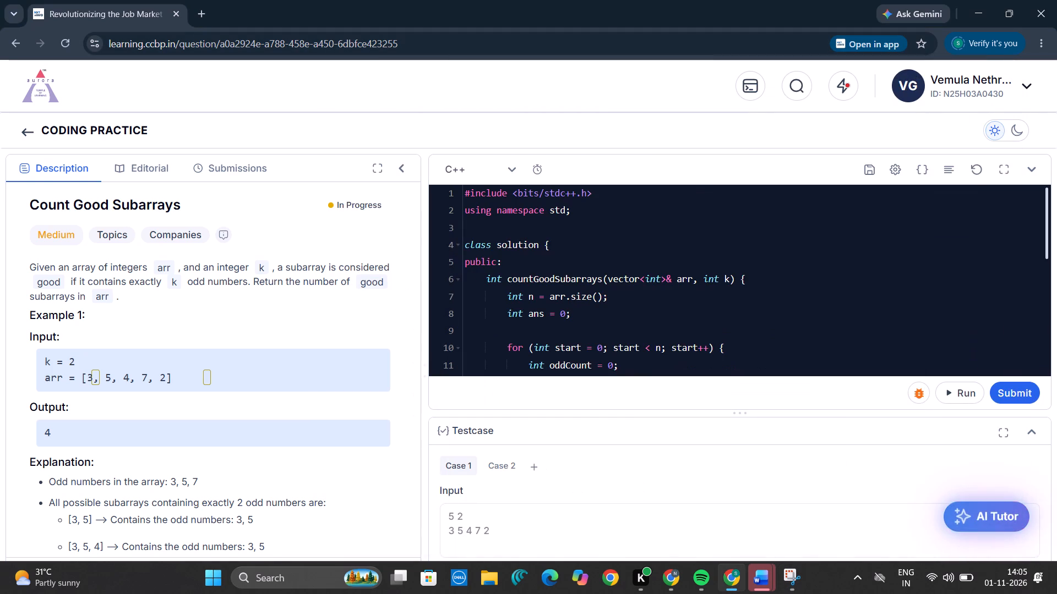
In the Adv DBMS Lab Report - 6 document, paste the Count Good Subarrays screenshot below the last Max Consecutive Ones II image and add a new line.
left_click(607, 137)
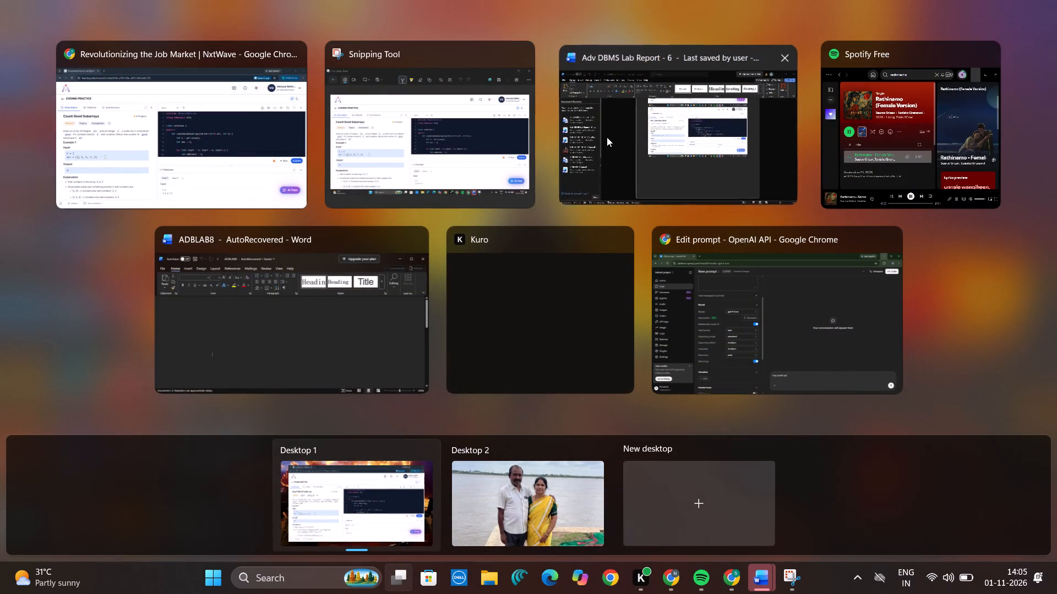
right_click(410, 394)
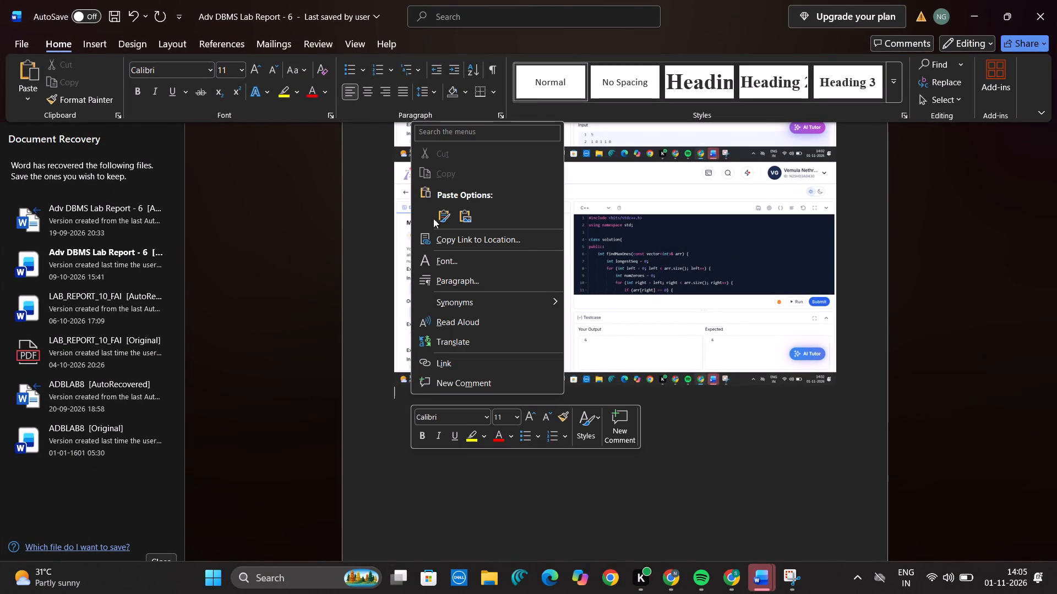
left_click(441, 215)
scroll(450, 354, "down", 1)
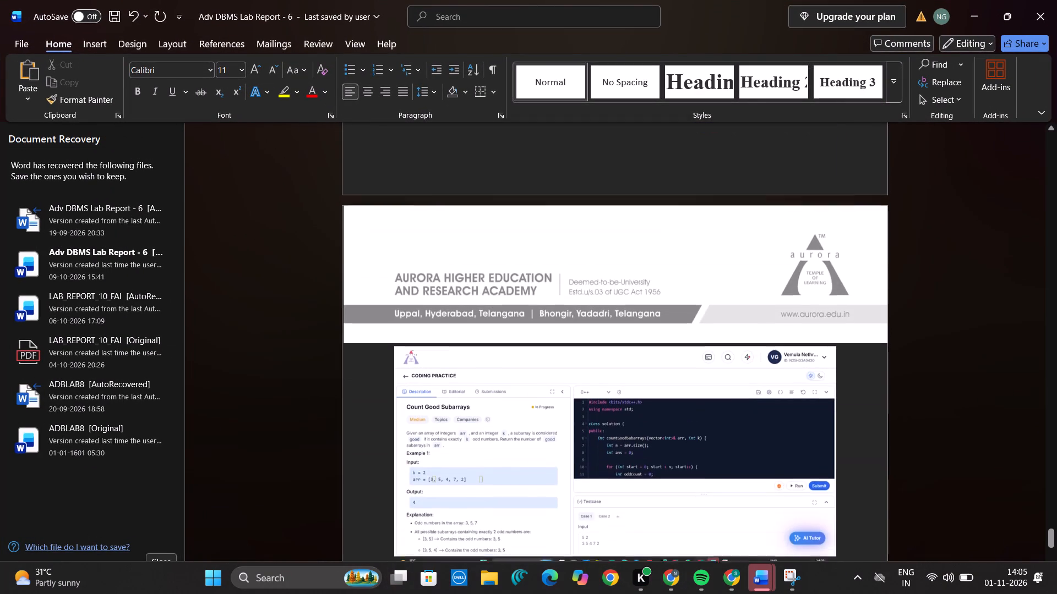
scroll(450, 354, "down", 1)
key("Return")
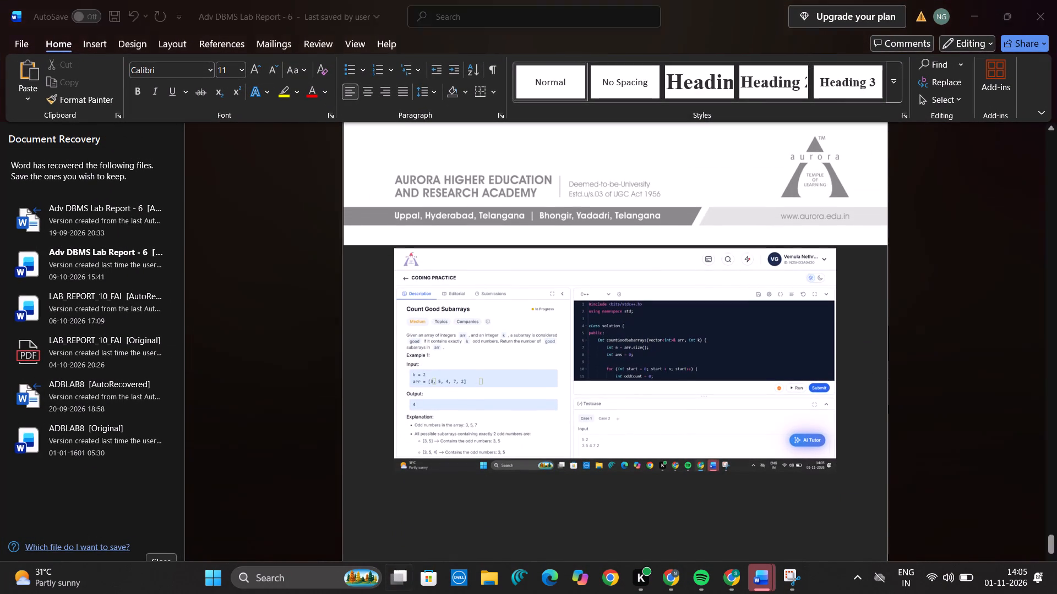
Switch to Chrome and run the Count Good Subarrays code against its test cases.
left_click(431, 170)
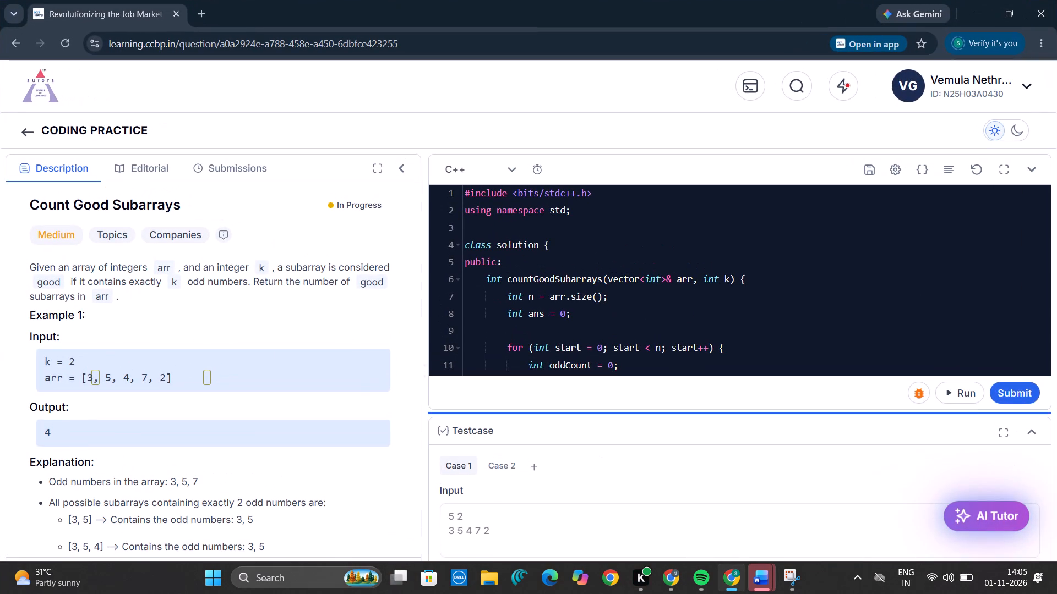
left_click(969, 398)
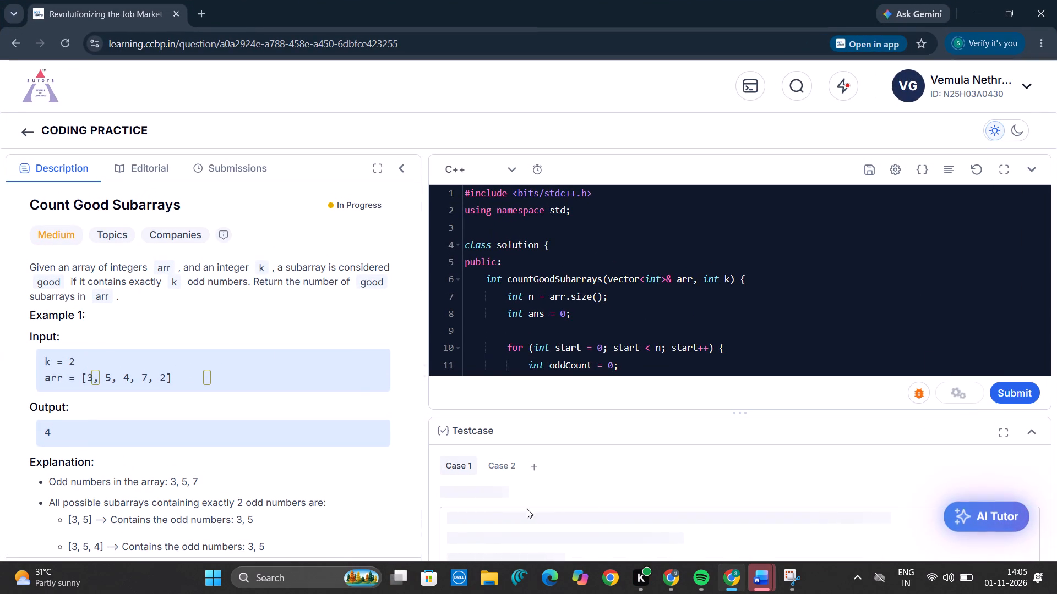
Capture the Count Good Subarrays page with the compilation result and test input showing, copy the screenshot, and minimize Snipping Tool.
scroll(525, 471, "down", 1)
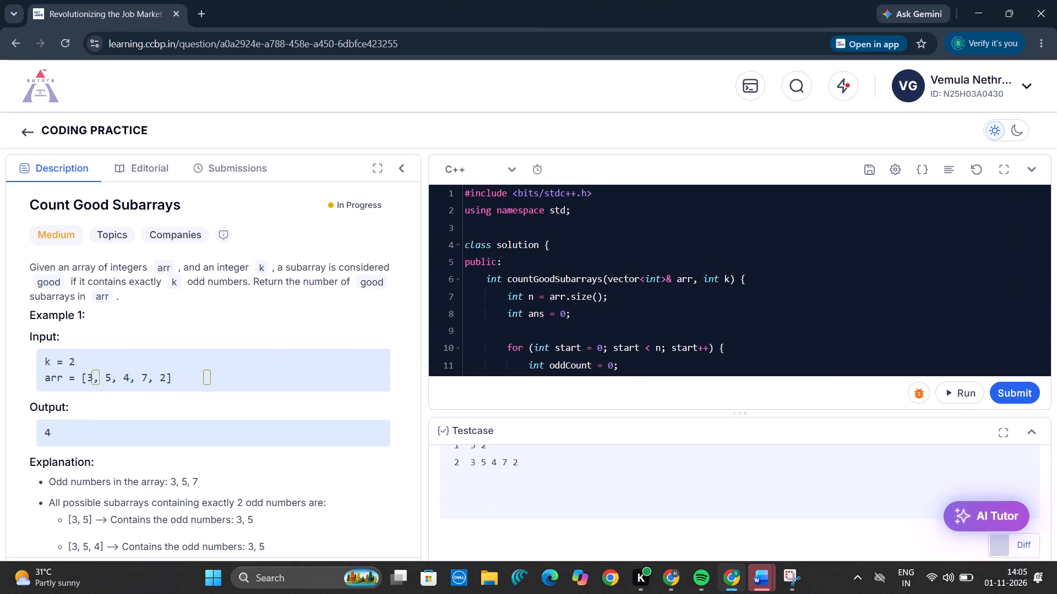
scroll(525, 471, "up", 1)
key("Print")
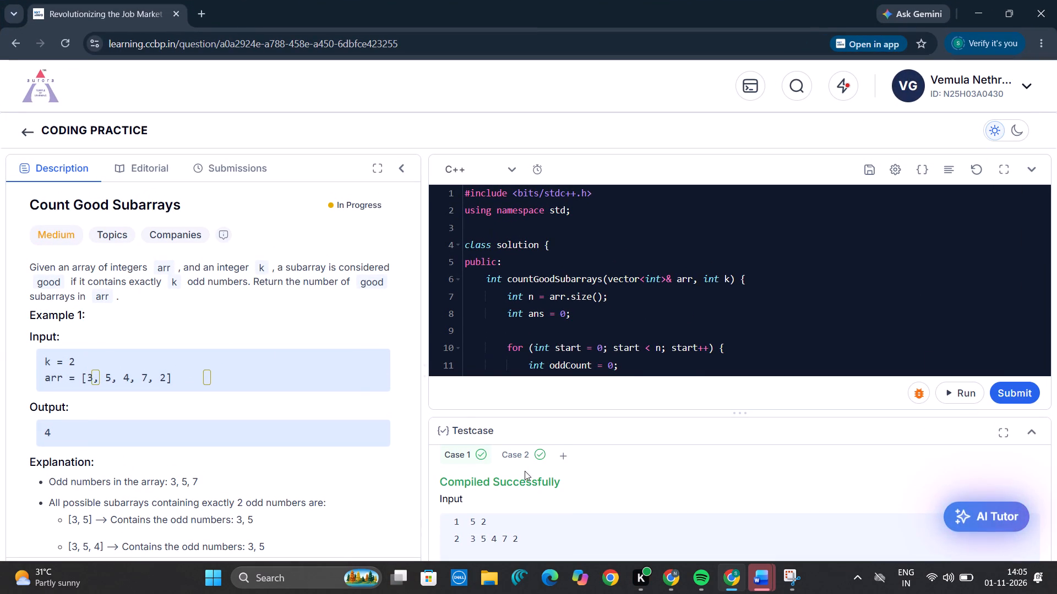
left_click_drag(0, 59, 1056, 591)
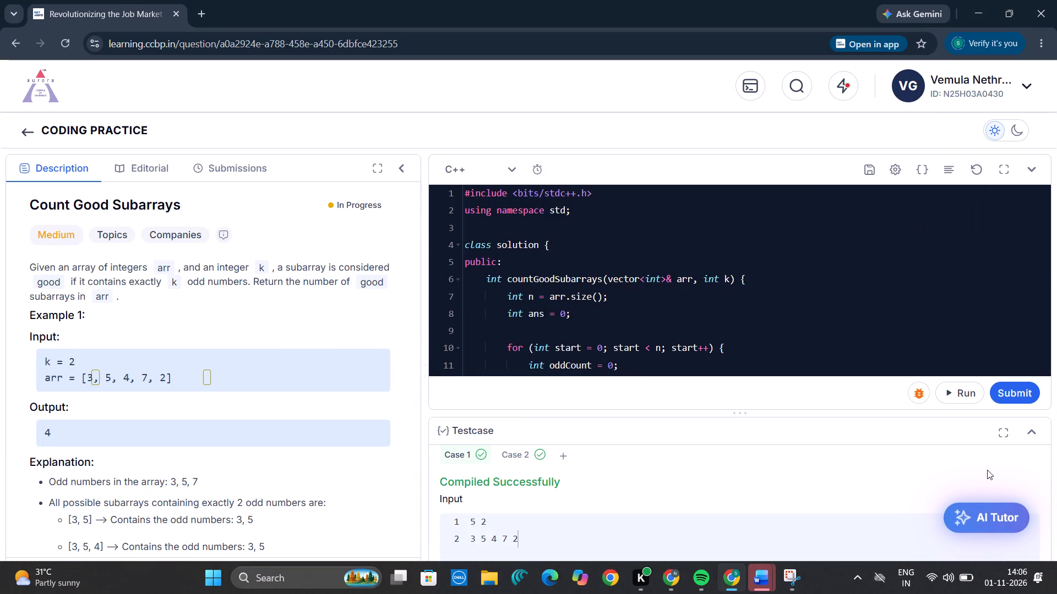
left_click(973, 410)
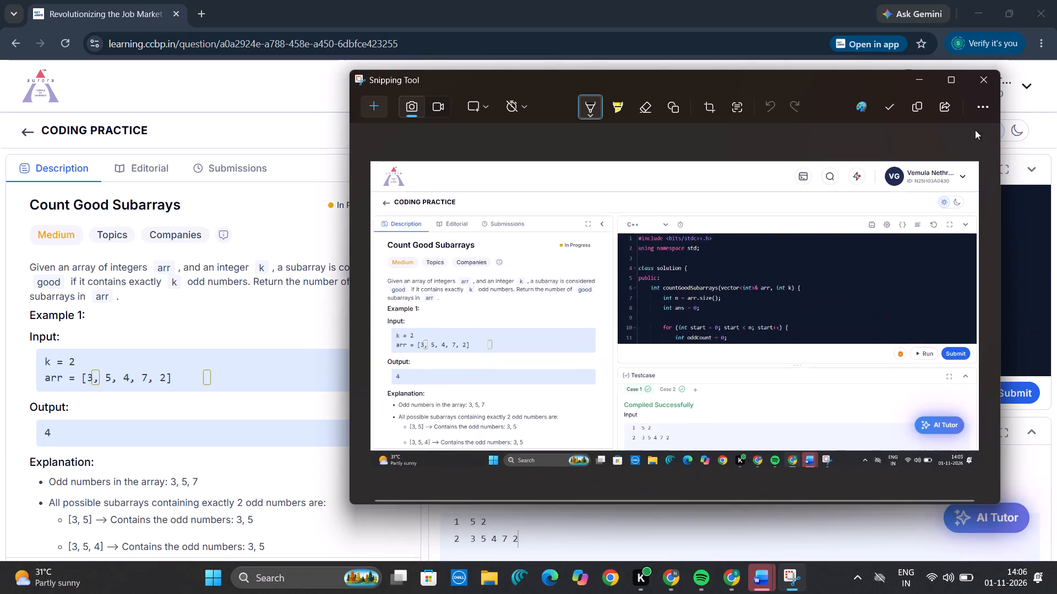
left_click(922, 105)
left_click(919, 89)
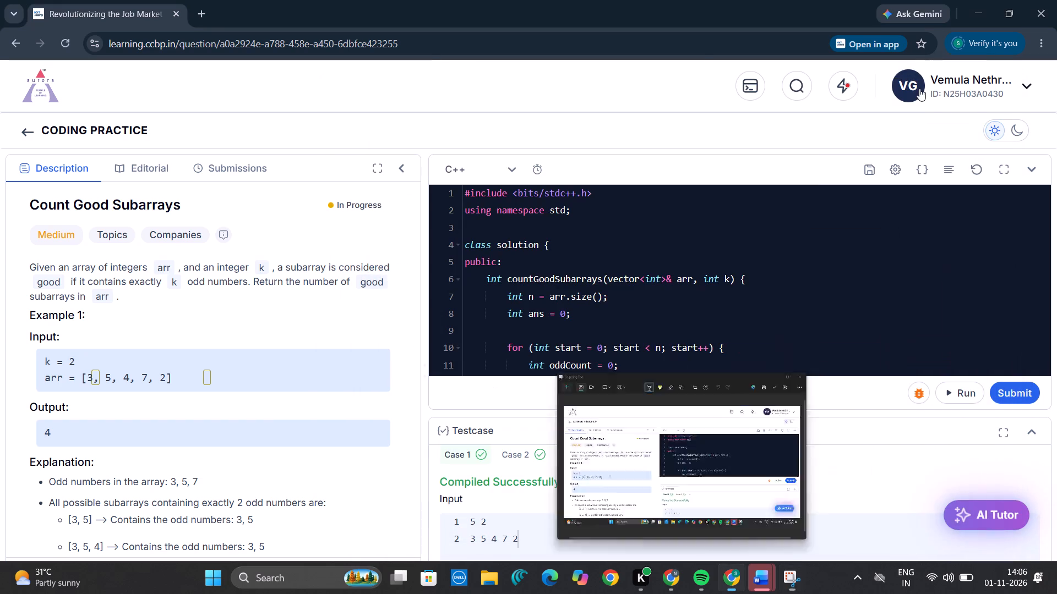
In the Adv DBMS Lab Report - 6 document, paste the compilation screenshot below the first Count Good Subarrays image and add a new line.
left_click(598, 129)
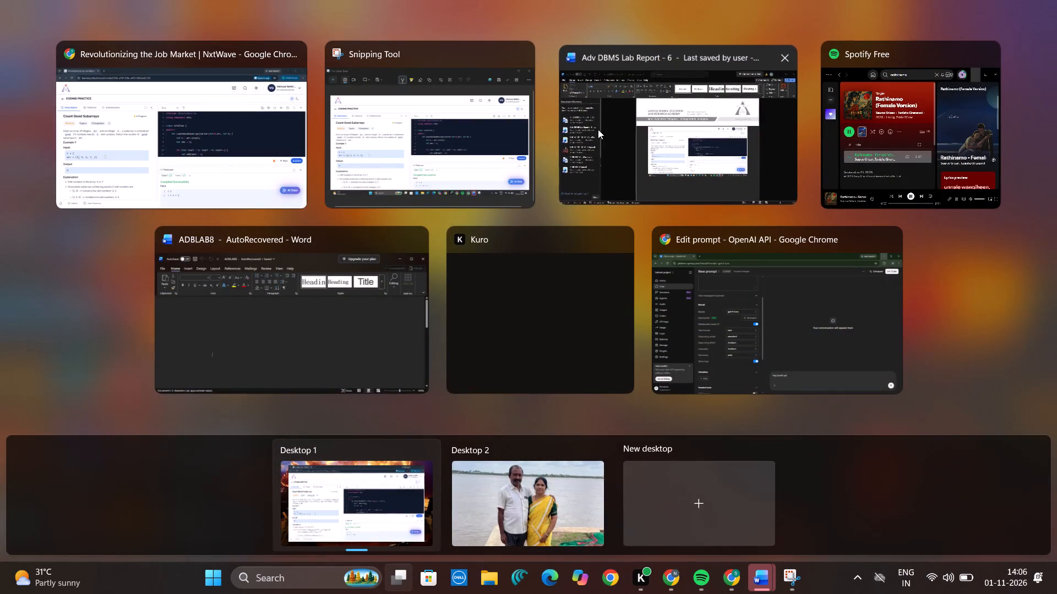
right_click(455, 482)
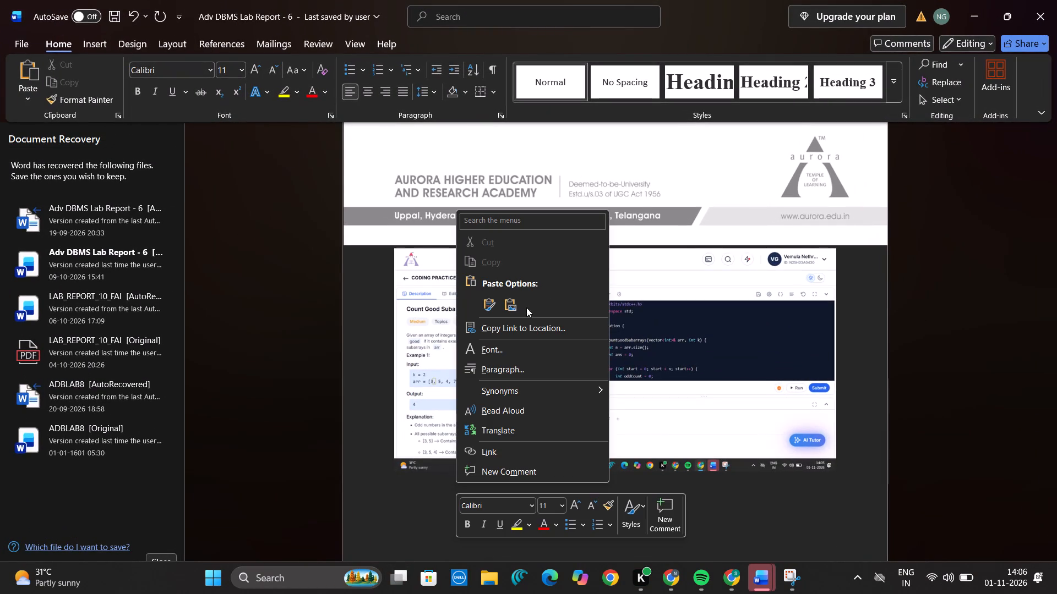
left_click(483, 305)
scroll(509, 383, "down", 4)
key("Return")
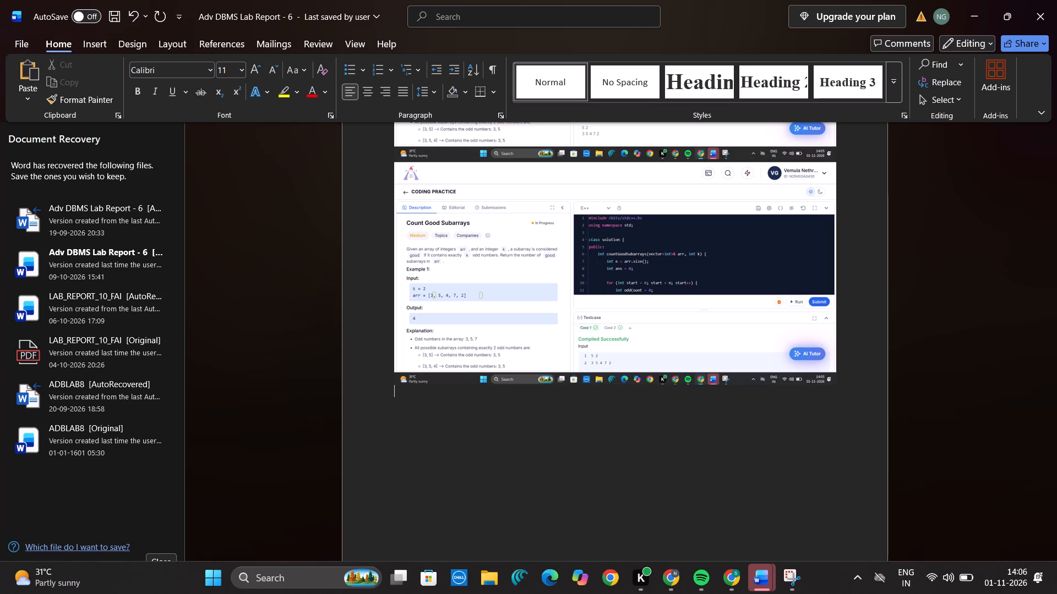
In Chrome, capture the Count Good Subarrays page with its Your Output and Expected boxes showing, copy the screenshot, and minimize Snipping Tool.
left_click(507, 176)
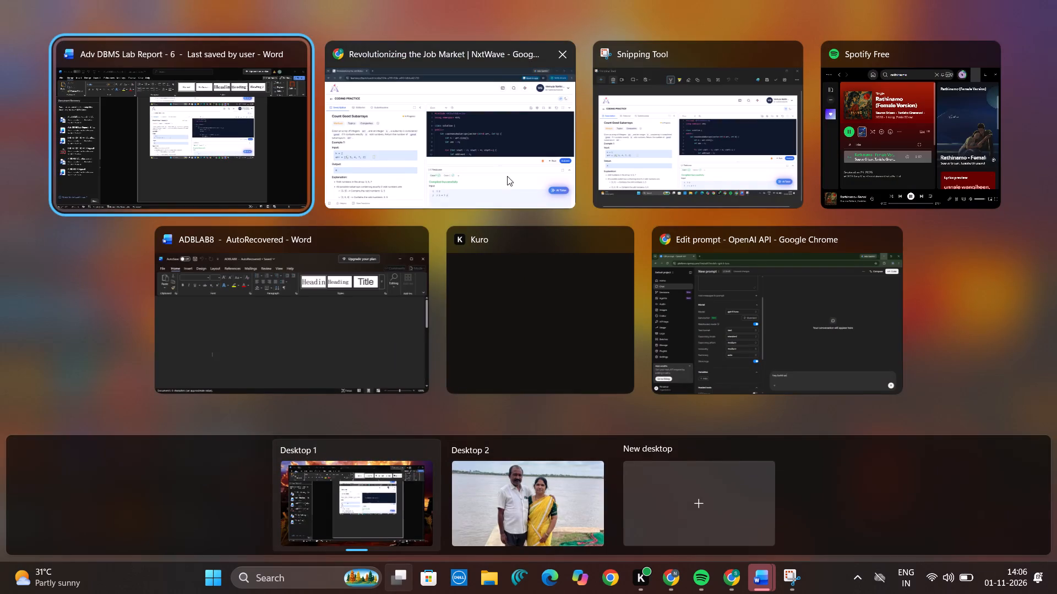
scroll(533, 516, "down", 1)
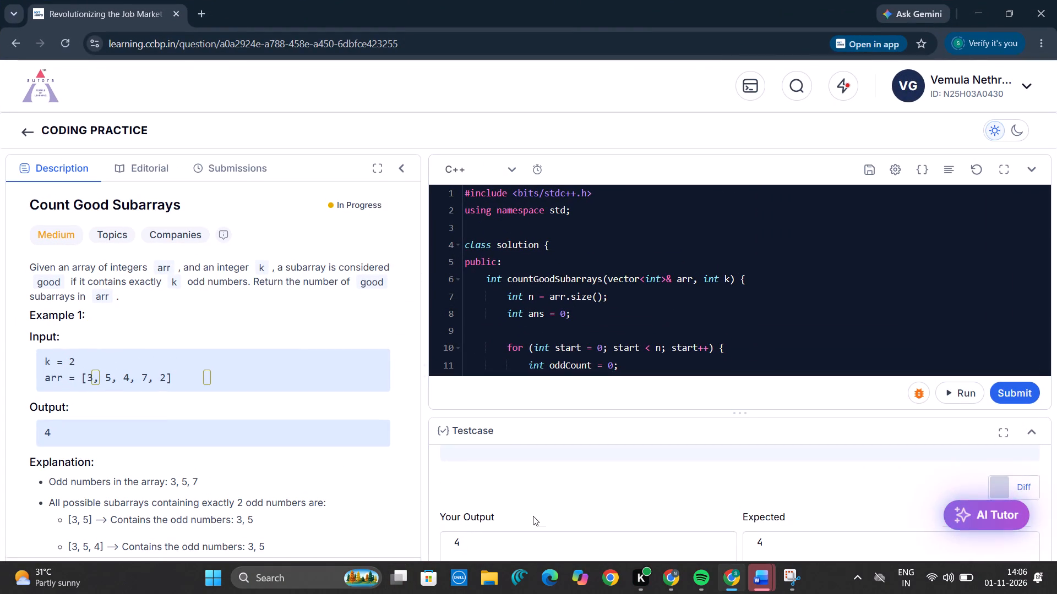
scroll(533, 516, "down", 2)
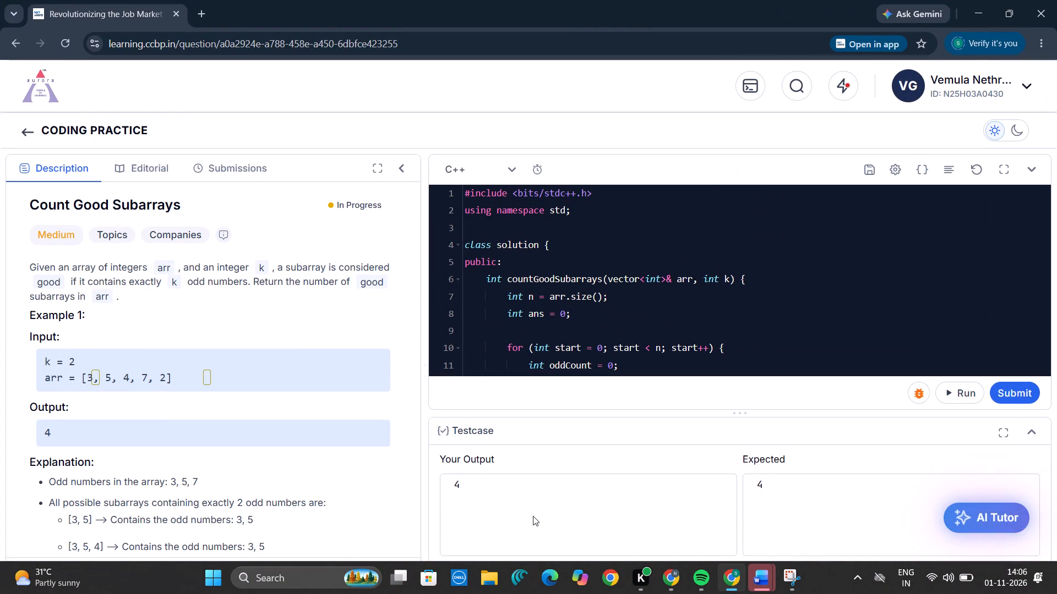
key("Print")
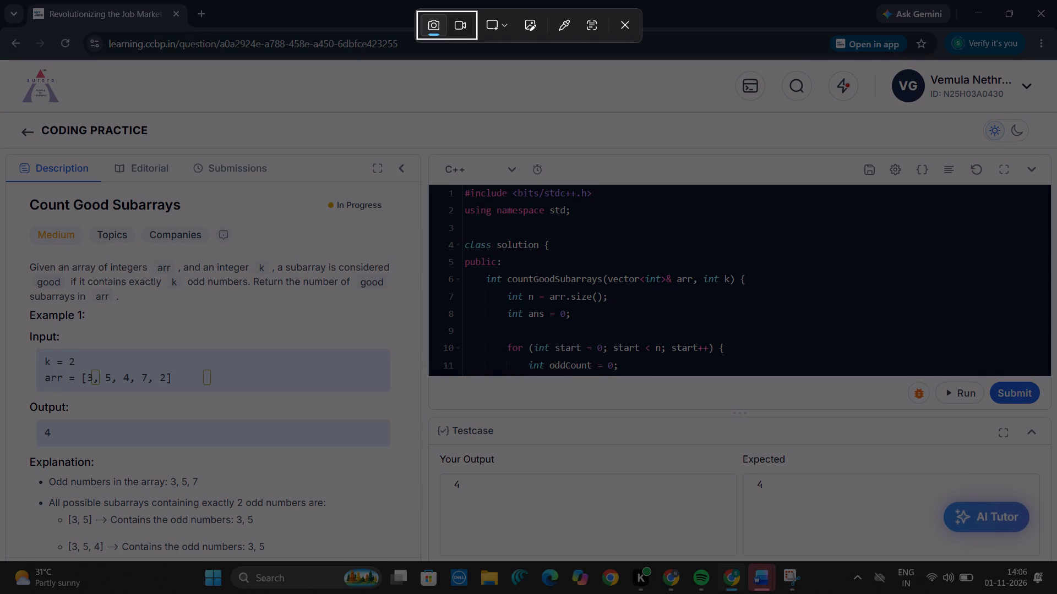
left_click_drag(1, 61, 985, 521)
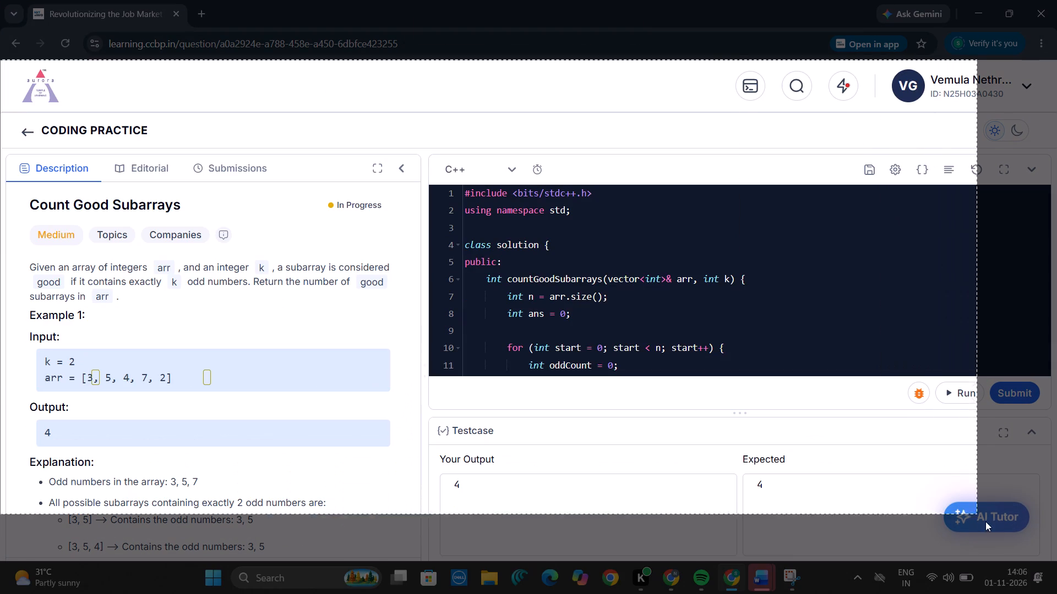
left_click_drag(985, 521, 1056, 557)
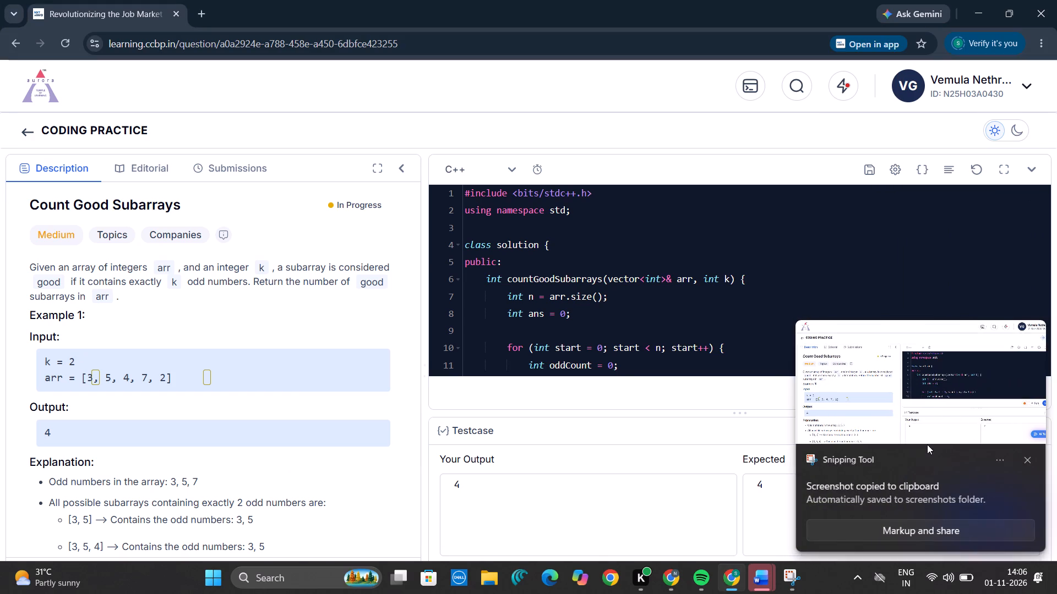
left_click(908, 406)
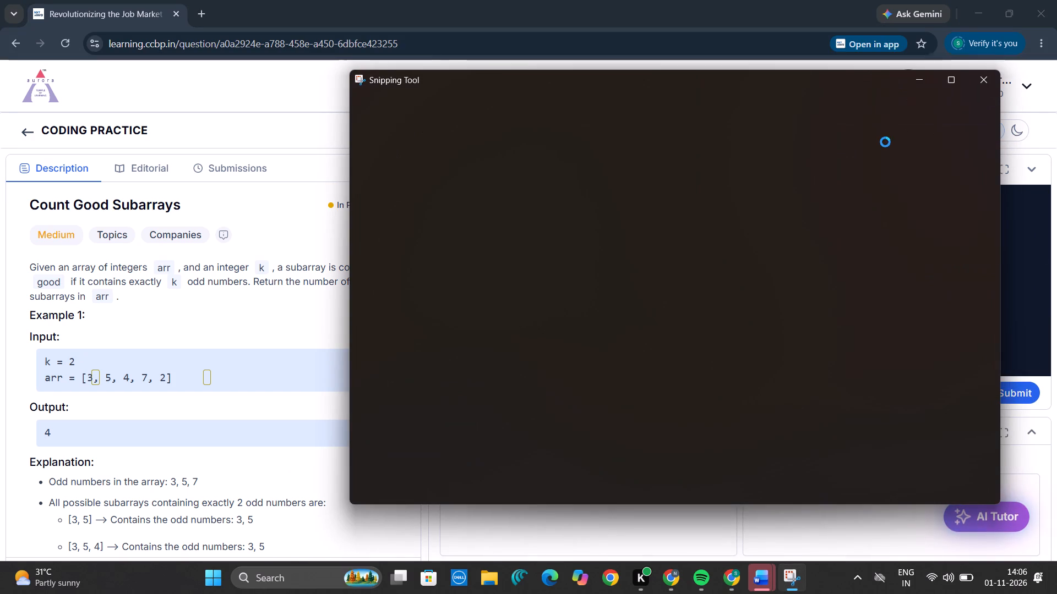
left_click(925, 109)
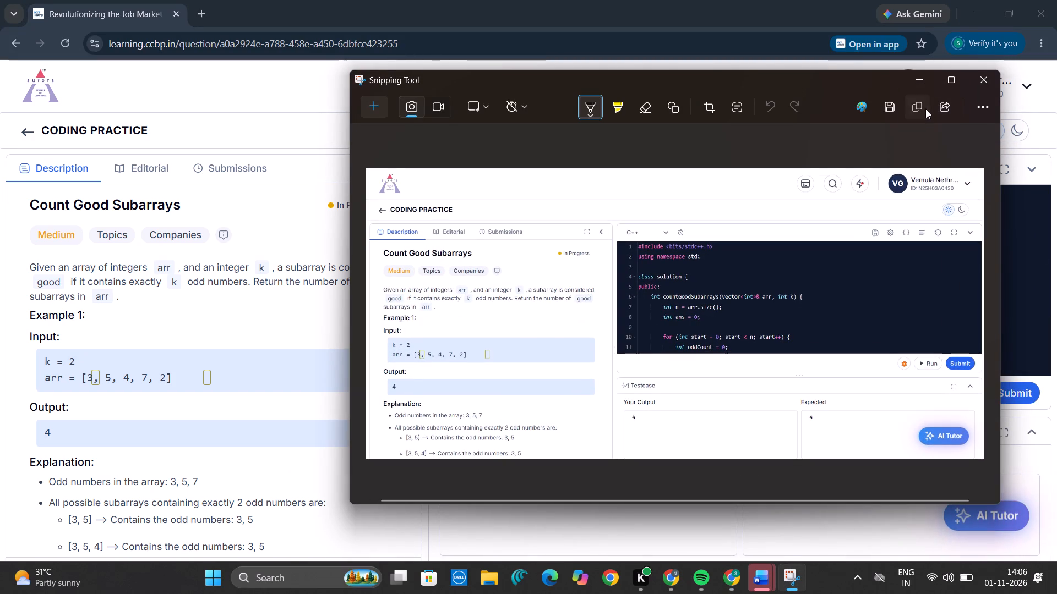
left_click(920, 82)
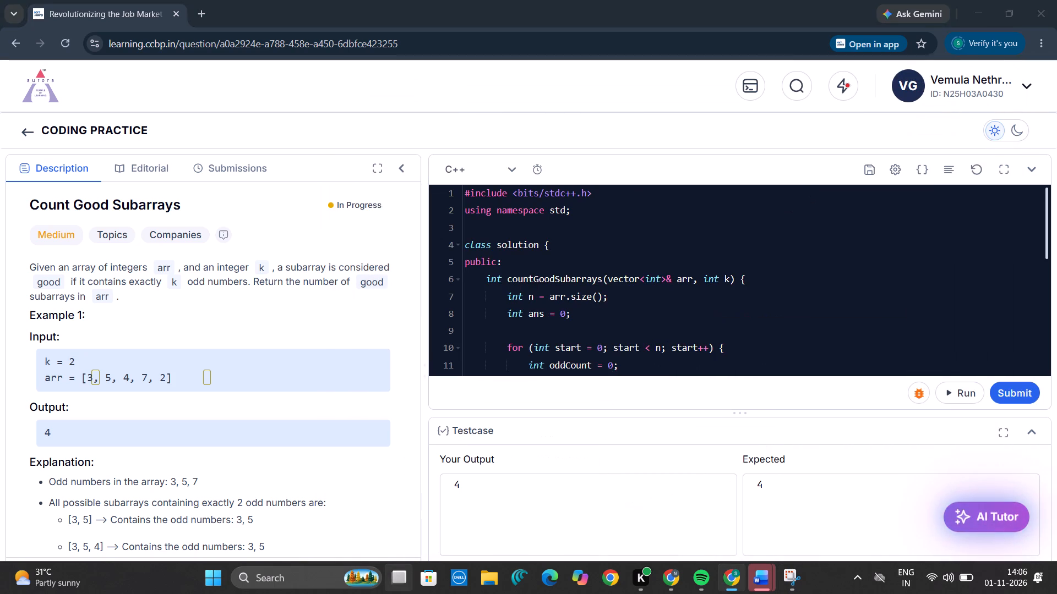
In the Adv DBMS Lab Report - 6 document, paste the output screenshot after the Count Good Subarrays compilation image and add a new line.
left_click(645, 121)
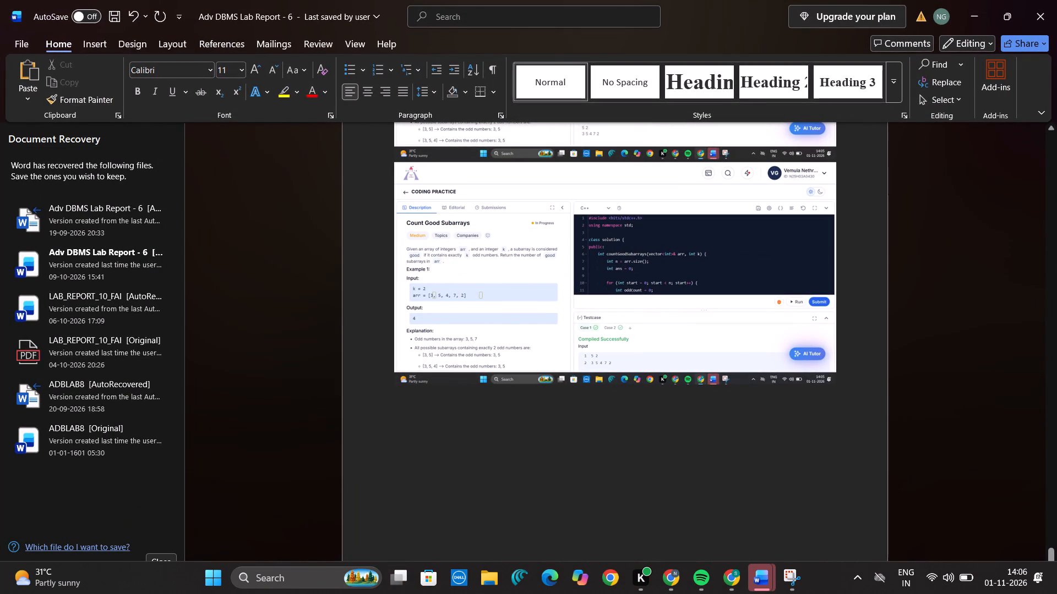
right_click(414, 388)
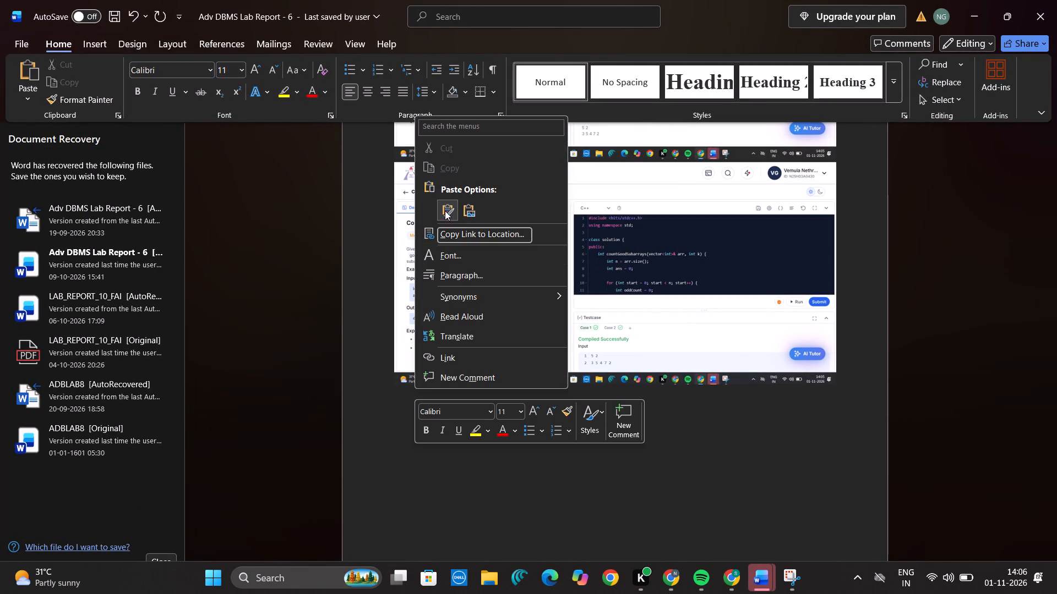
left_click(445, 211)
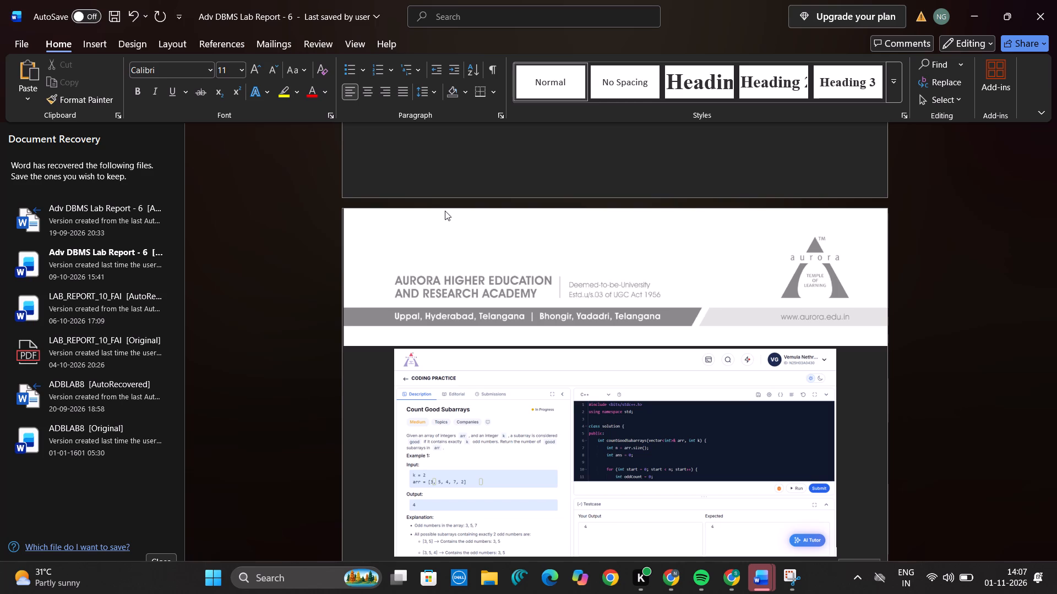
scroll(538, 340, "down", 2)
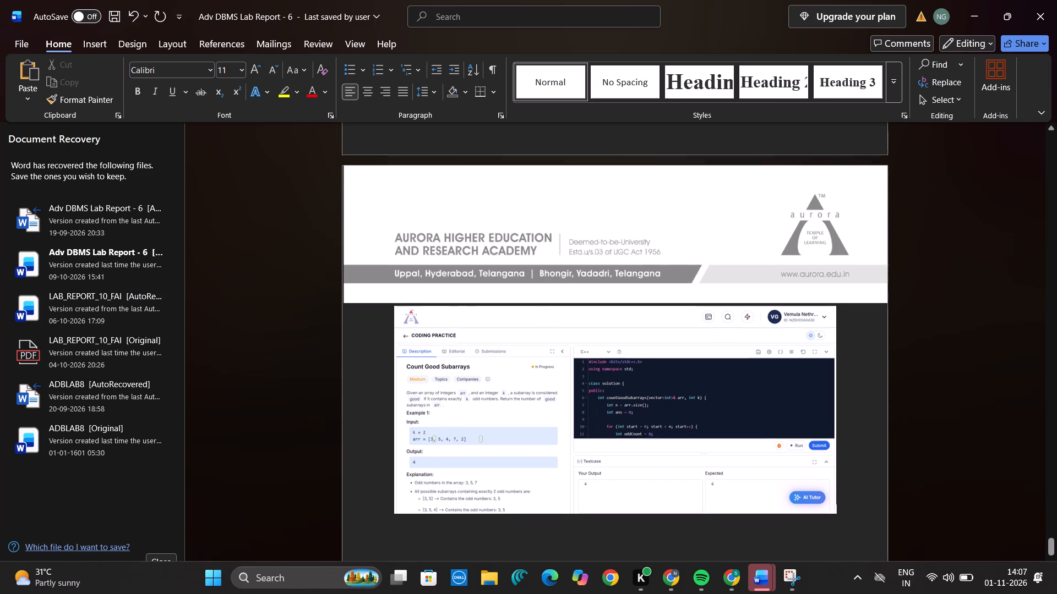
scroll(538, 340, "down", 1)
key("Return")
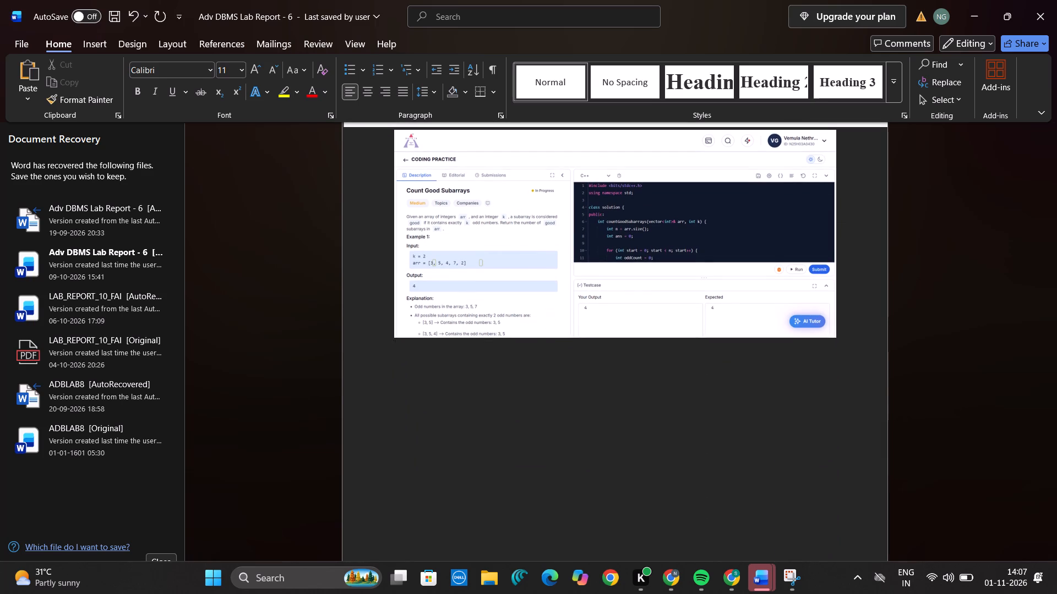
In Chrome, return to the Module I Coding Practice question list and open the Substrings with All Three Characters problem.
left_click(468, 128)
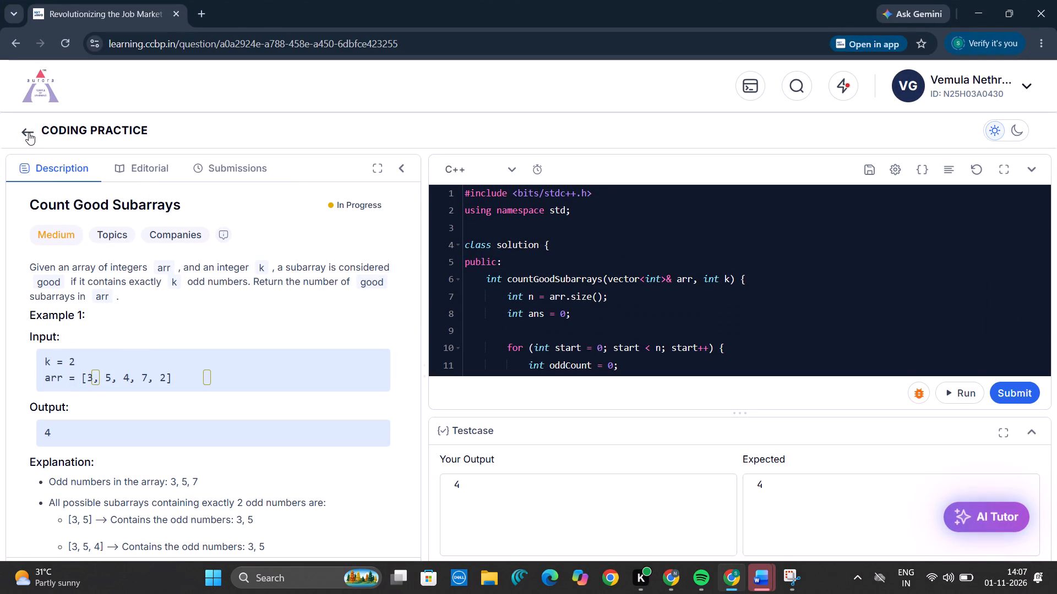
left_click(29, 133)
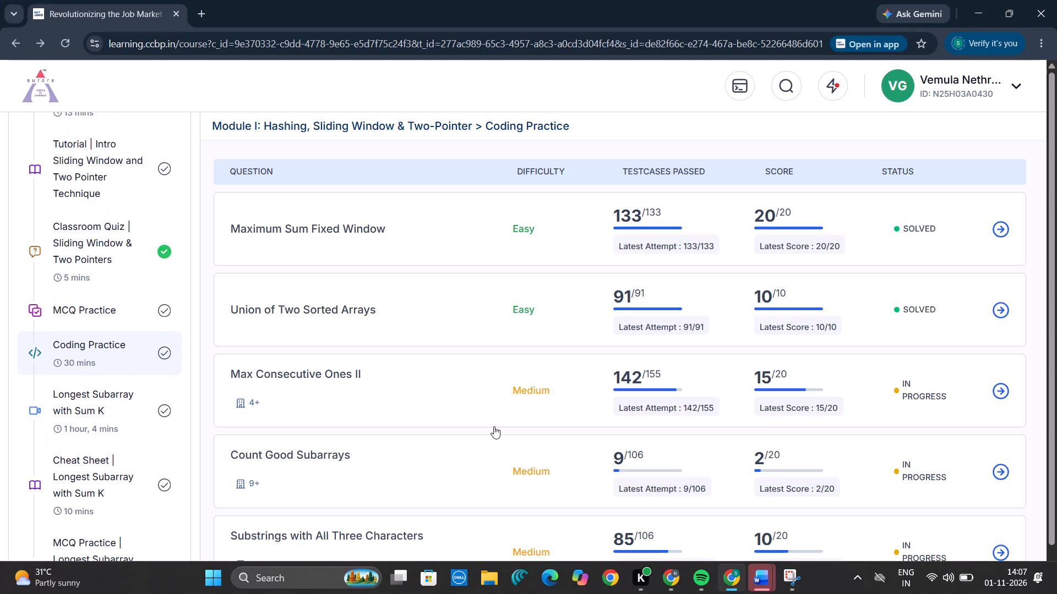
scroll(494, 426, "down", 2)
left_click(448, 510)
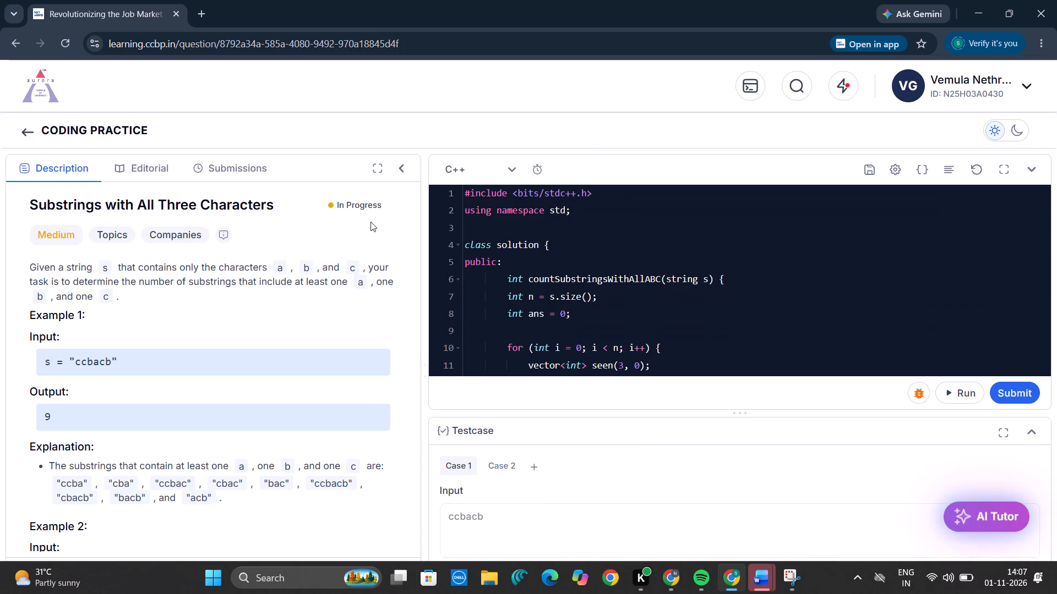
Capture the Substrings with All Three Characters problem page below the browser bar, copy the screenshot, and minimize Snipping Tool.
key("Print")
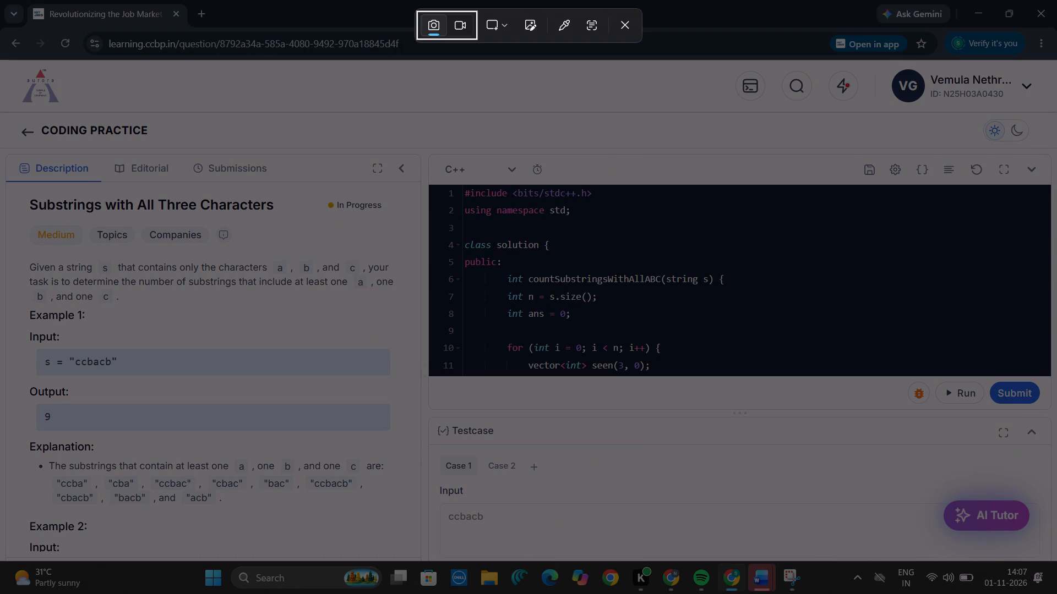
left_click_drag(1, 60, 1056, 593)
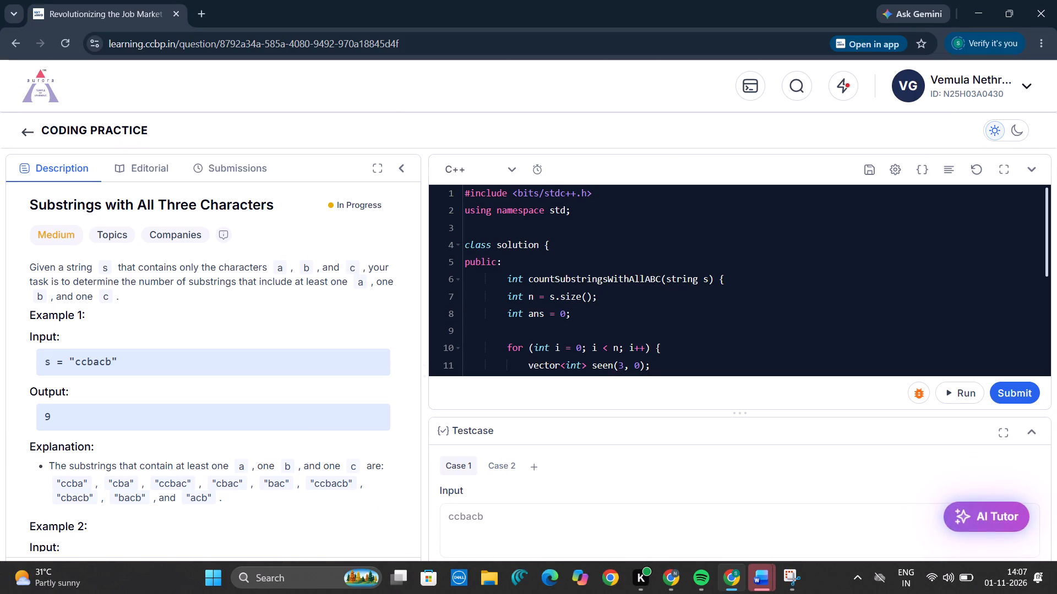
left_click(1007, 413)
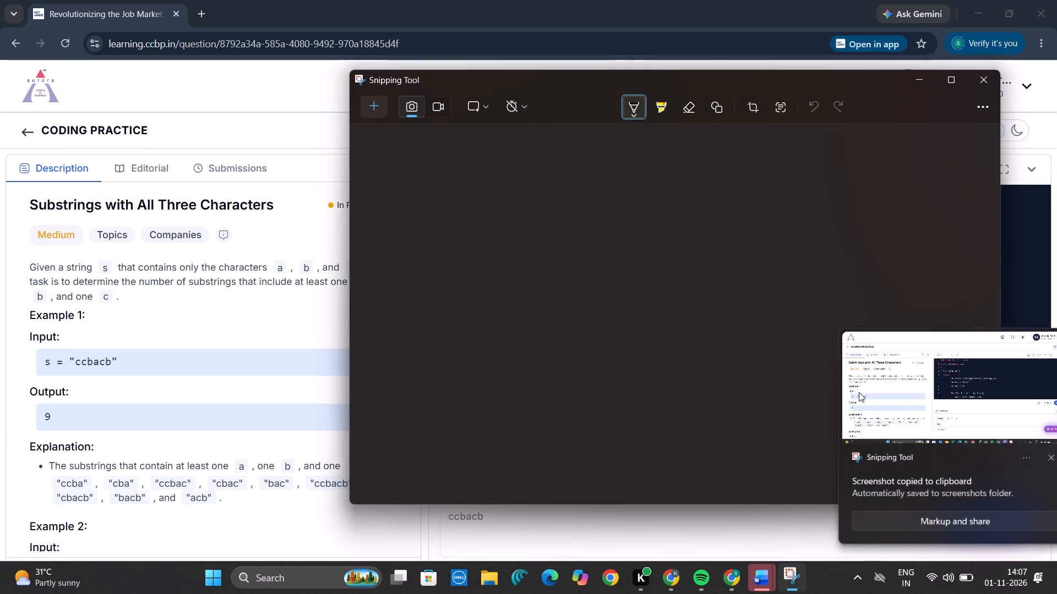
left_click(915, 105)
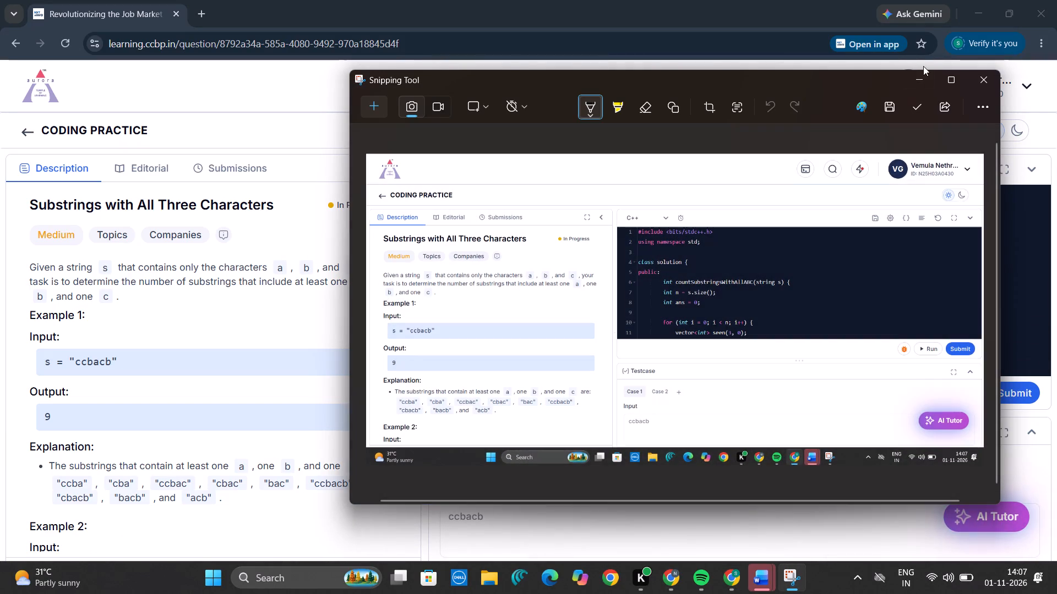
left_click(924, 74)
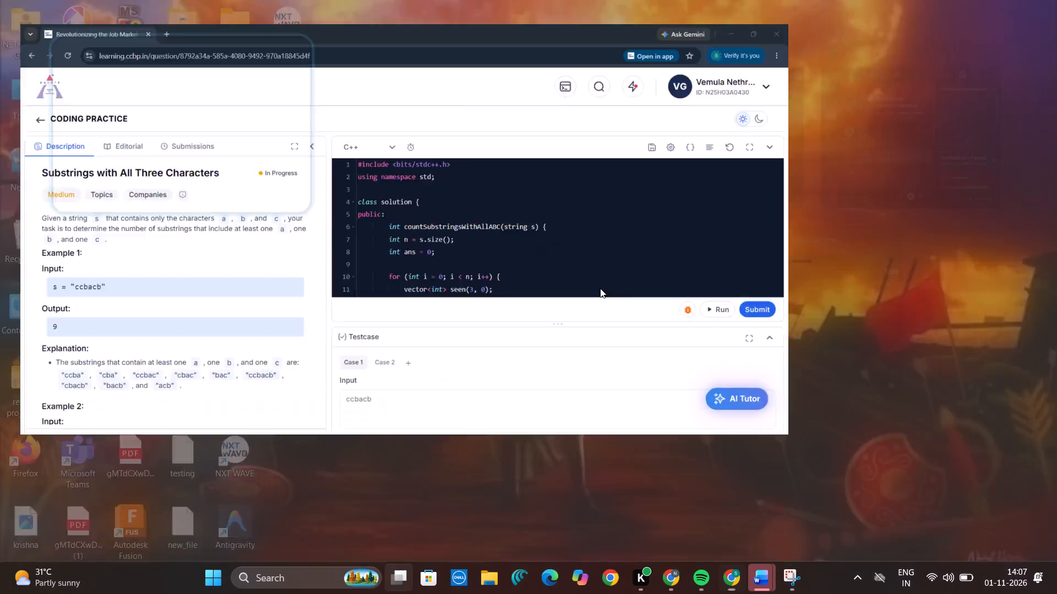
In the Adv DBMS Lab Report - 6 document, paste the problem screenshot below the Count Good Subarrays output image and add a new line.
left_click(608, 129)
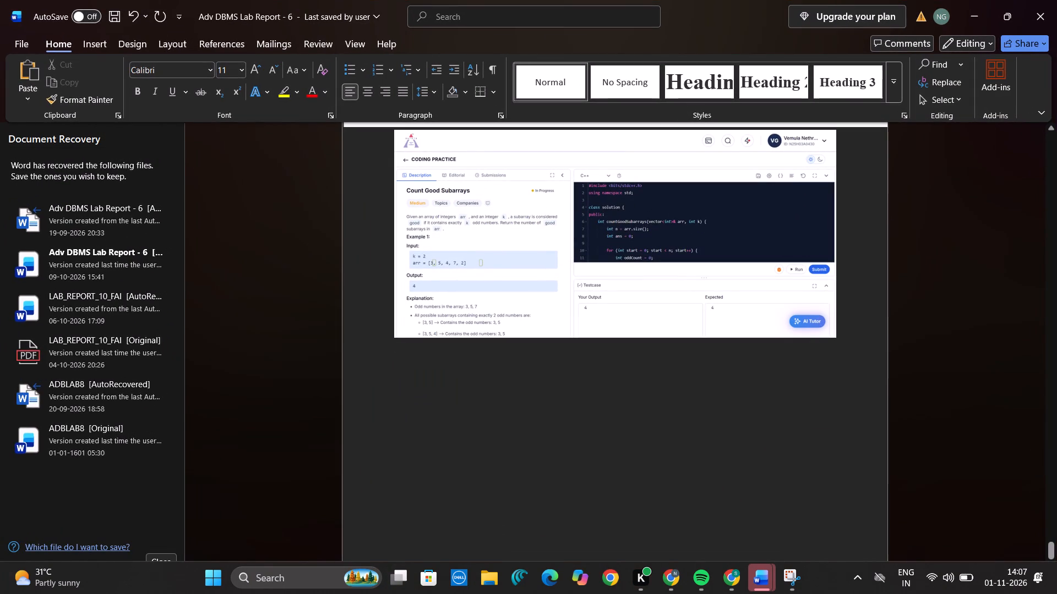
right_click(404, 348)
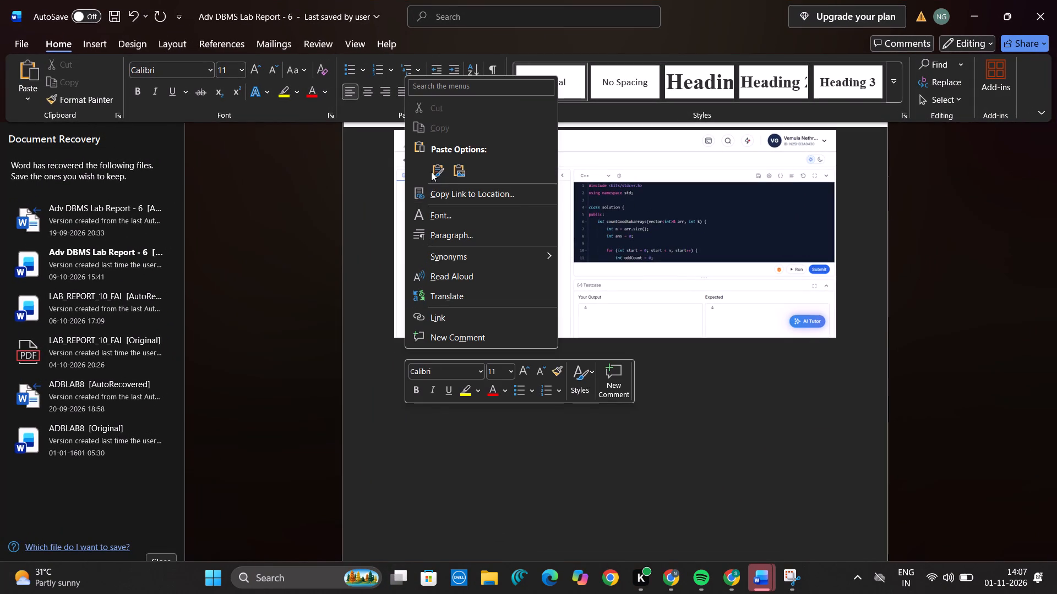
left_click(431, 172)
scroll(511, 331, "down", 4)
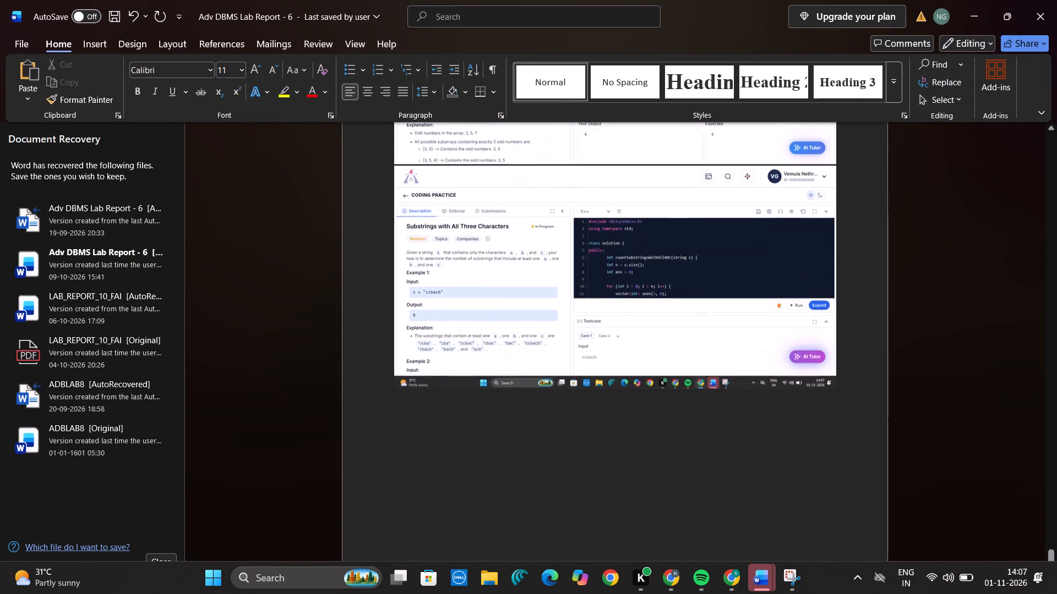
scroll(511, 331, "down", 2)
key("Return")
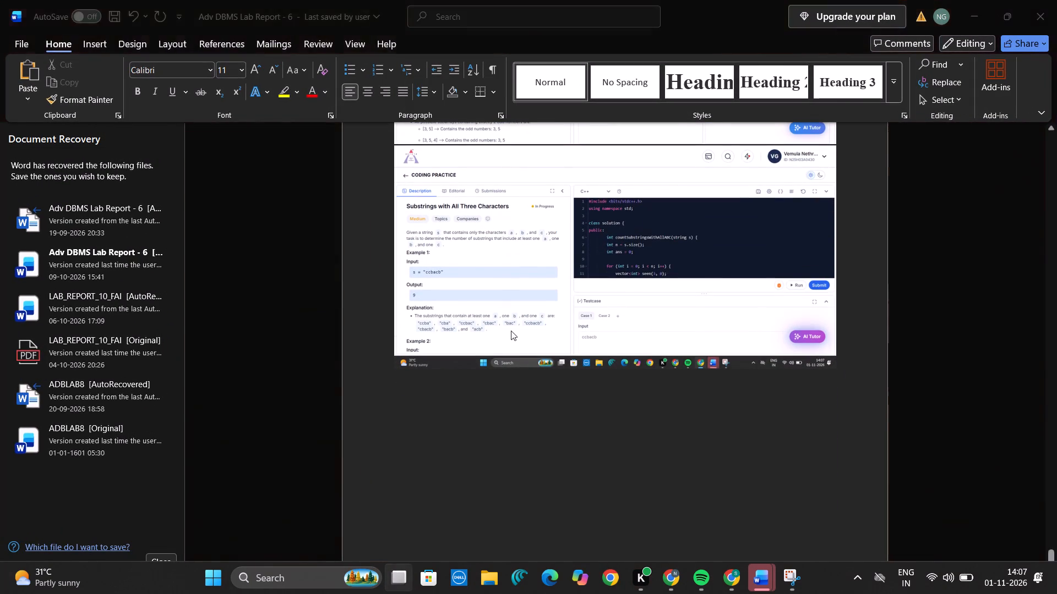
In Chrome, run the C++ solution for Substrings with All Three Characters against its test cases.
left_click(413, 180)
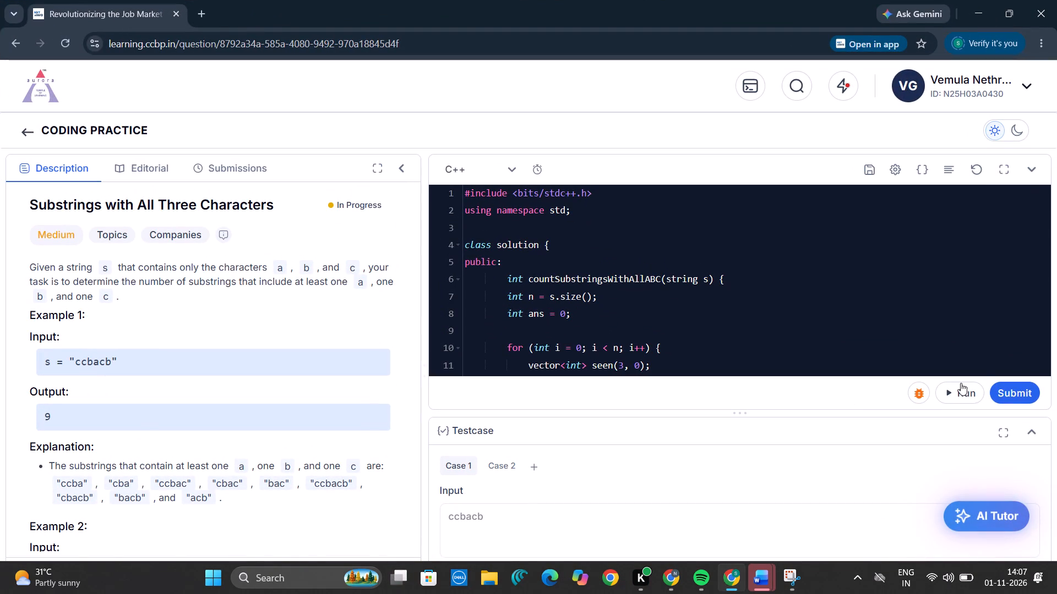
left_click(976, 387)
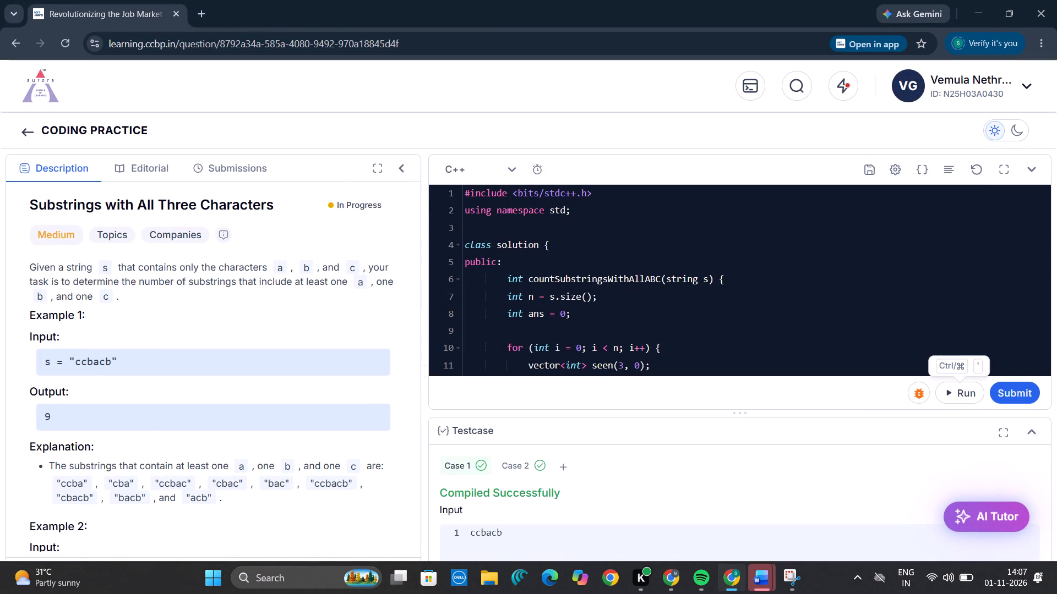
Capture the Substrings with All Three Characters page with the compilation result and test input showing, copy the screenshot, and minimize Snipping Tool.
key("Print")
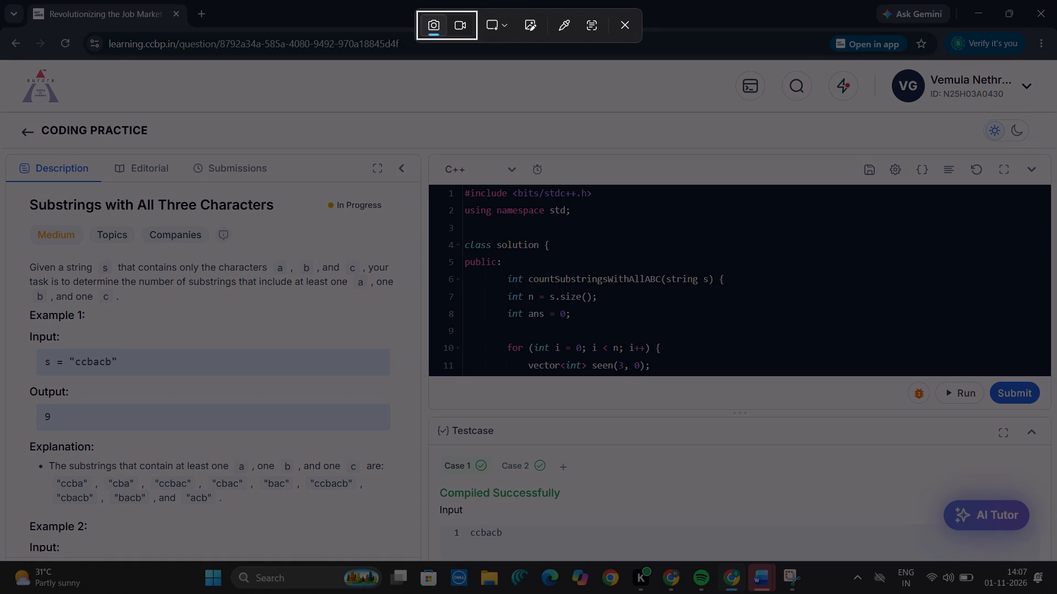
left_click_drag(0, 61, 1055, 593)
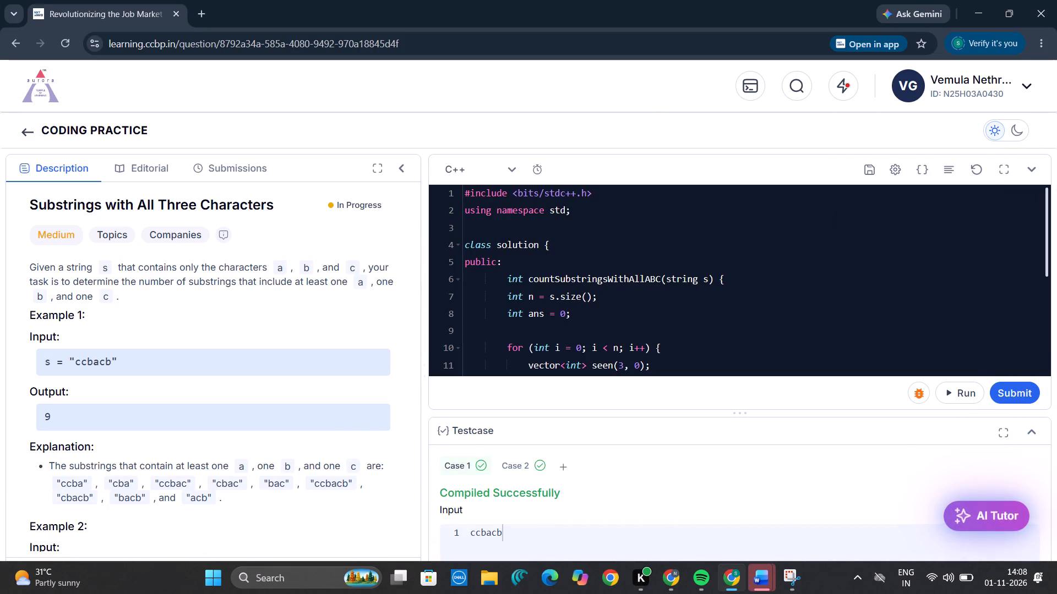
left_click(959, 432)
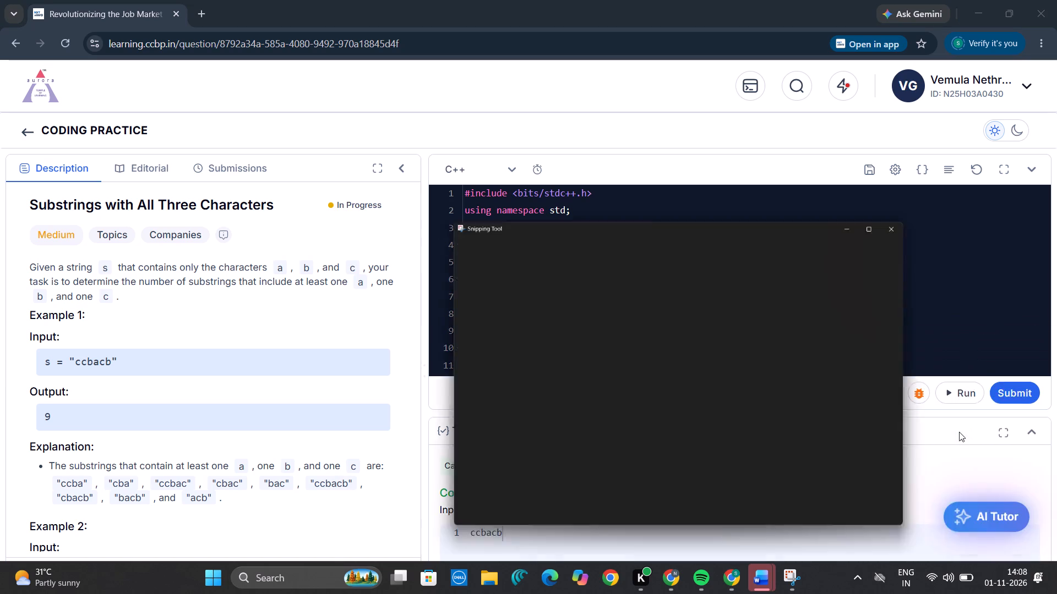
left_click(923, 114)
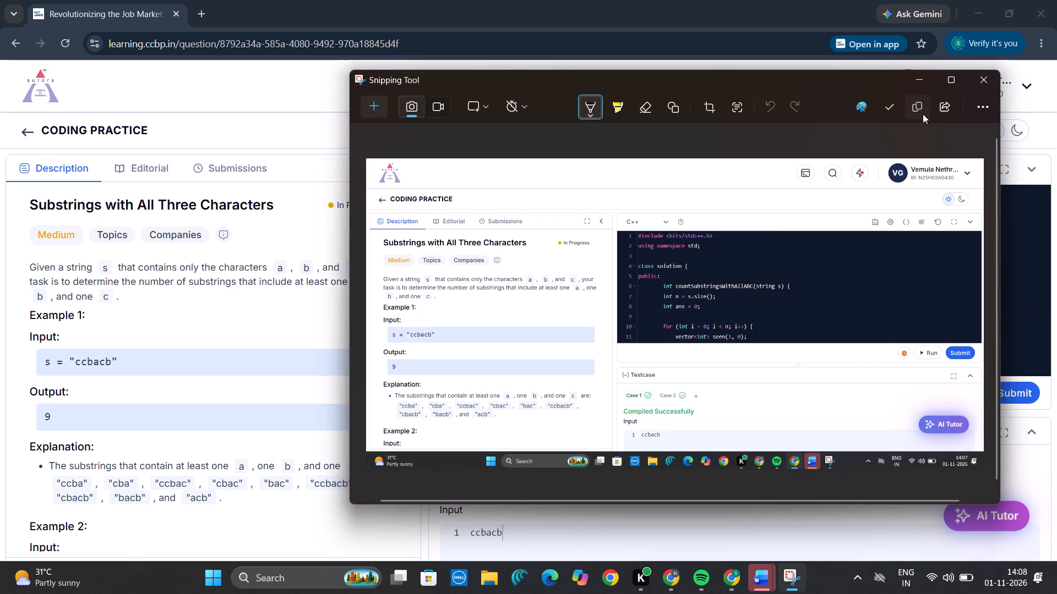
left_click(916, 75)
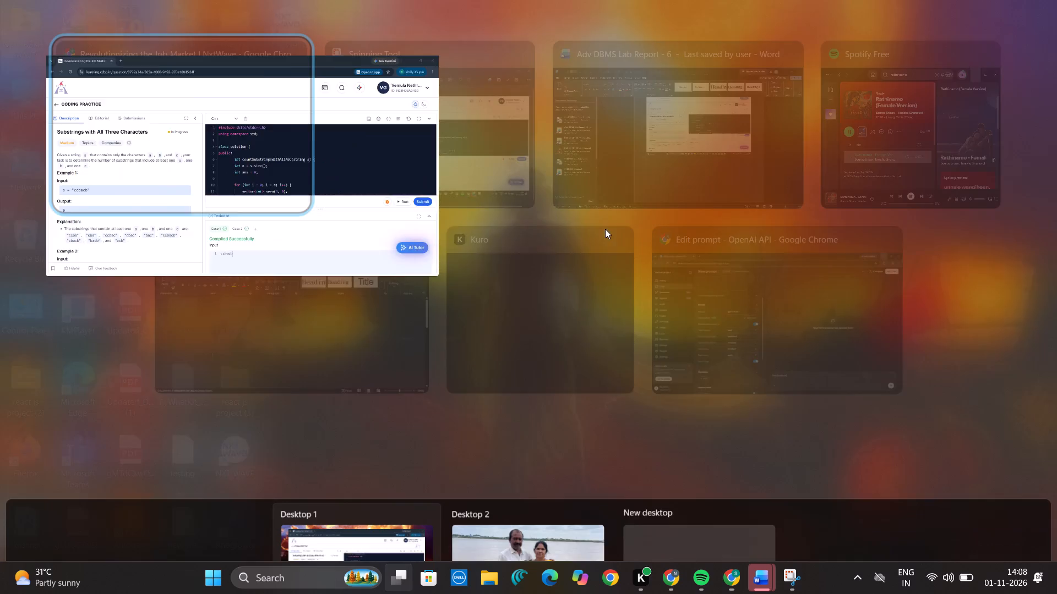
In the Adv DBMS Lab Report - 6 document, paste the compilation screenshot below the first Substrings with All Three Characters image and add a new line.
left_click(706, 116)
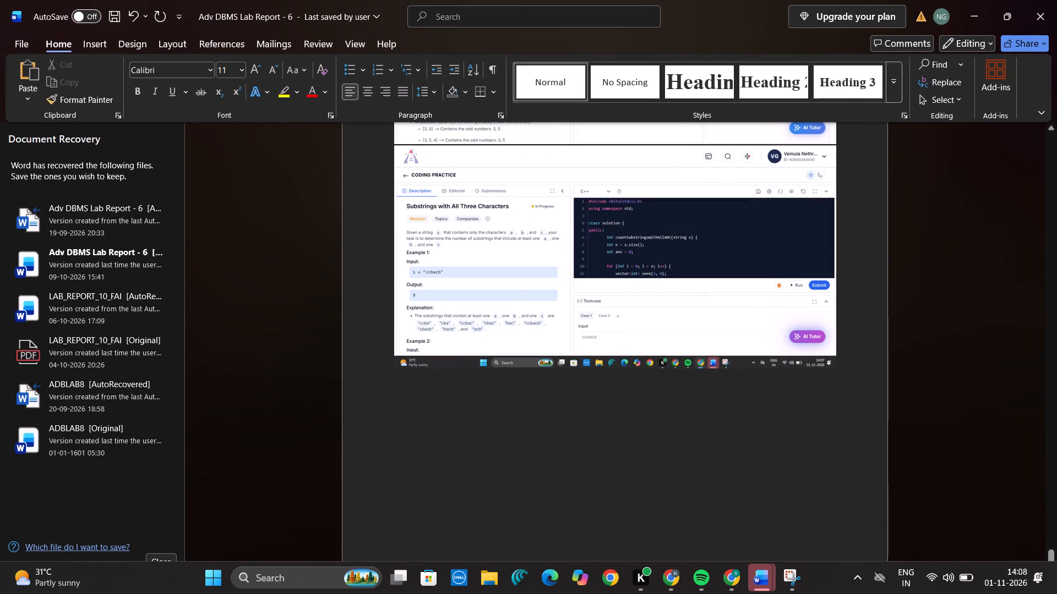
right_click(401, 379)
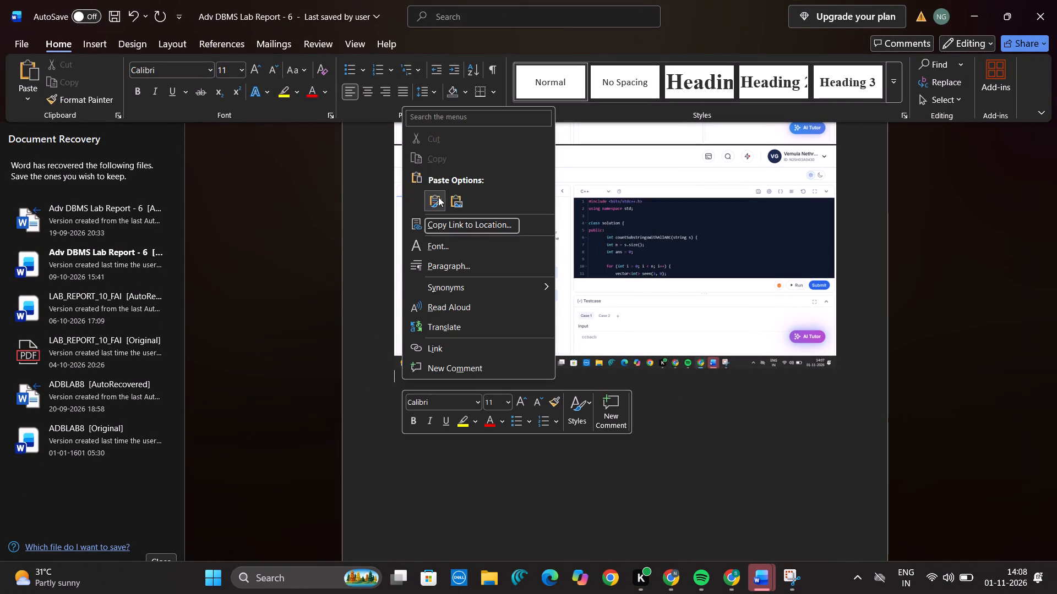
left_click(438, 197)
scroll(649, 369, "down", 1)
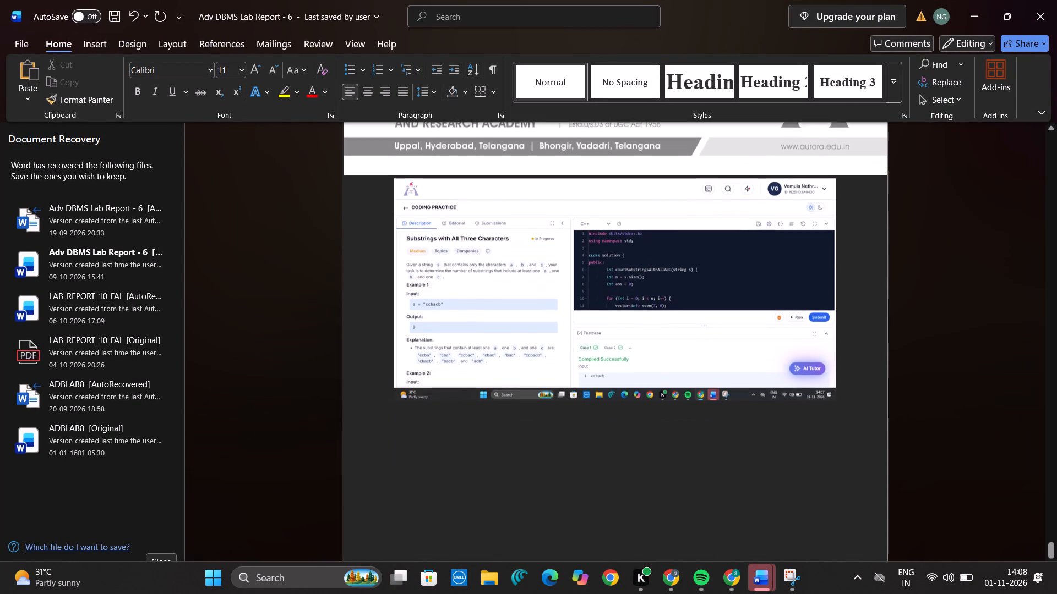
scroll(649, 369, "down", 1)
key("Return")
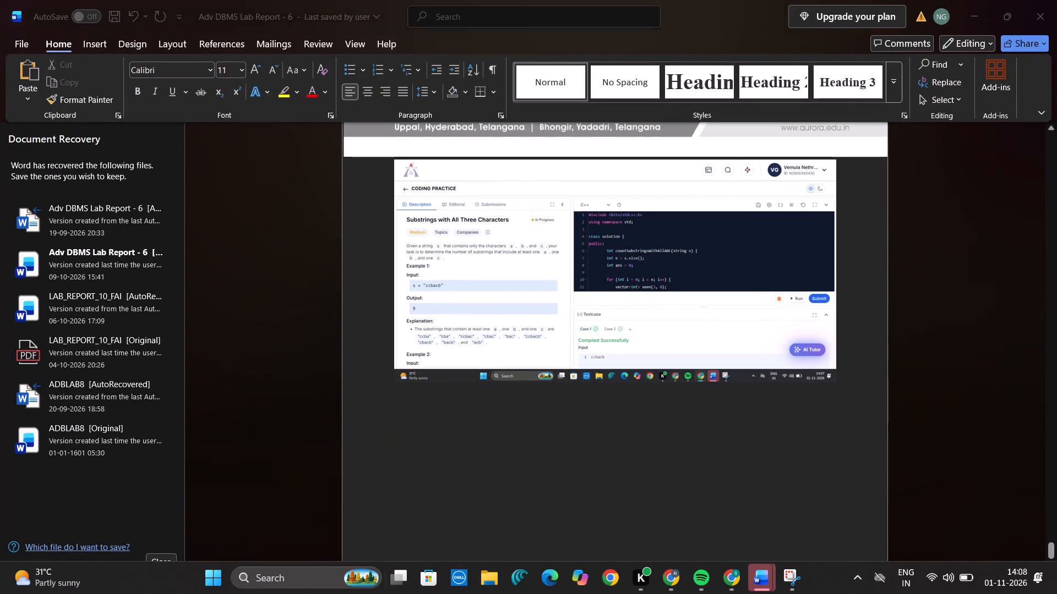
In Chrome, capture the Substrings with All Three Characters page with its Your Output and Expected boxes showing, copy the screenshot, and minimize Snipping Tool.
left_click(478, 152)
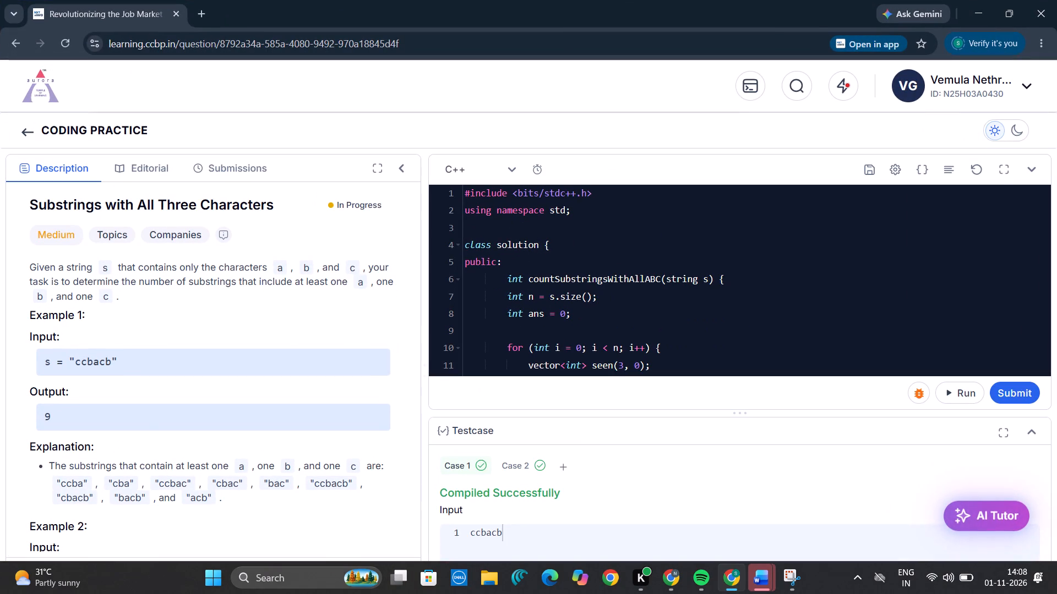
scroll(531, 486, "down", 2)
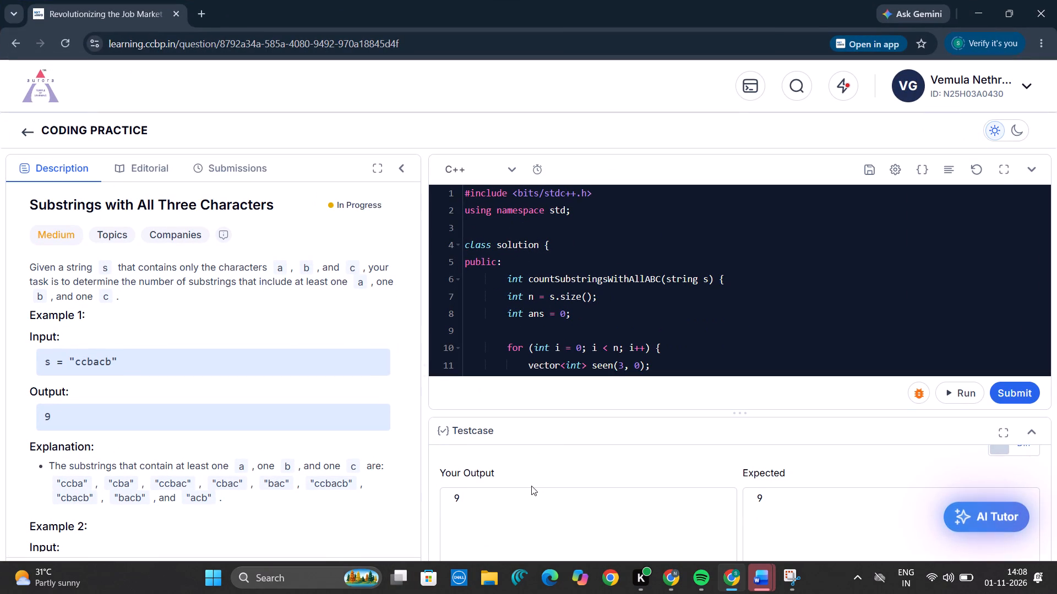
scroll(564, 501, "down", 1)
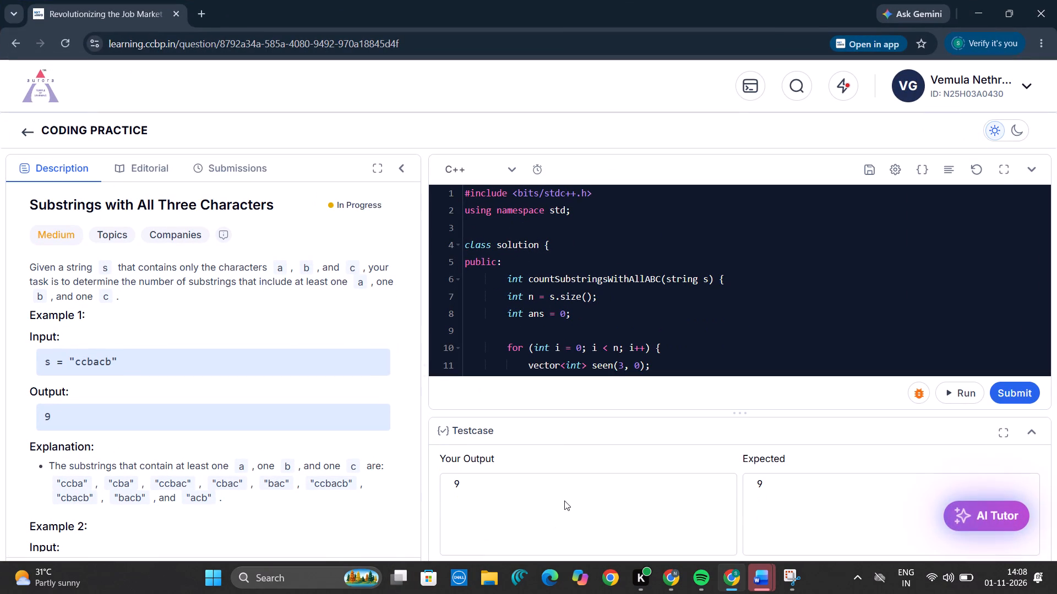
key("Print")
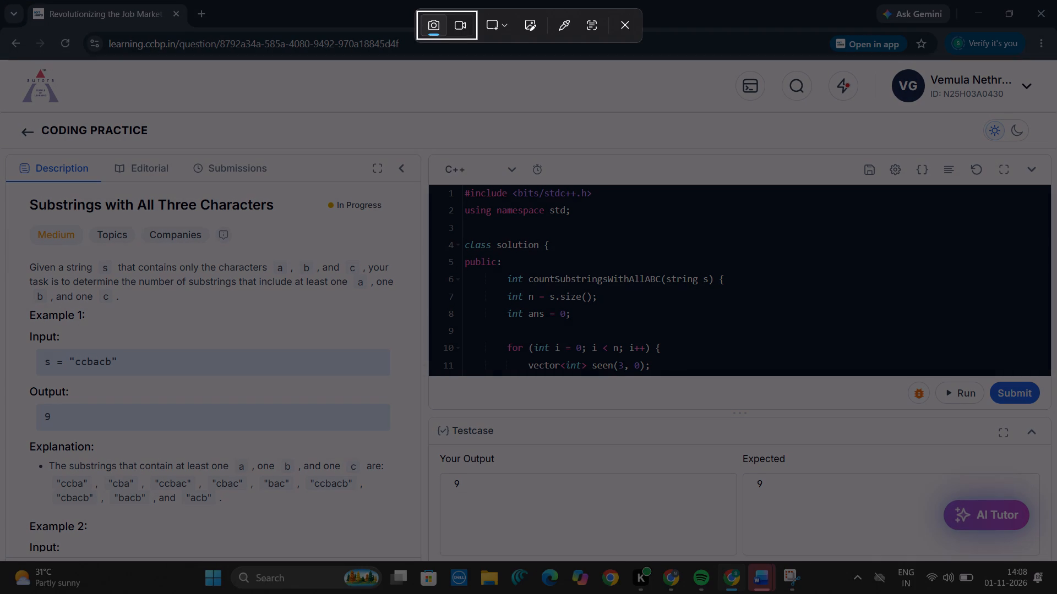
left_click_drag(1, 59, 165, 102)
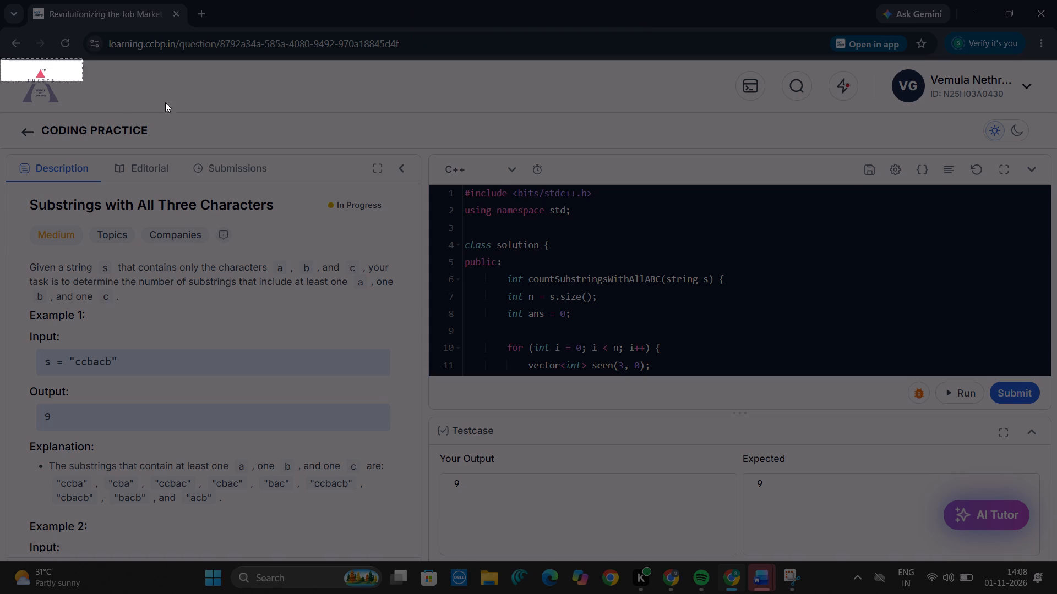
left_click_drag(165, 102, 1056, 593)
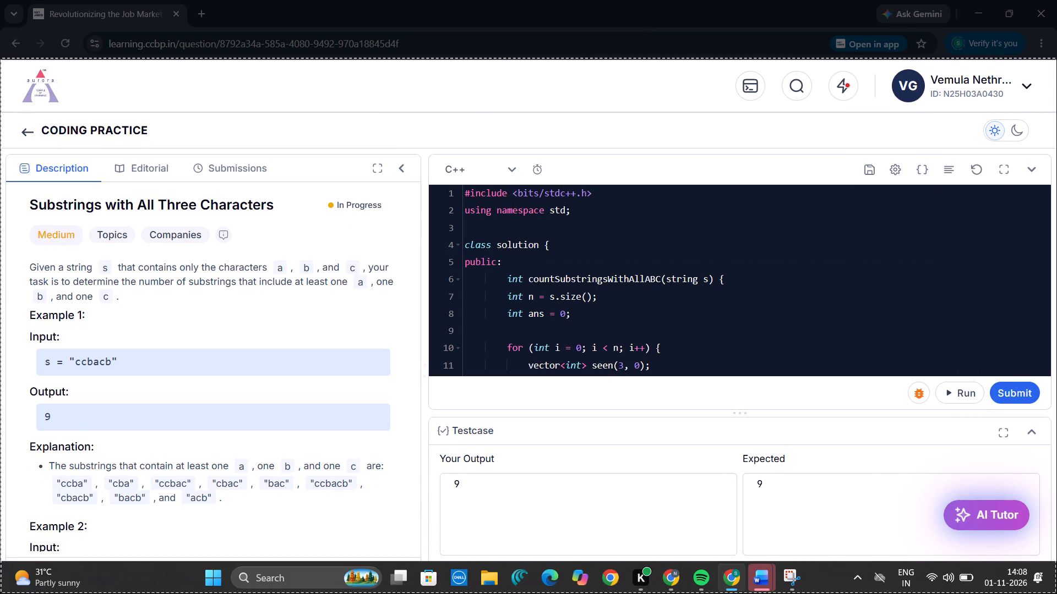
left_click_drag(1056, 593, 1056, 592)
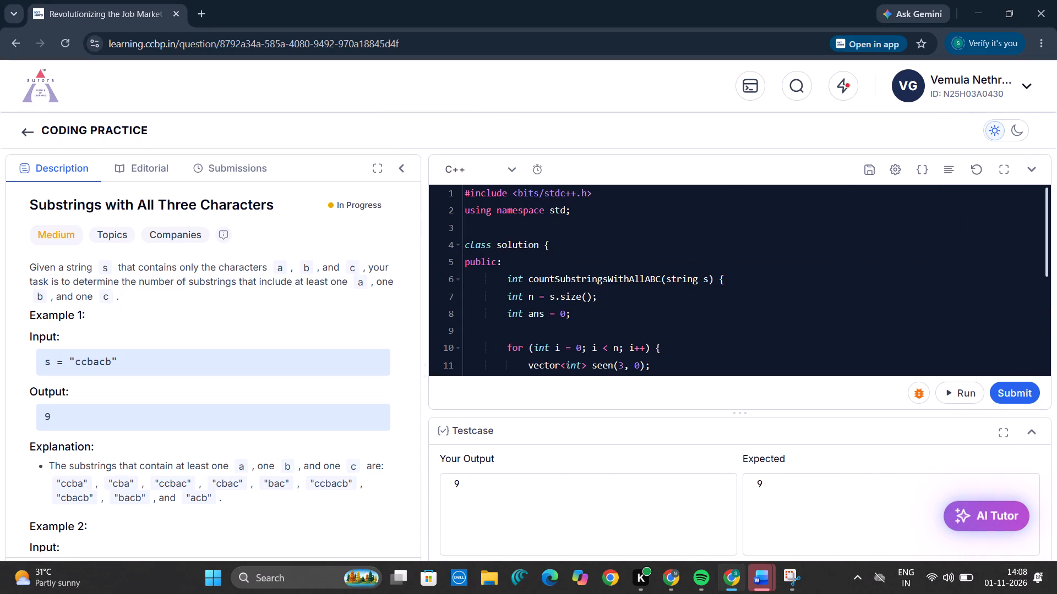
left_click(866, 396)
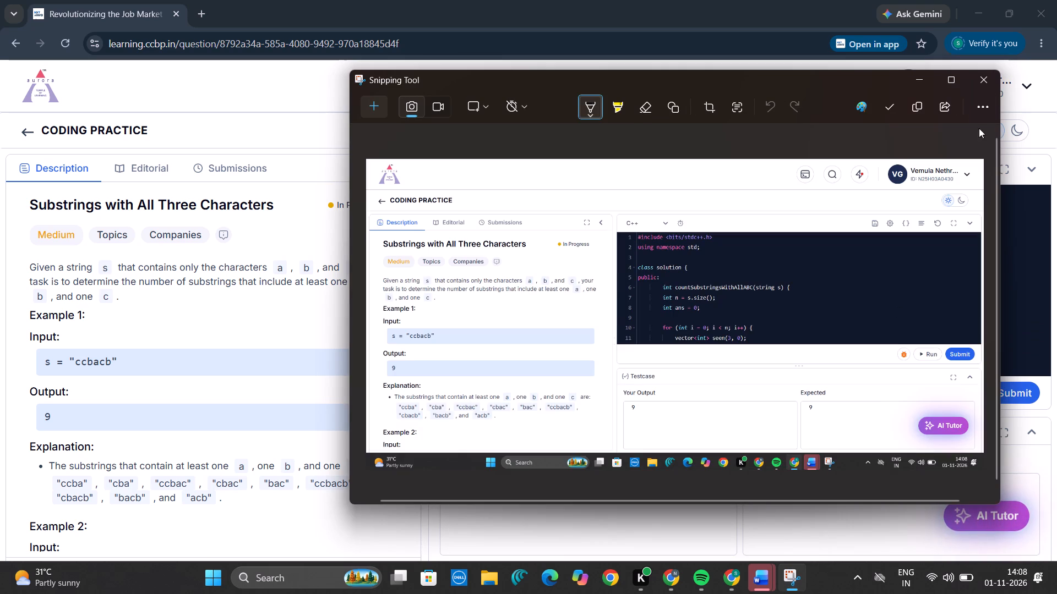
left_click(913, 117)
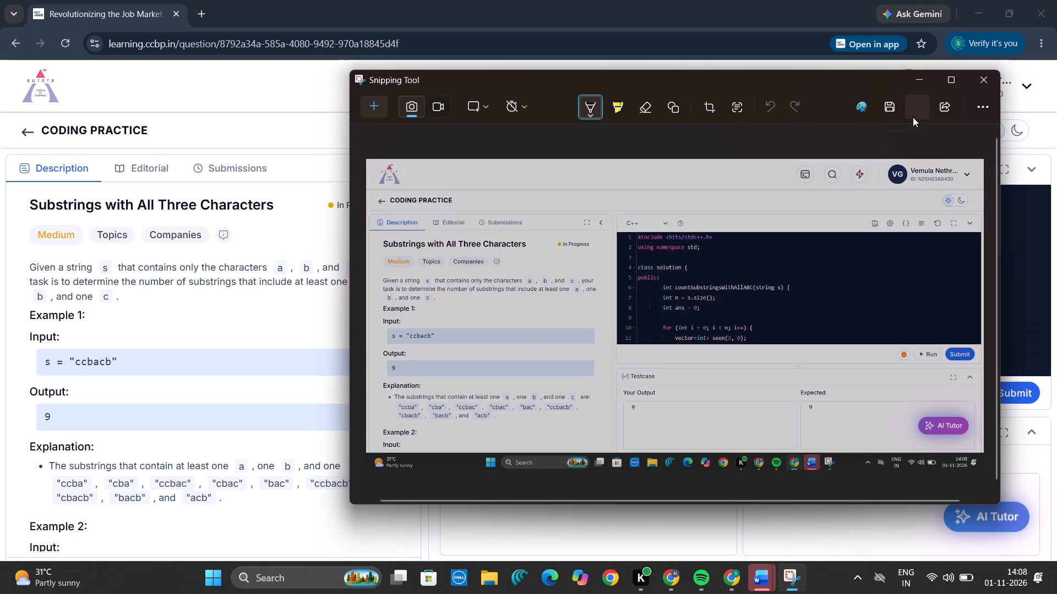
left_click(919, 84)
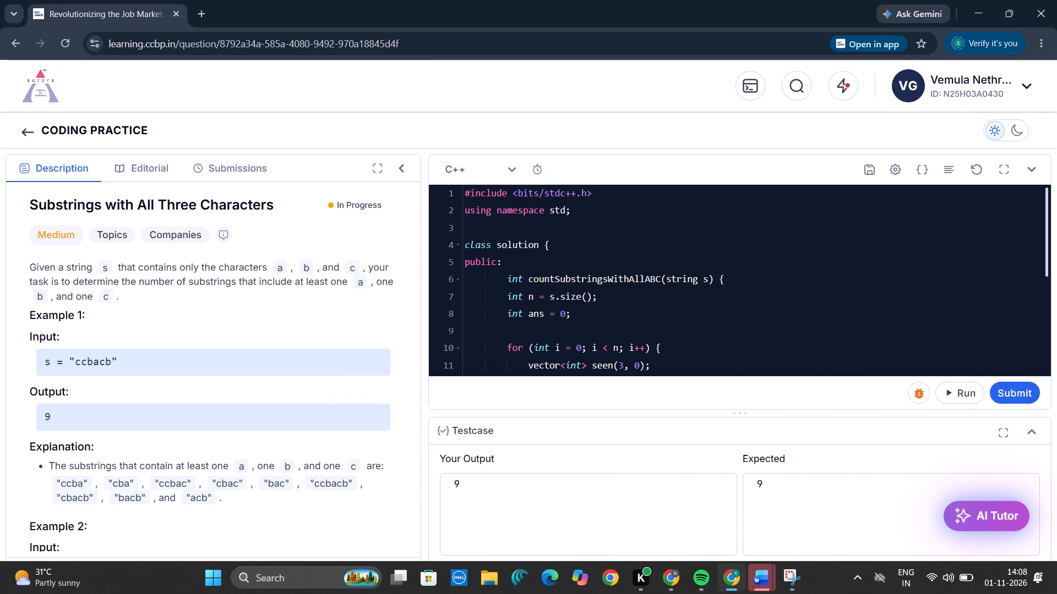
In the Adv DBMS Lab Report - 6 document, paste the output screenshot below the Substrings with All Three Characters compilation image.
left_click(698, 97)
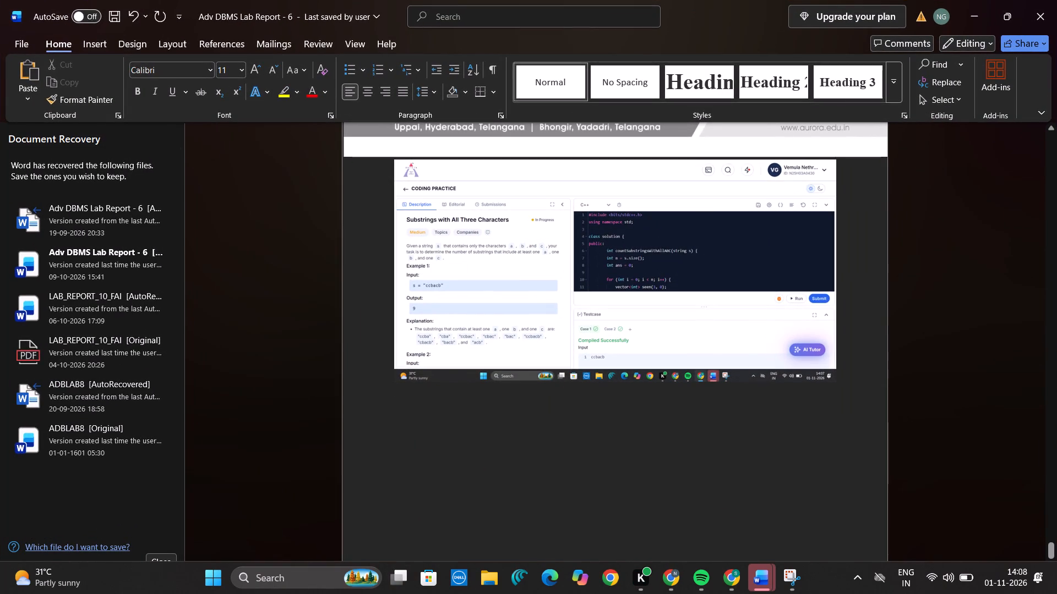
right_click(421, 393)
left_click(459, 219)
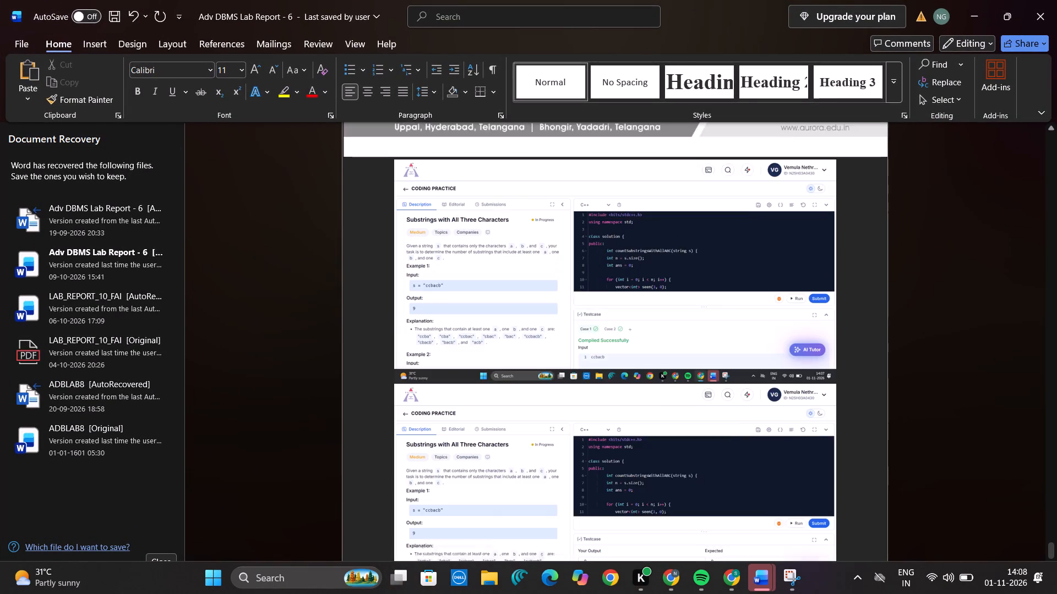
In Chrome, leave the Substrings with All Three Characters problem and review the Coding Practice question list down to its last question.
scroll(484, 341, "down", 6)
scroll(575, 320, "down", 2)
left_click(526, 106)
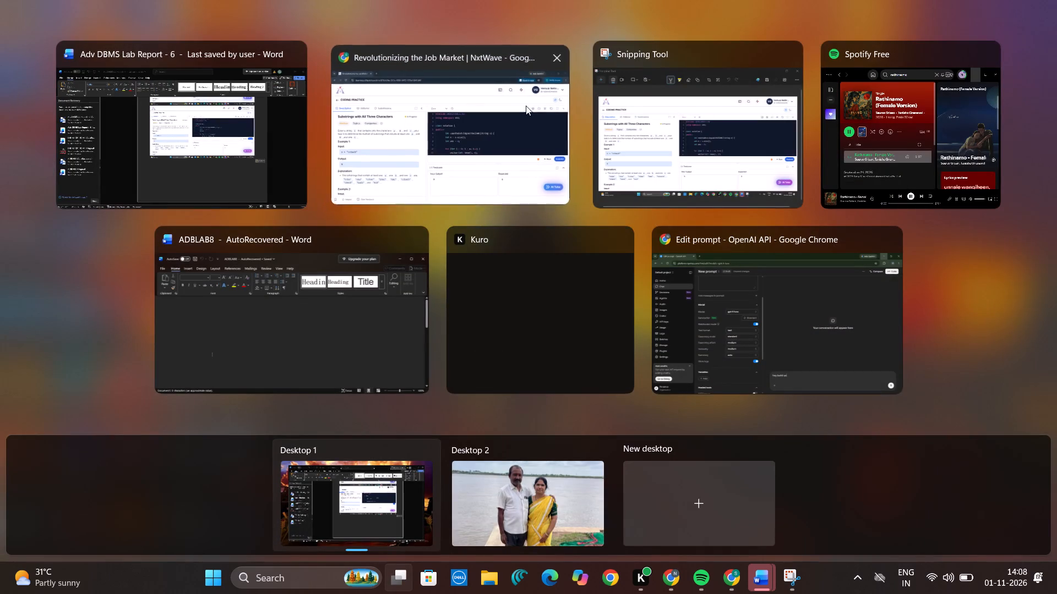
scroll(600, 360, "down", 6)
scroll(560, 453, "down", 4)
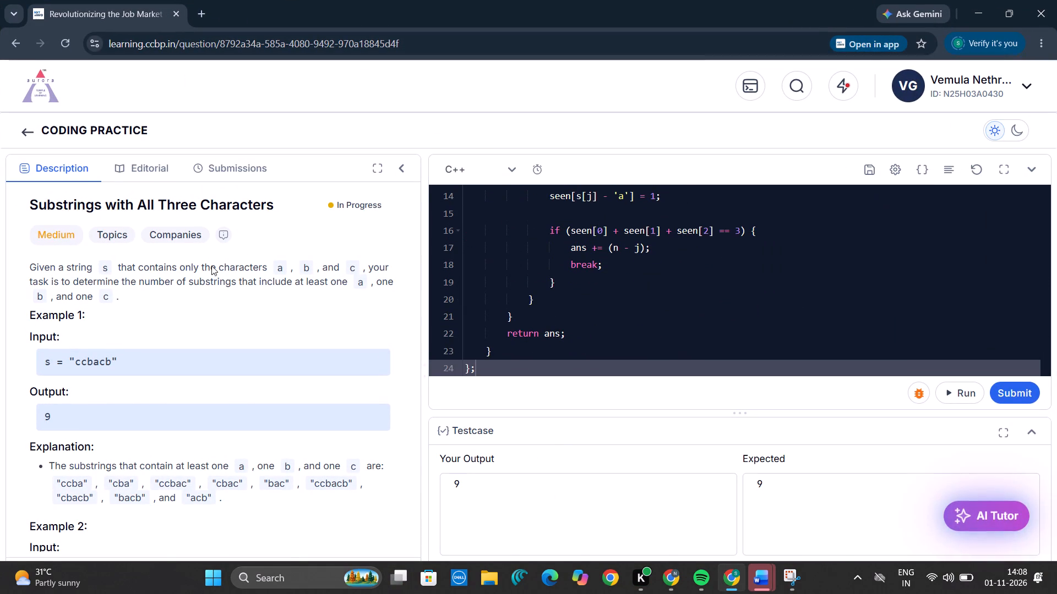
left_click(32, 131)
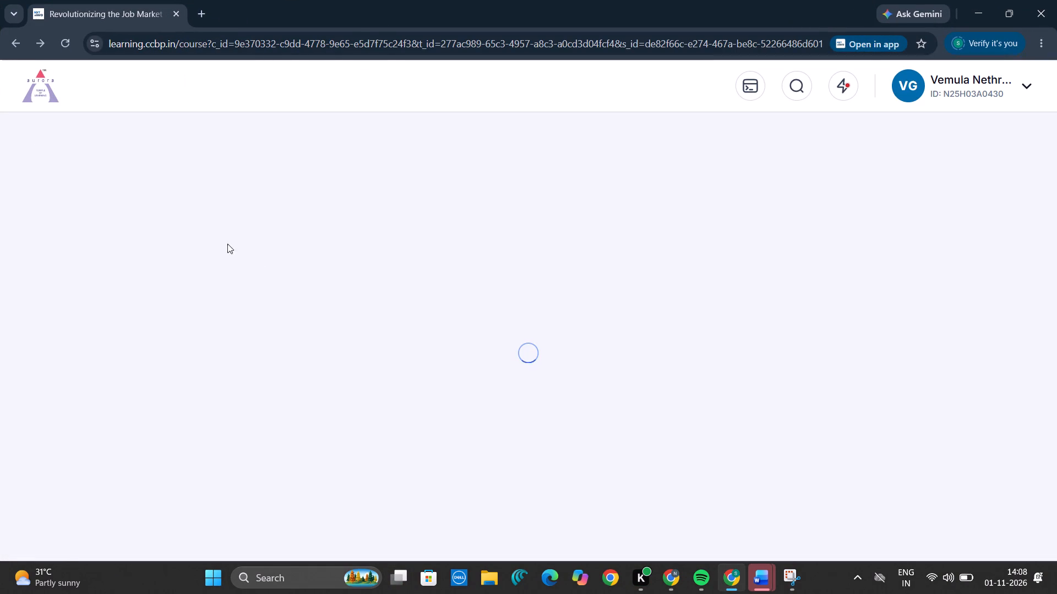
scroll(476, 457, "down", 9)
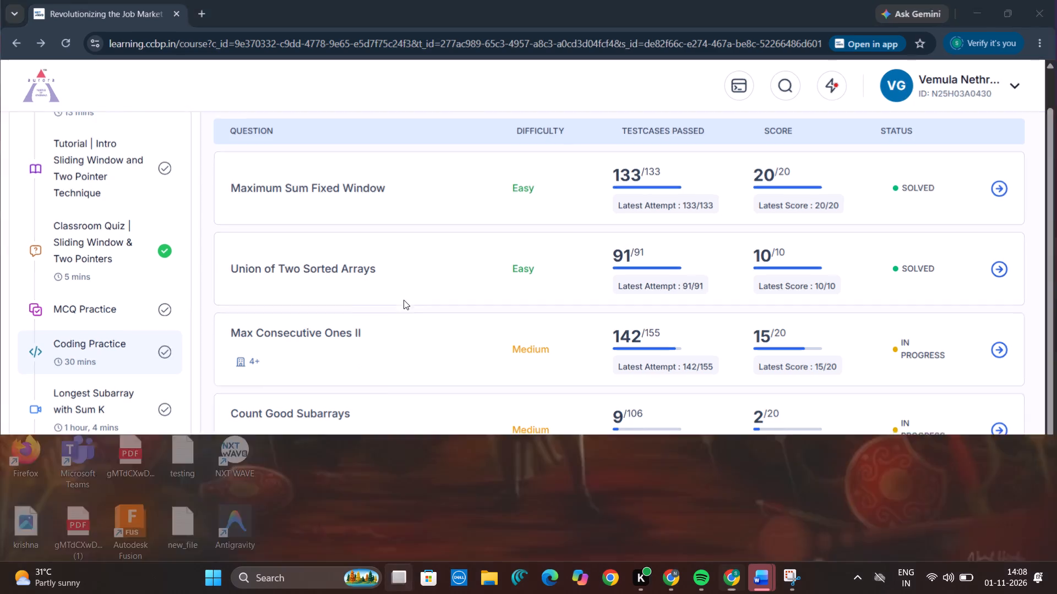
In the Adv DBMS Lab Report - 6 document, change the term in the first page's Year & Term cell to IInd Term.
left_click(521, 28)
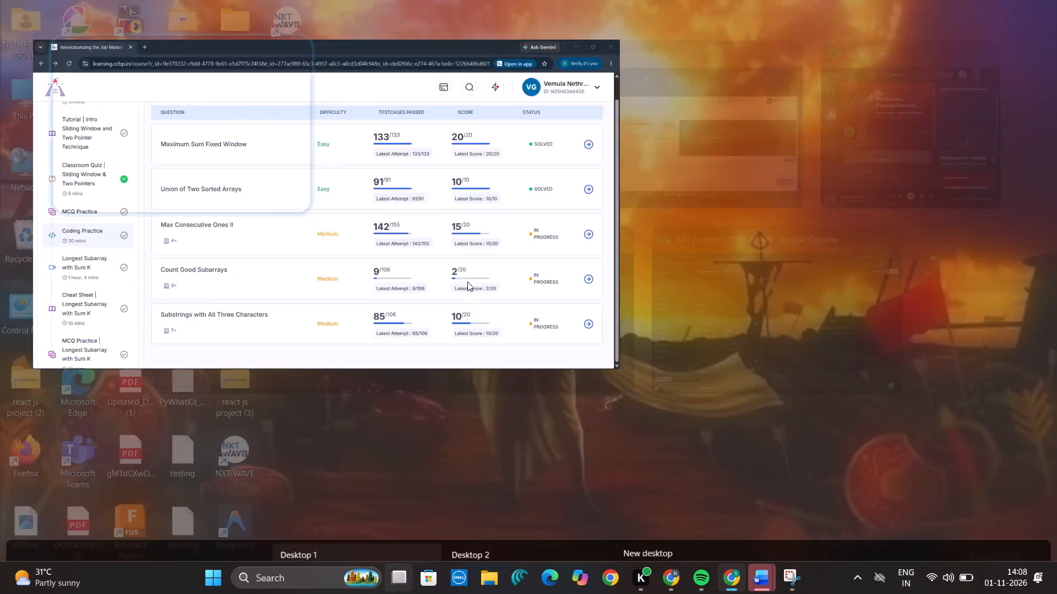
left_click(456, 116)
scroll(519, 232, "up", 2)
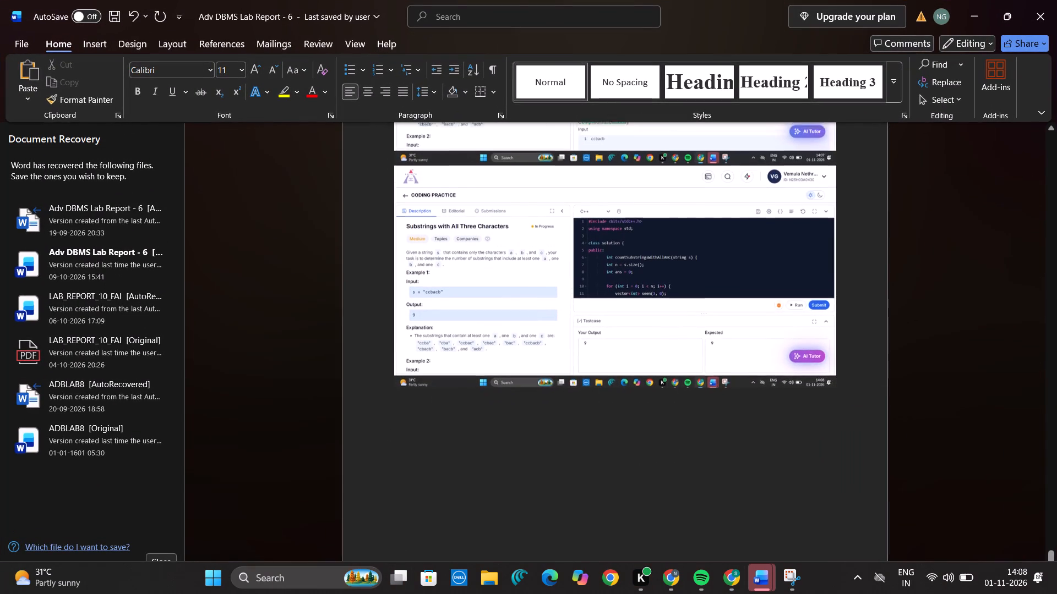
scroll(519, 232, "up", 20)
scroll(519, 232, "up", 2)
scroll(519, 232, "up", 19)
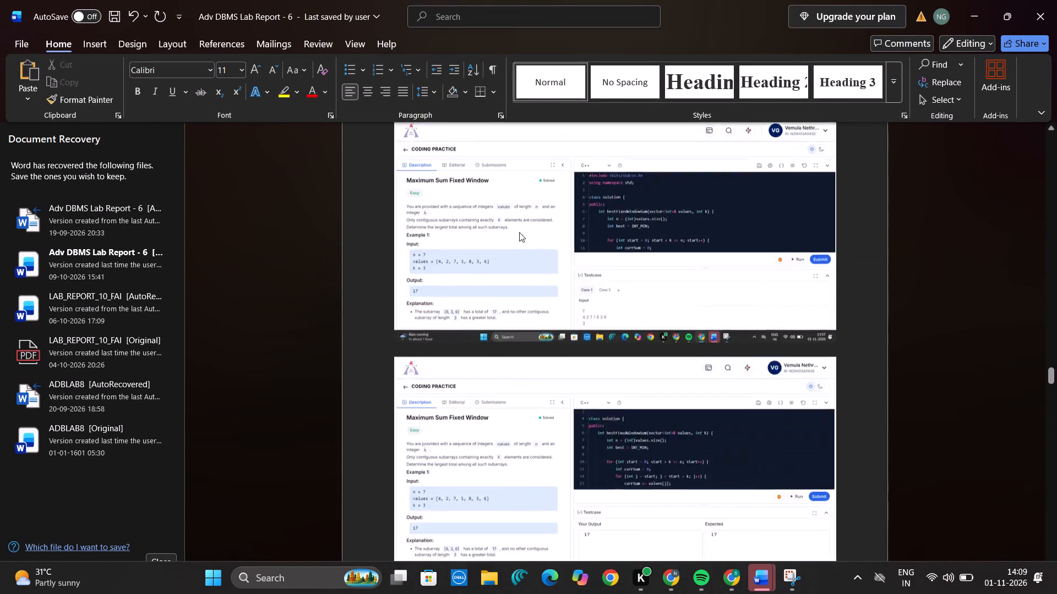
scroll(519, 232, "up", 20)
scroll(519, 232, "up", 20)
scroll(519, 232, "up", 5)
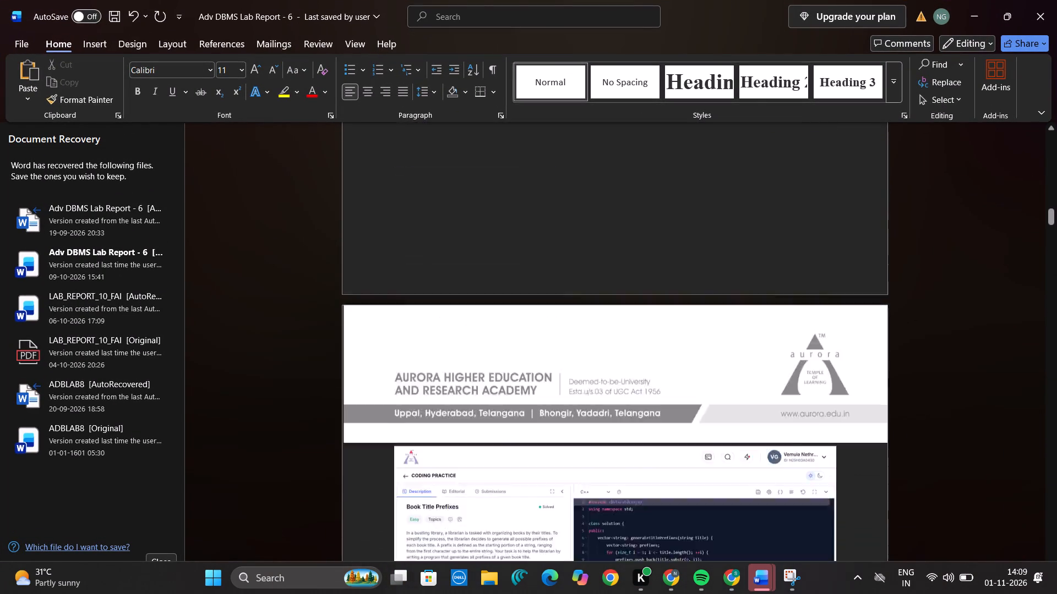
scroll(519, 232, "up", 20)
scroll(519, 232, "up", 3)
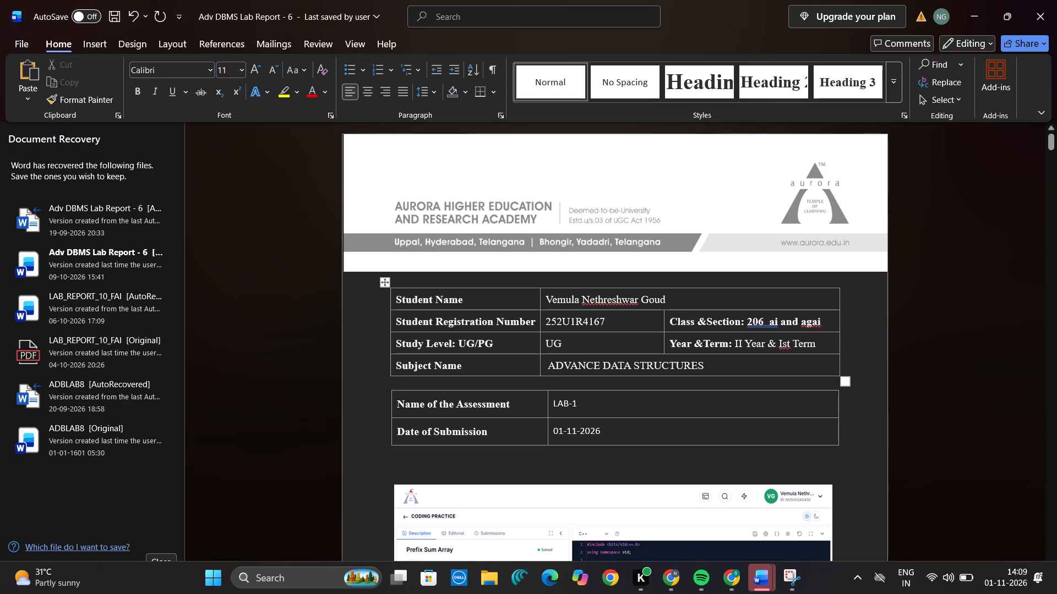
left_click(791, 345)
key("BackSpace")
key("BackSpace")
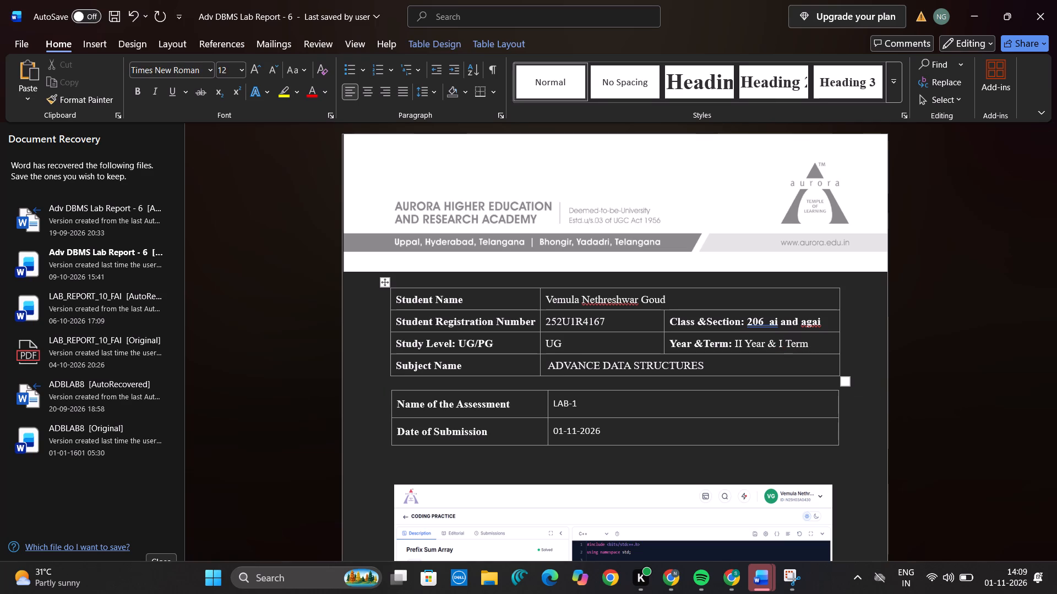
key("shift+i")
type("nd")
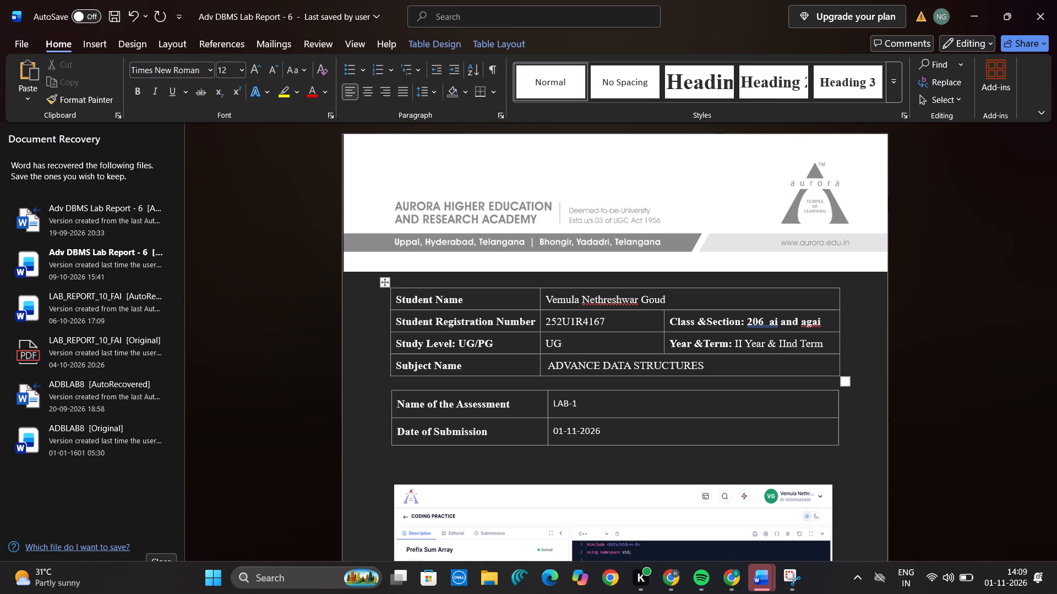
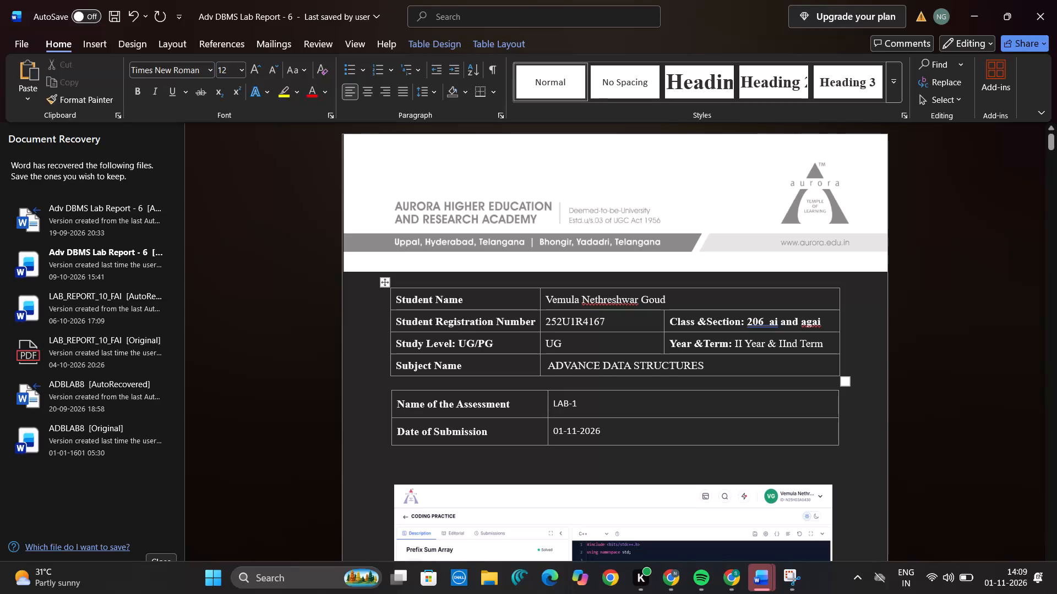
Review the report's first pages, checking the student details tables and the Prefix Sum Array screenshots.
scroll(638, 400, "down", 2)
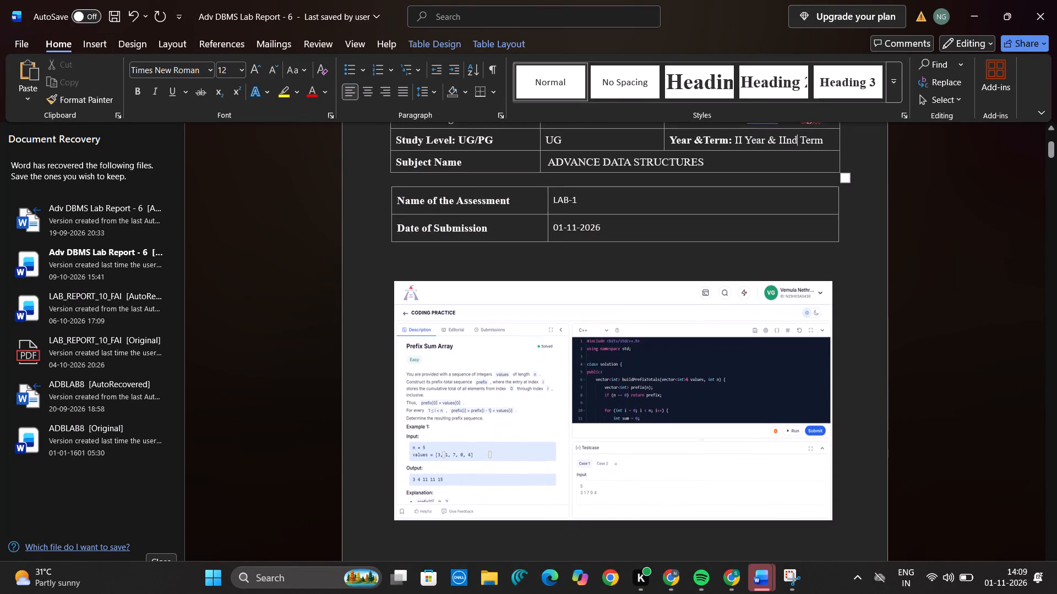
scroll(638, 400, "up", 1)
scroll(638, 400, "down", 1)
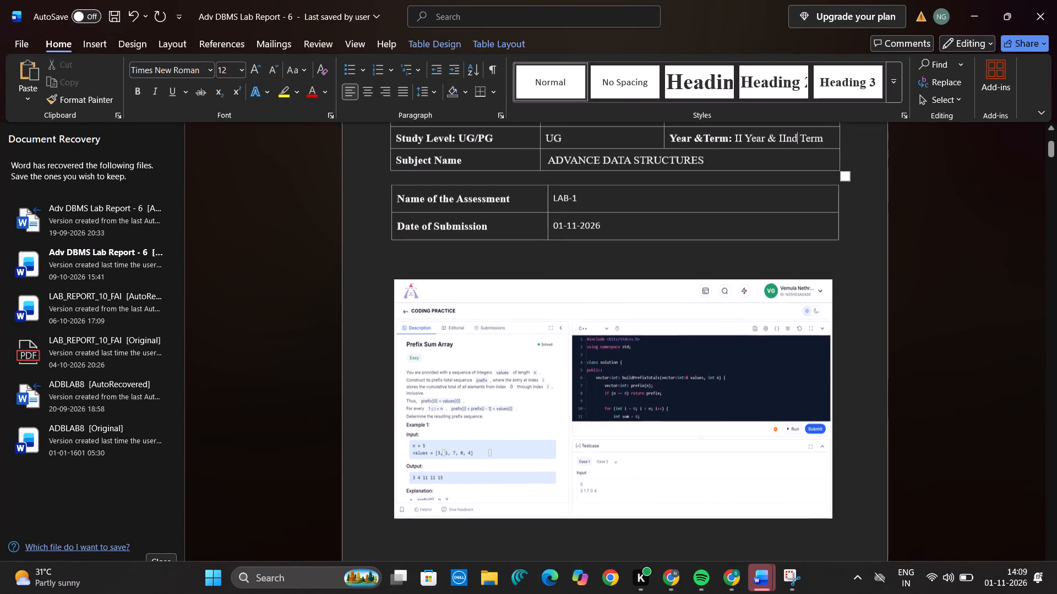
scroll(638, 400, "down", 4)
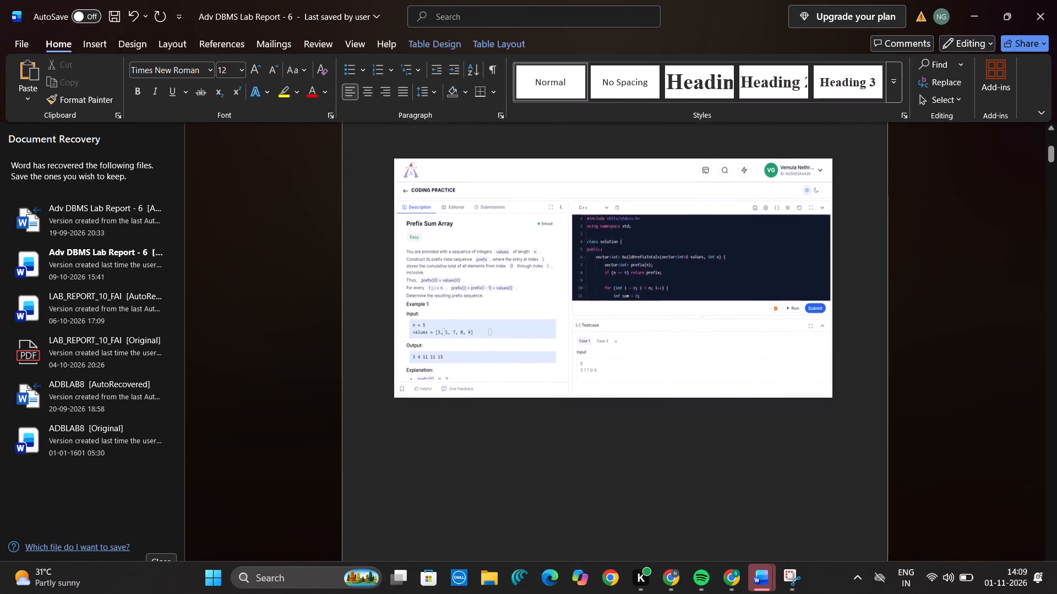
scroll(638, 400, "down", 4)
scroll(638, 400, "up", 3)
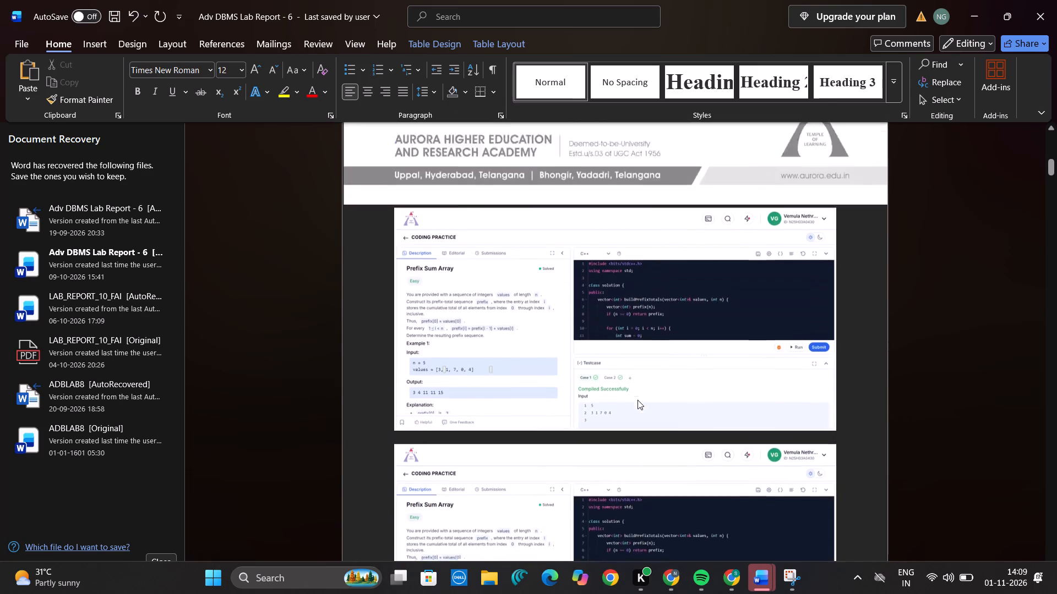
scroll(638, 400, "up", 2)
scroll(638, 400, "down", 3)
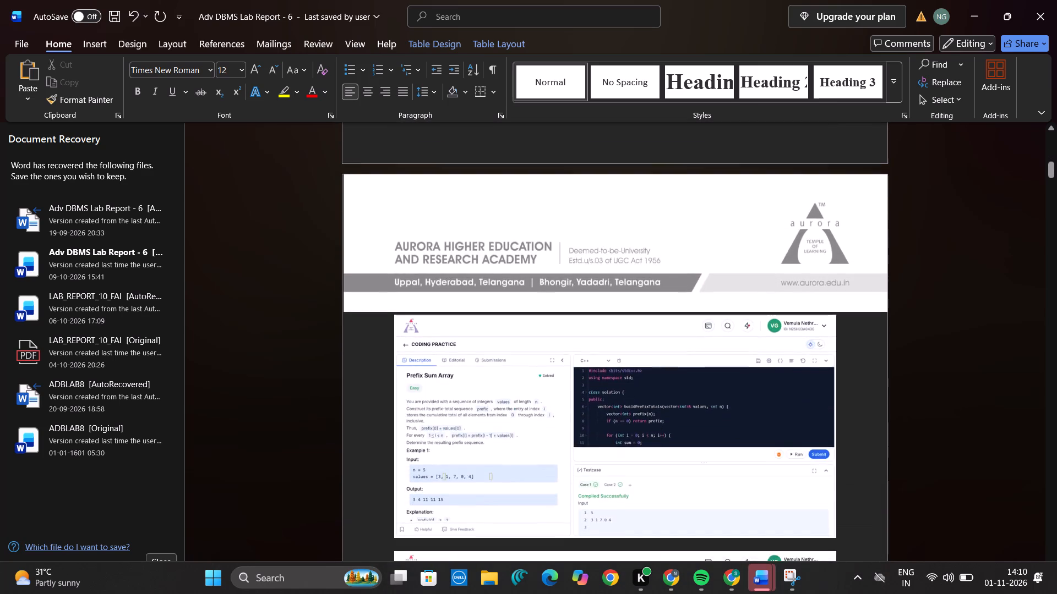
scroll(638, 400, "down", 2)
scroll(638, 400, "up", 10)
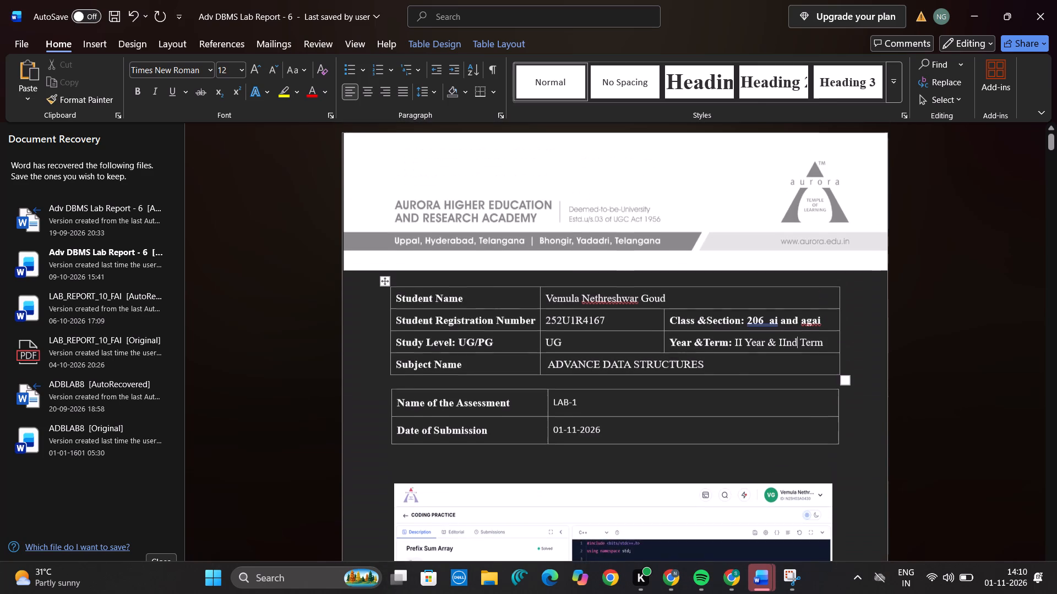
scroll(638, 400, "up", 1)
Save the changes to the Adv DBMS Lab Report - 6 document.
key("ctrl+s")
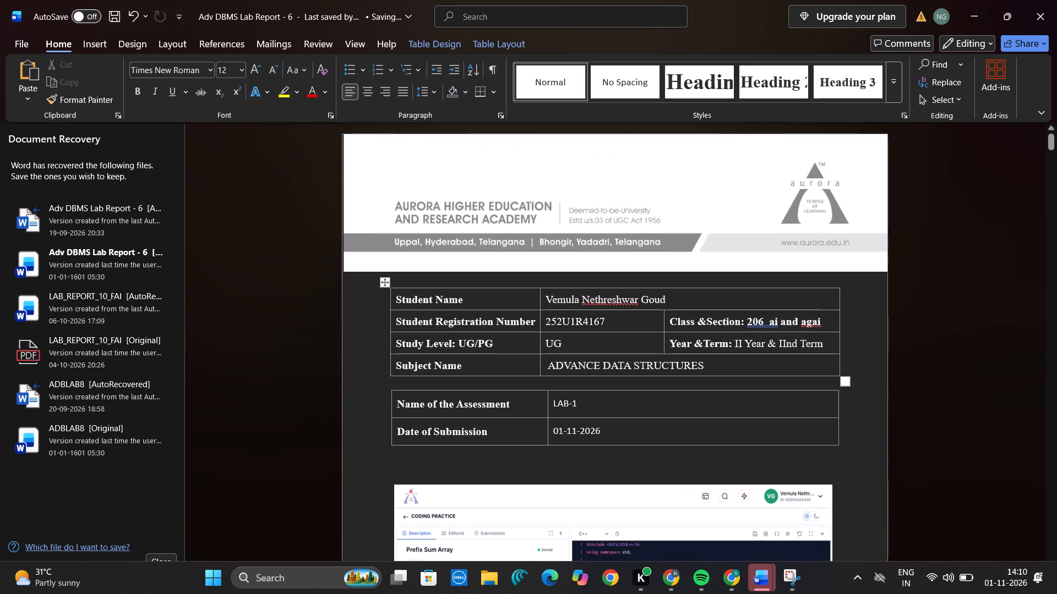
Save a copy of the report as a Word document in the Downloads folder, replacing the file name with one starting with A.
left_click(14, 48)
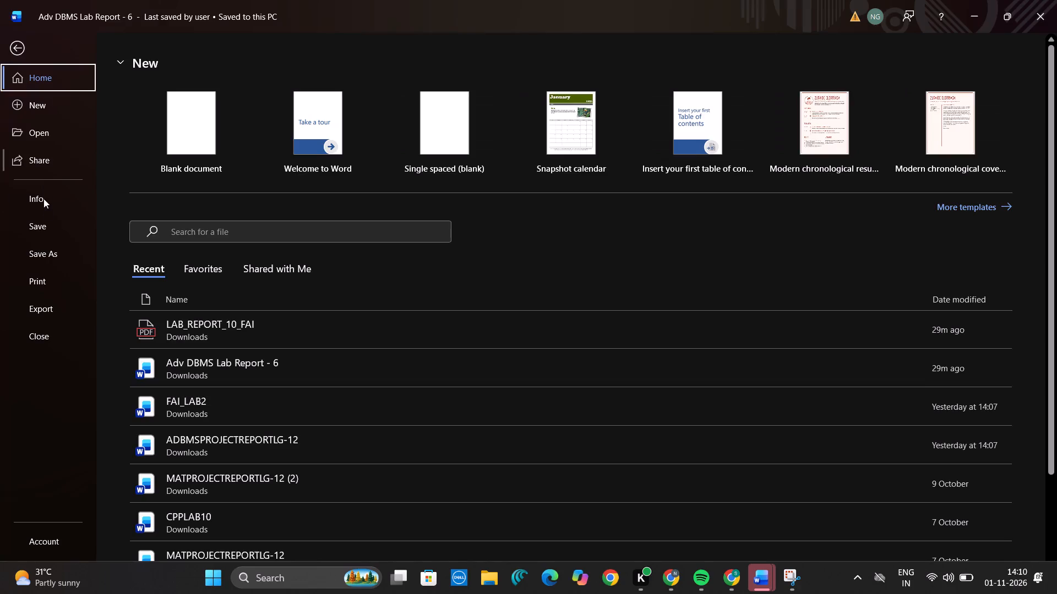
left_click(39, 262)
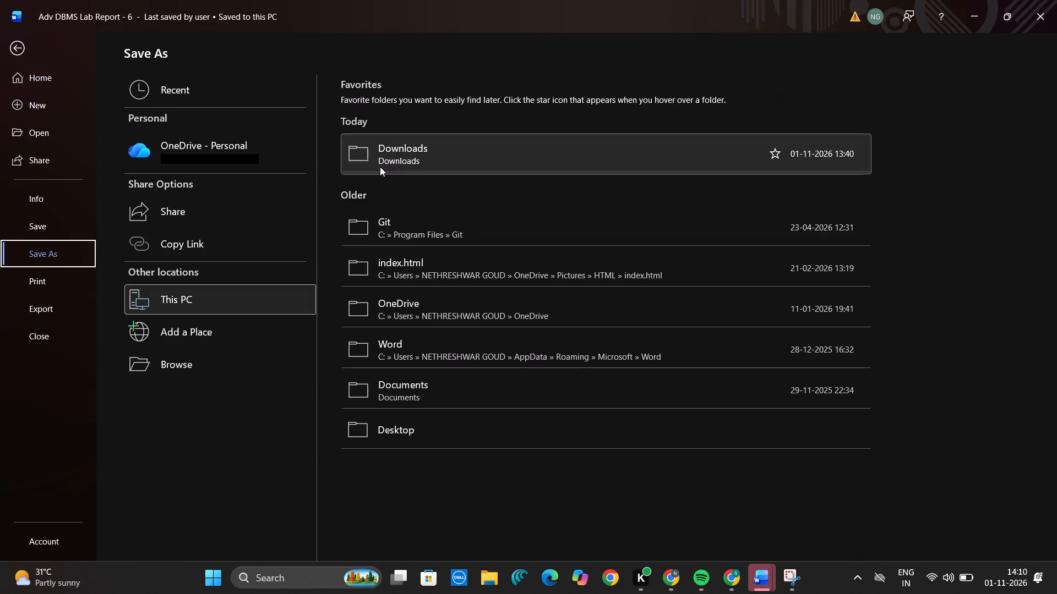
left_click(380, 167)
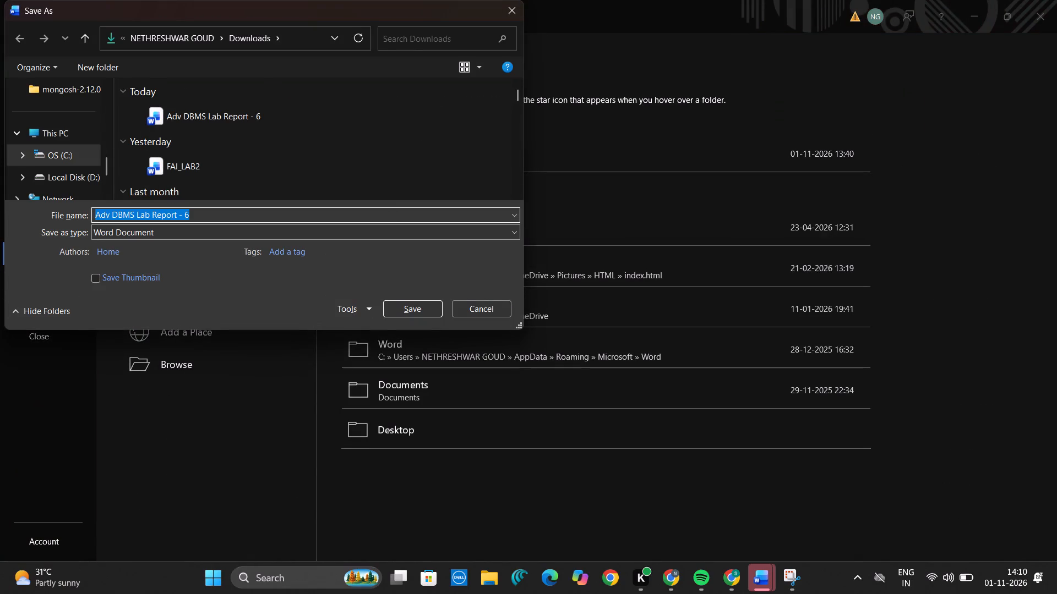
key("BackSpace")
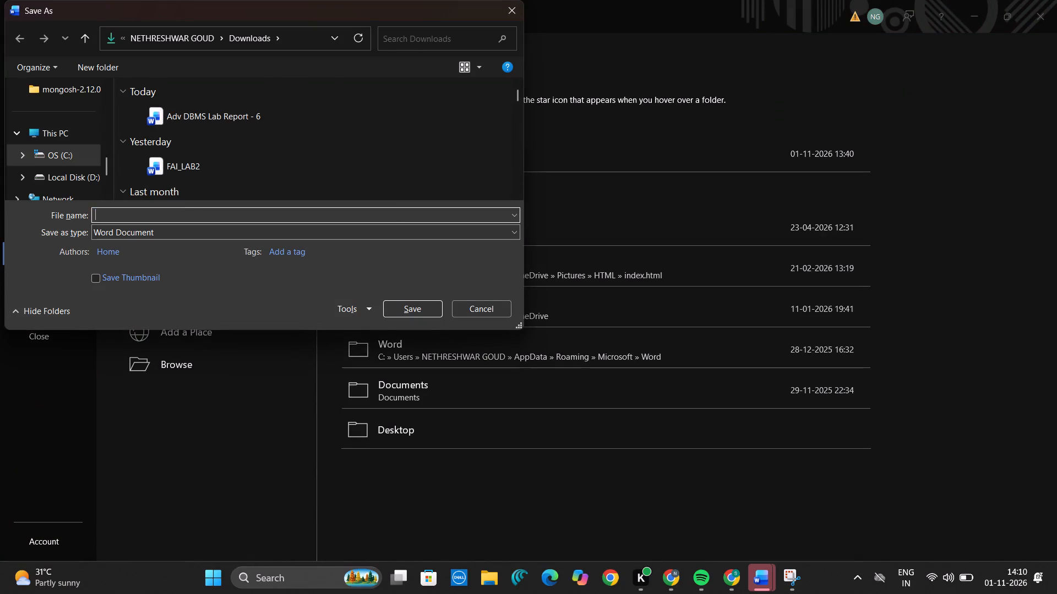
key("shift+a")
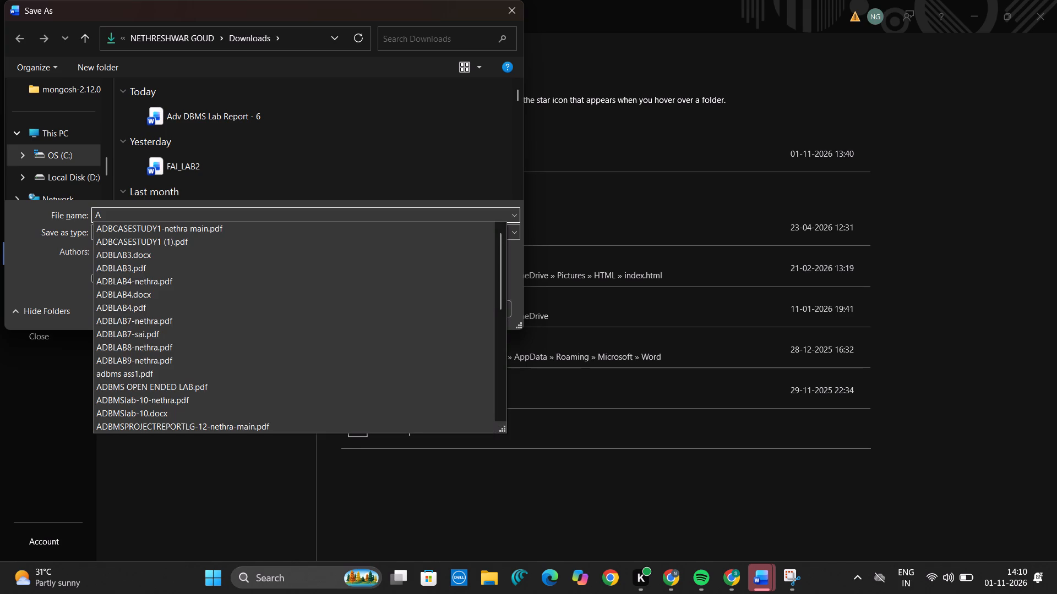
Export the report to the Downloads folder as a PDF named ADVANCE DATA-LAB-1.
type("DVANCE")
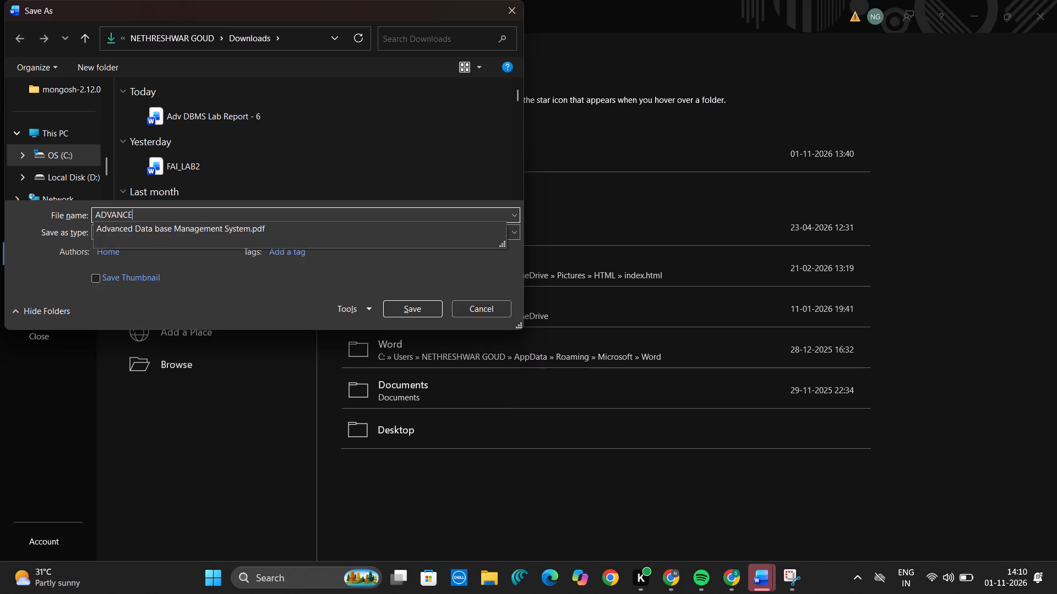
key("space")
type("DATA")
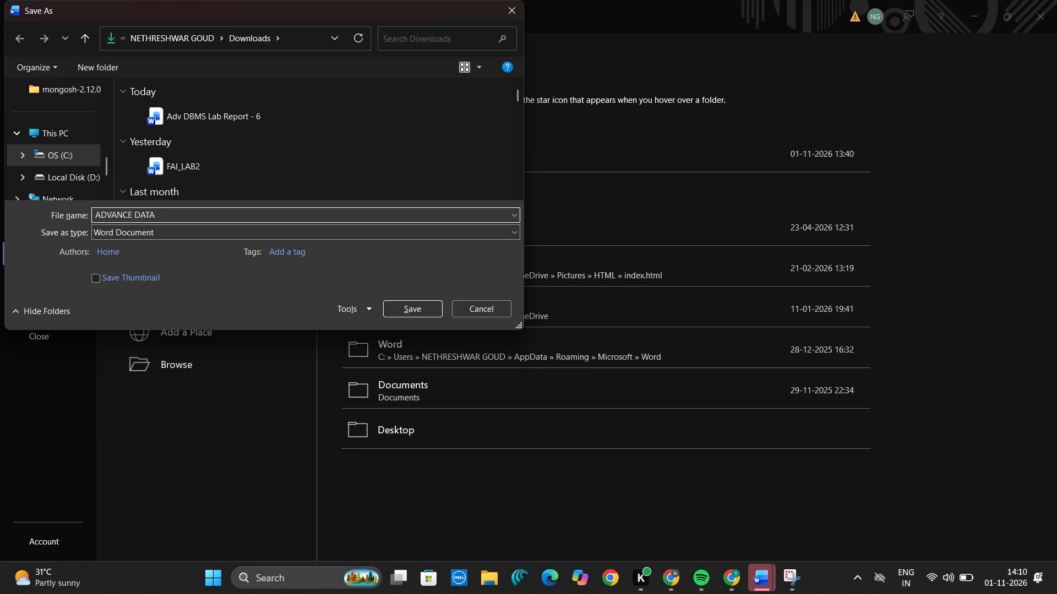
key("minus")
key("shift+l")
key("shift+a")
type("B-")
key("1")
left_click(151, 227)
left_click(130, 312)
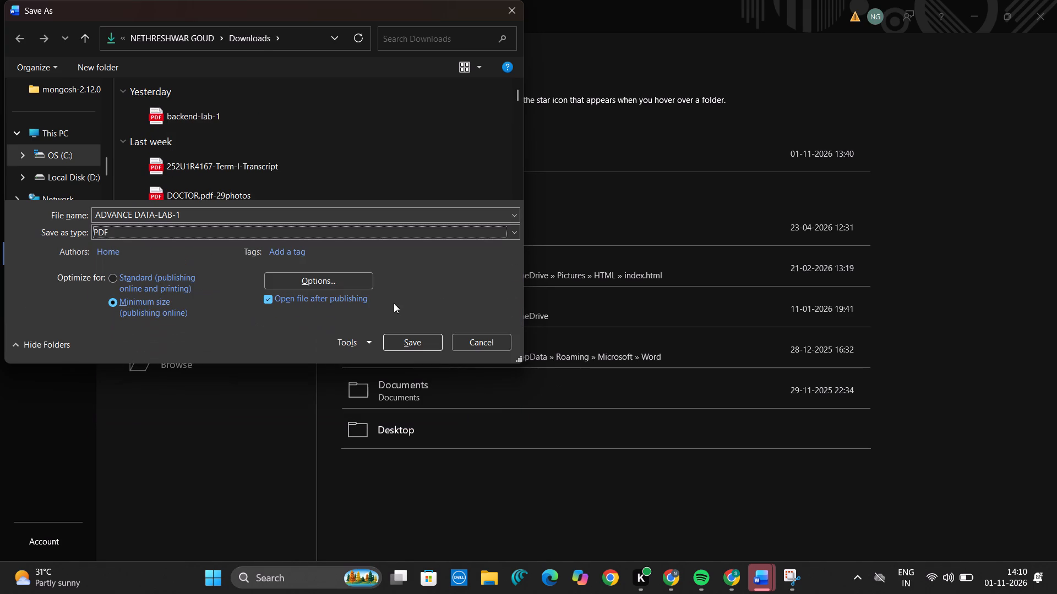